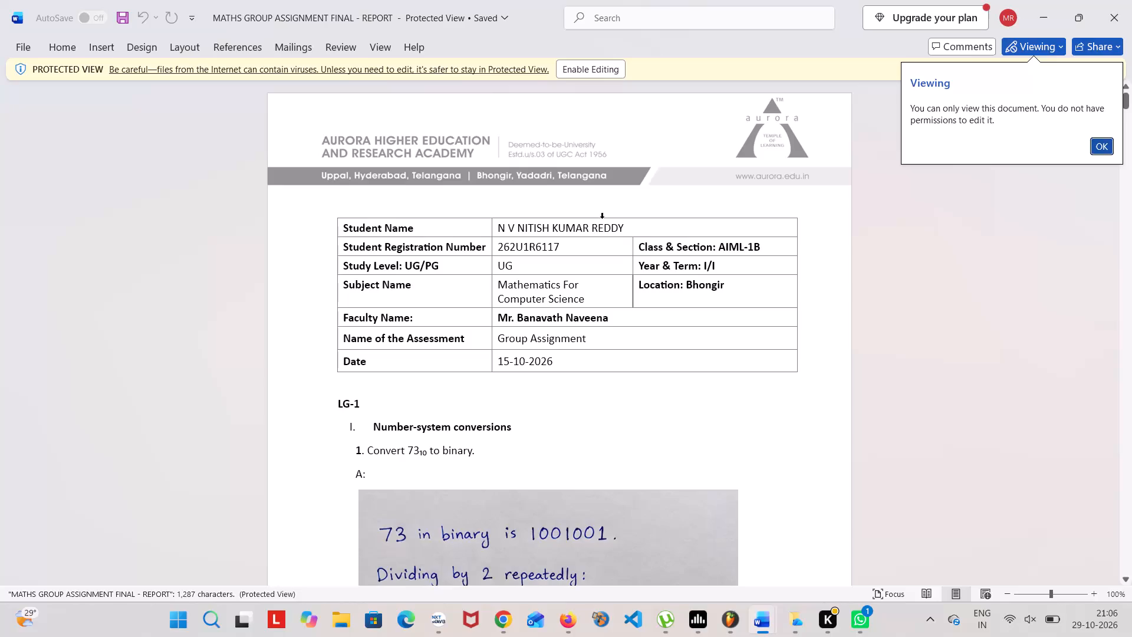
Enable editing of the protected maths group assignment report.
{"action": "left_click", "coordinate": [625, 226]}
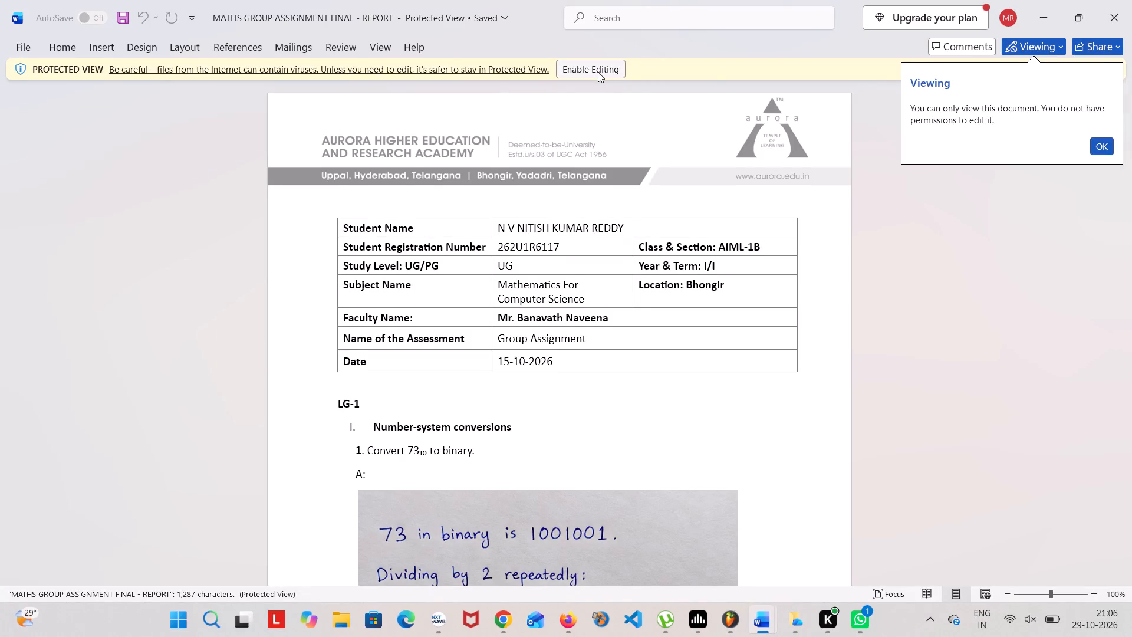
{"action": "left_click", "coordinate": [598, 72]}
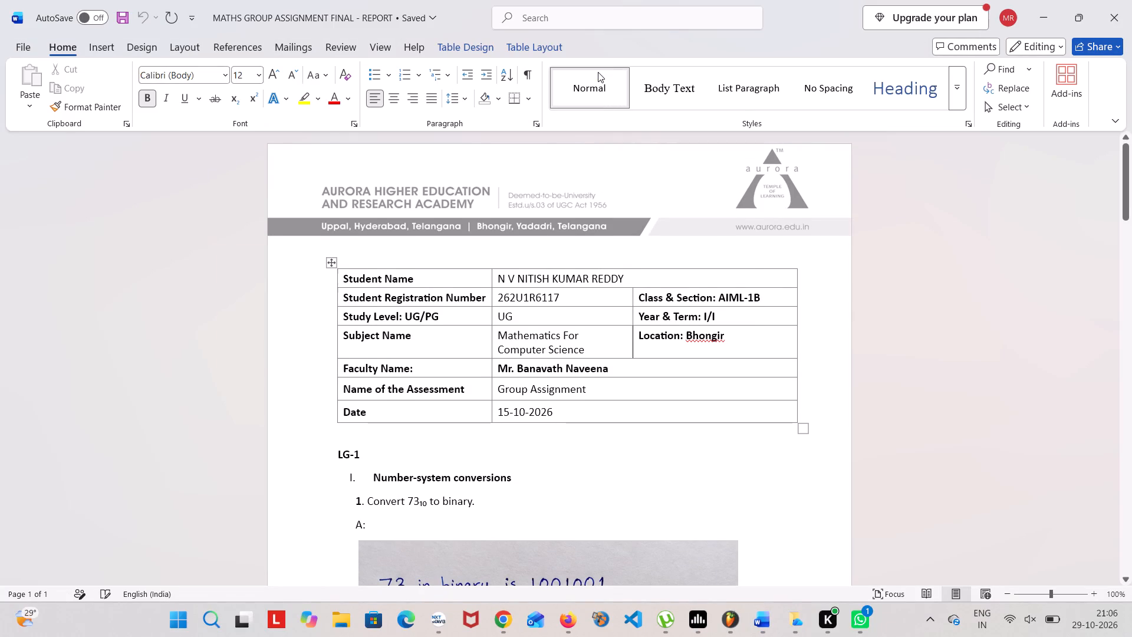
Replace the name in the Student Name row of the cover table with the new student's name in capitals.
{"action": "left_click", "coordinate": [631, 278]}
{"action": "key", "text": "BackSpace"}
{"action": "key", "text": "BackSpace"}
{"action": "key", "text": "BackSpace"}
{"action": "key", "text": "BackSpace"}
{"action": "key", "text": "BackSpace"}
{"action": "key", "text": "BackSpace"}
{"action": "key", "text": "BackSpace"}
{"action": "key", "text": "BackSpace"}
{"action": "key", "text": "BackSpace"}
{"action": "key", "text": "BackSpace"}
{"action": "key", "text": "BackSpace"}
{"action": "key", "text": "BackSpace"}
{"action": "key", "text": "BackSpace"}
{"action": "key", "text": "BackSpace"}
{"action": "key", "text": "BackSpace"}
{"action": "key", "text": "BackSpace"}
{"action": "key", "text": "BackSpace"}
{"action": "key", "text": "BackSpace"}
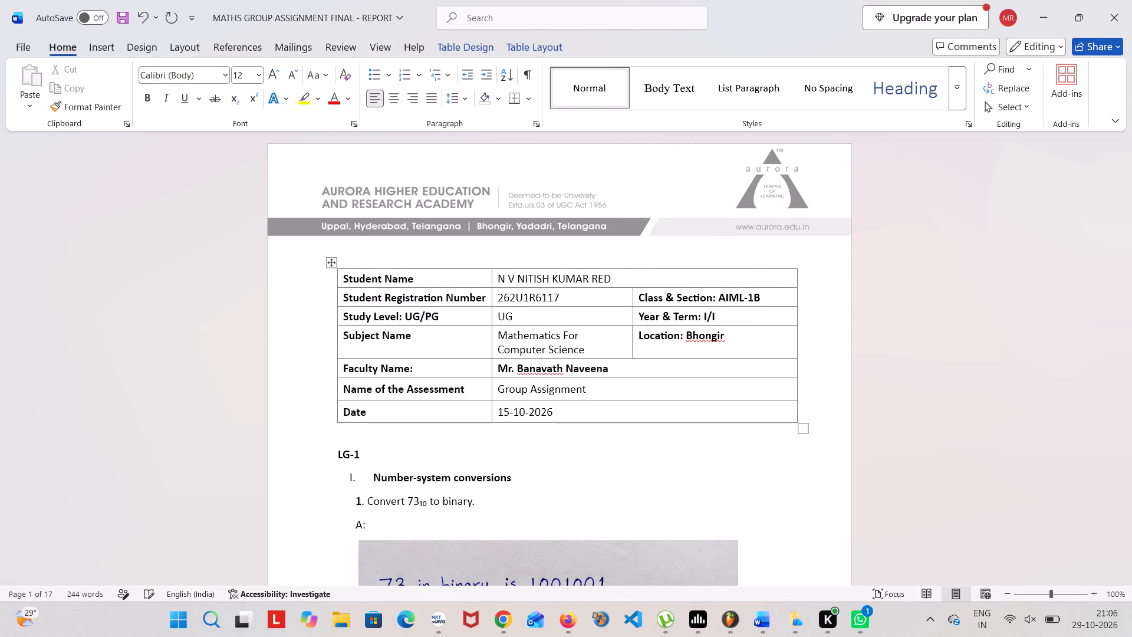
{"action": "key", "text": "BackSpace"}
{"action": "key", "text": "BackSpace"}
{"action": "key", "text": "BackSpace"}
{"action": "key", "text": "BackSpace"}
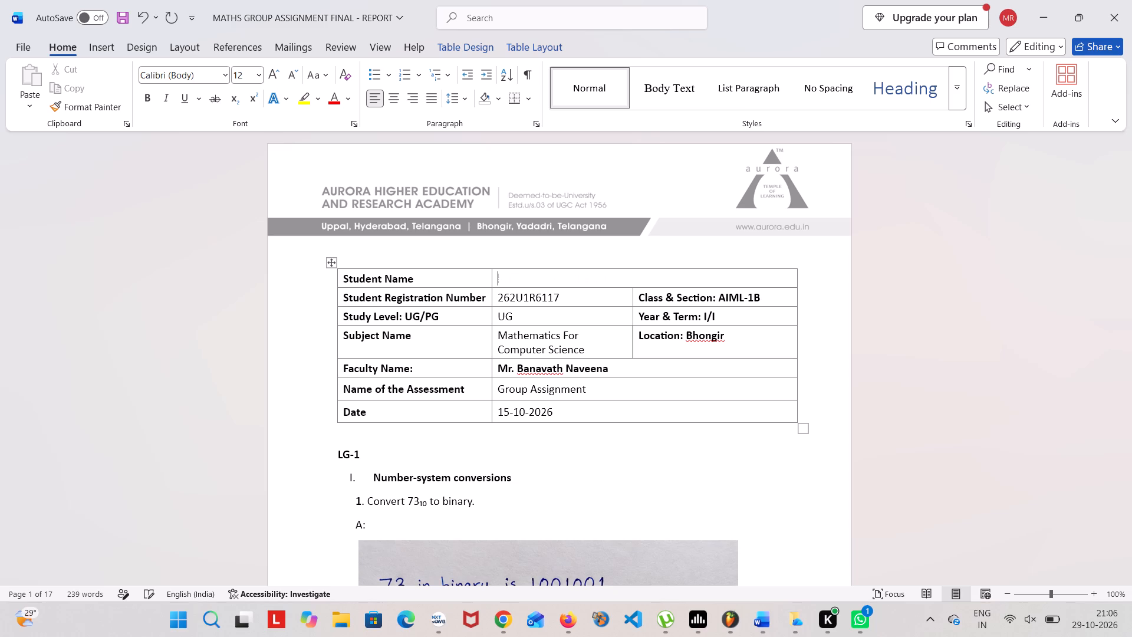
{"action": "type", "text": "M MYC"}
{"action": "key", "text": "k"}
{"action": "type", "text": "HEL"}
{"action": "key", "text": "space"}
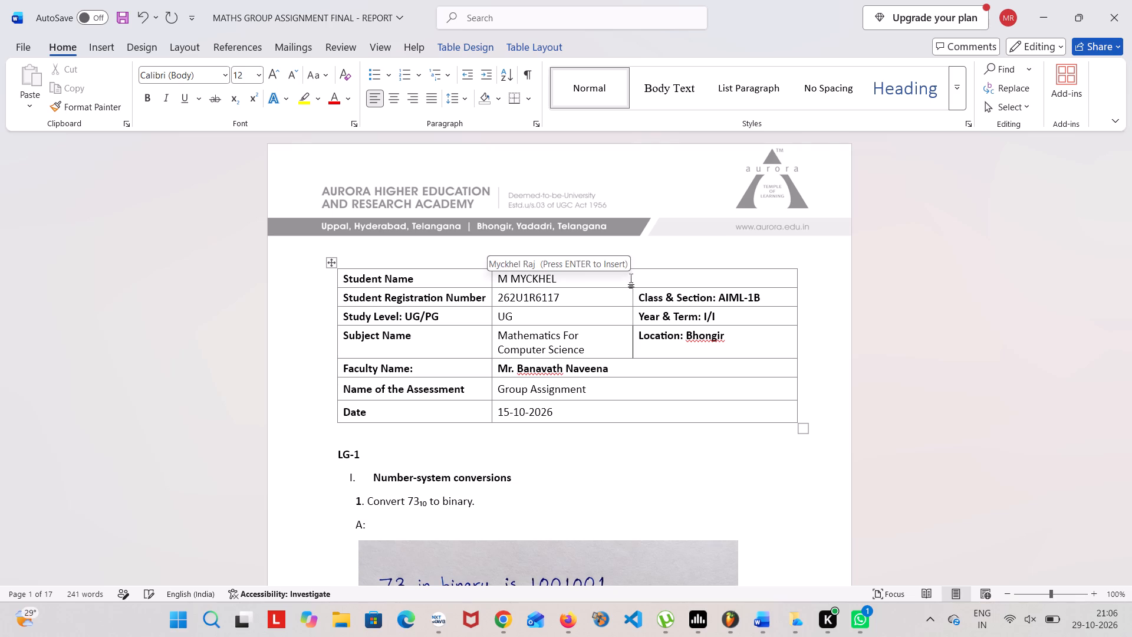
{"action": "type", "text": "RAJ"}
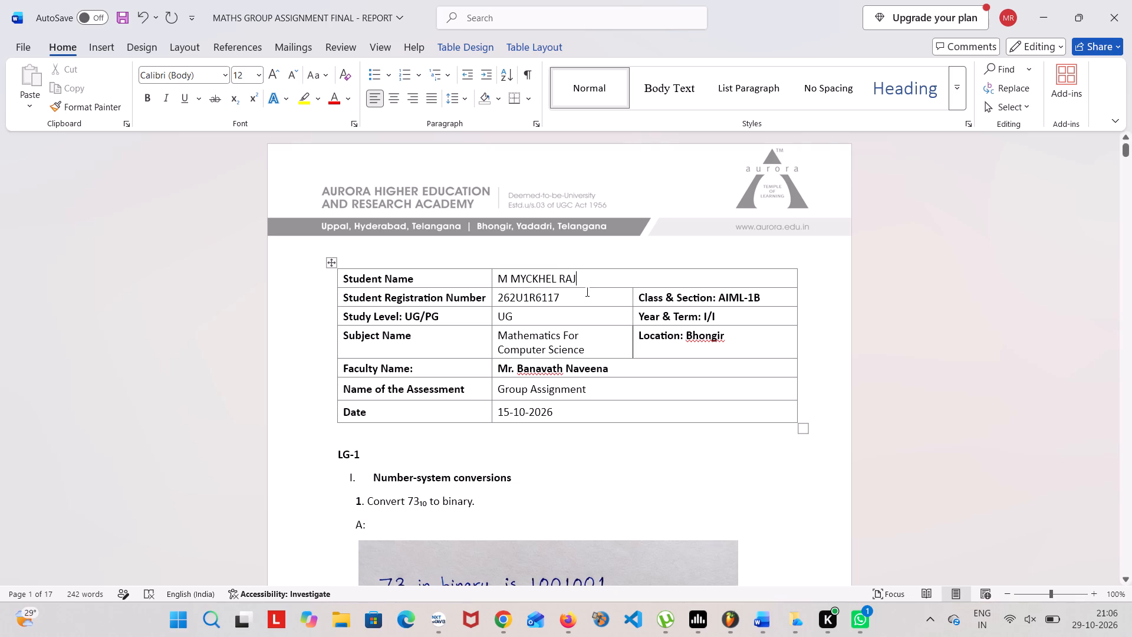
Replace the last two digits of the student registration number in the cover table with the new student's digits.
{"action": "left_click", "coordinate": [580, 302]}
{"action": "key", "text": "BackSpace"}
{"action": "key", "text": "BackSpace"}
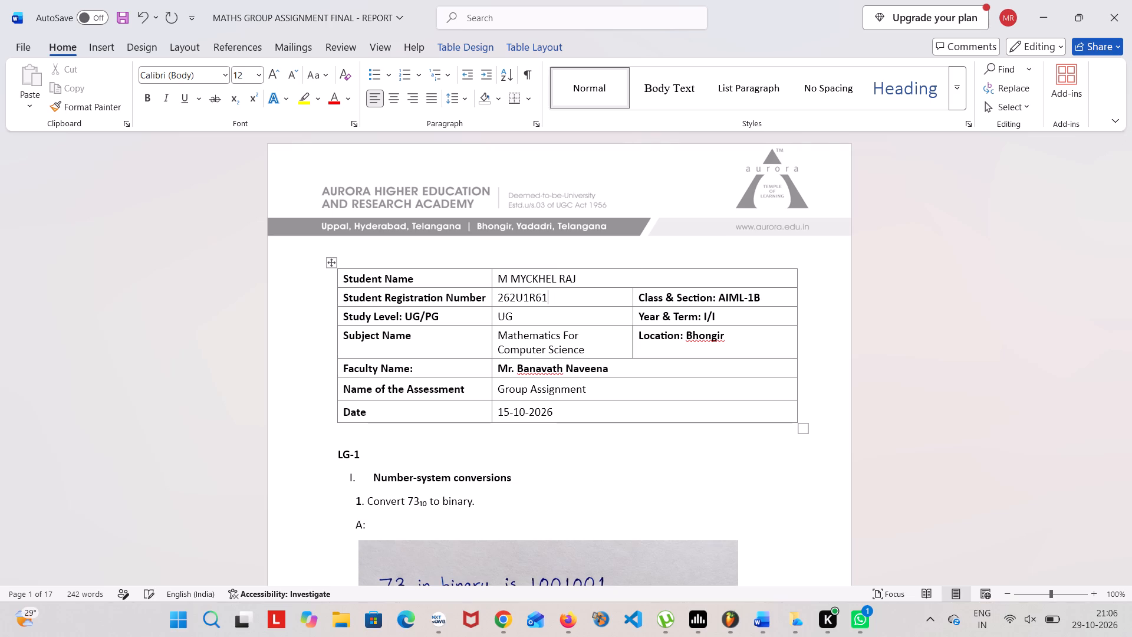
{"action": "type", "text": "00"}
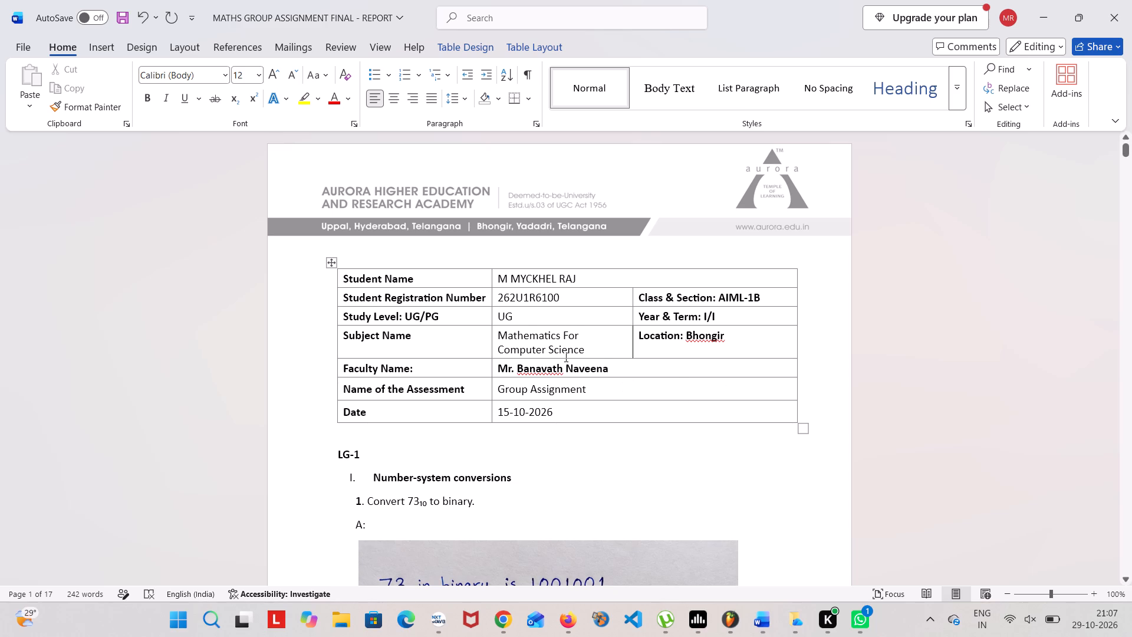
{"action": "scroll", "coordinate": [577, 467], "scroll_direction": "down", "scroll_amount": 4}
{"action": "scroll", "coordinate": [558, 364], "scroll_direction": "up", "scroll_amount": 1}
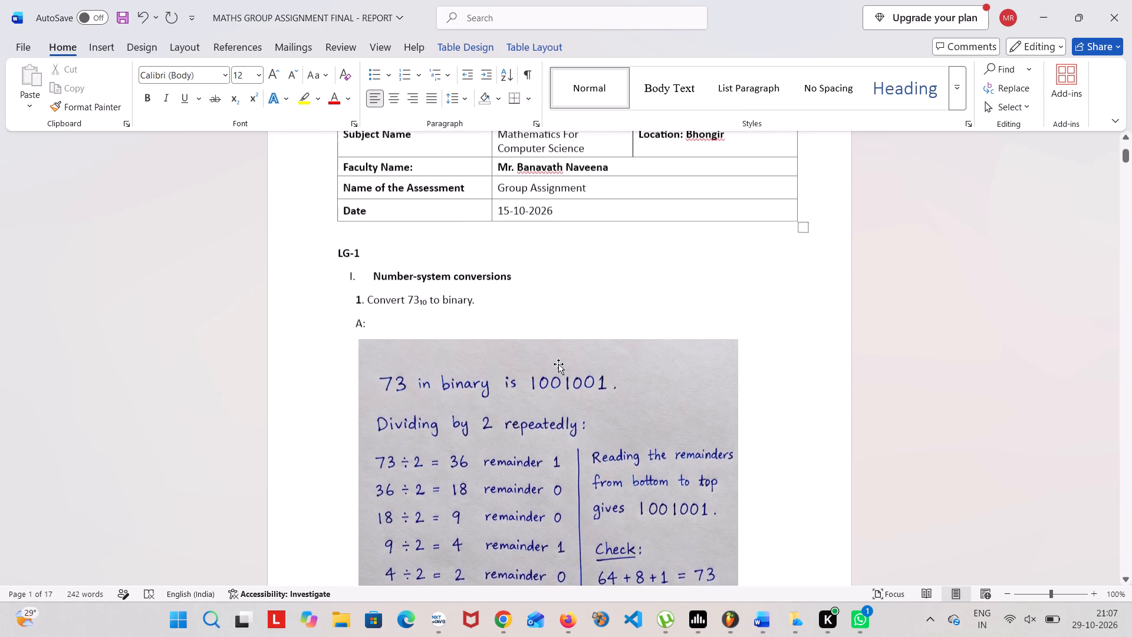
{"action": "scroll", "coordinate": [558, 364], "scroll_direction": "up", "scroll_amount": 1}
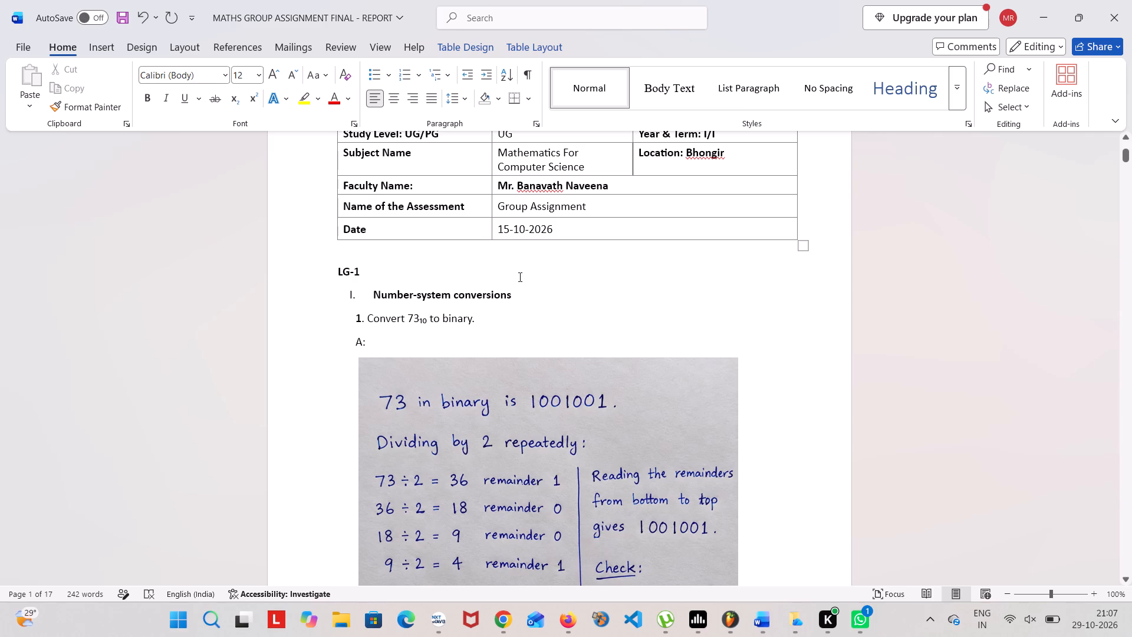
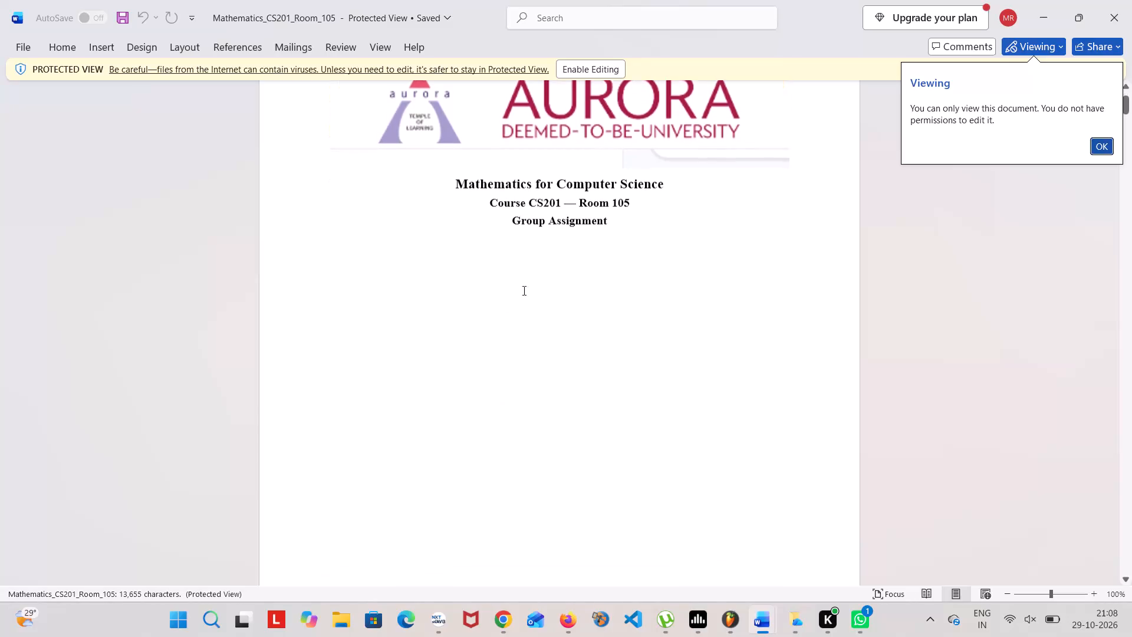
Look through the LG question sets in the Mathematics_CS201_Room_105 group assignment document.
{"action": "left_click_drag", "start_coordinate": [584, 66], "coordinate": [590, 330]}
{"action": "scroll", "coordinate": [590, 330], "scroll_direction": "down", "scroll_amount": 7}
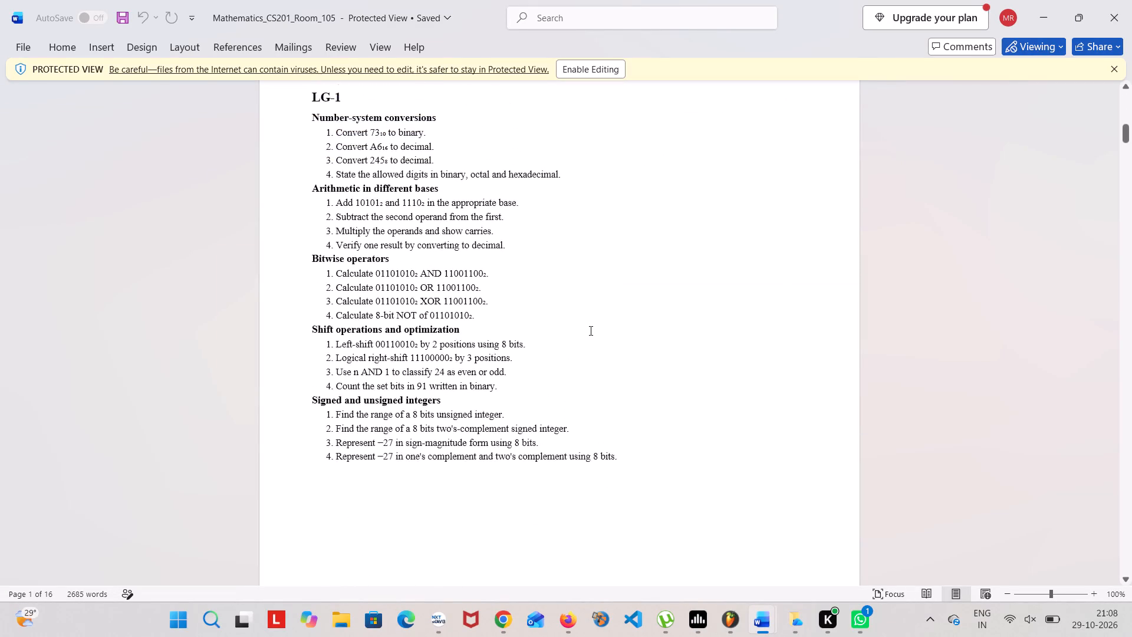
{"action": "scroll", "coordinate": [590, 330], "scroll_direction": "down", "scroll_amount": 5}
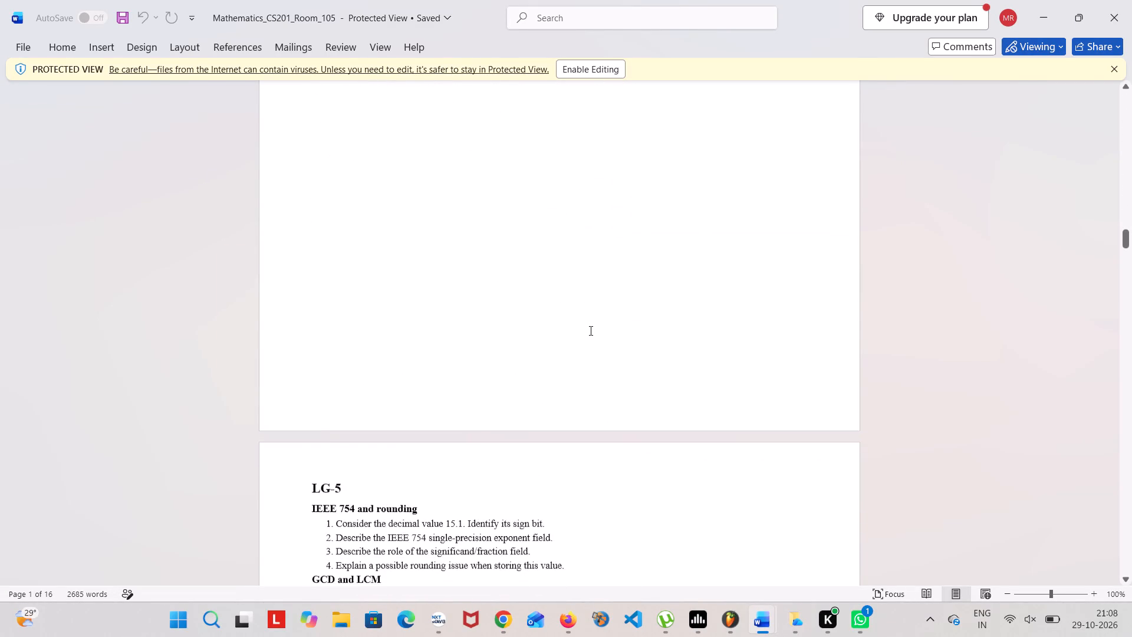
{"action": "scroll", "coordinate": [590, 330], "scroll_direction": "down", "scroll_amount": 7}
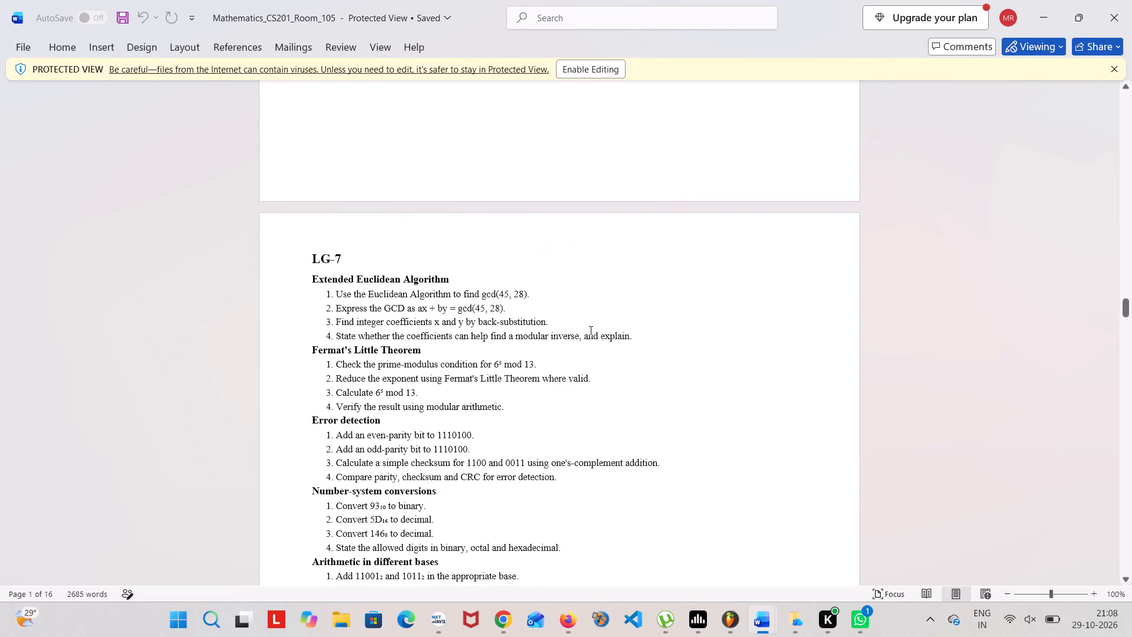
{"action": "scroll", "coordinate": [590, 330], "scroll_direction": "down", "scroll_amount": 9}
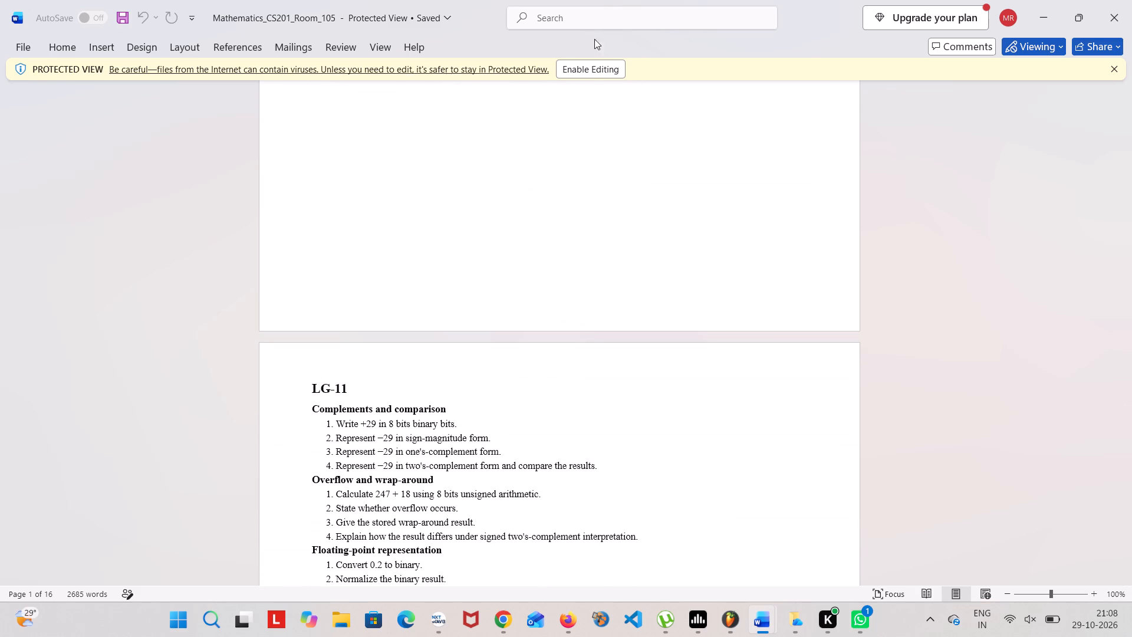
Enable editing of the protected Mathematics_CS201_Room_105 document.
{"action": "left_click", "coordinate": [595, 64]}
Locate the LG-13 question set and read its questions from GCD and LCM through Fermat's Little Theorem.
{"action": "scroll", "coordinate": [412, 336], "scroll_direction": "down", "scroll_amount": 3}
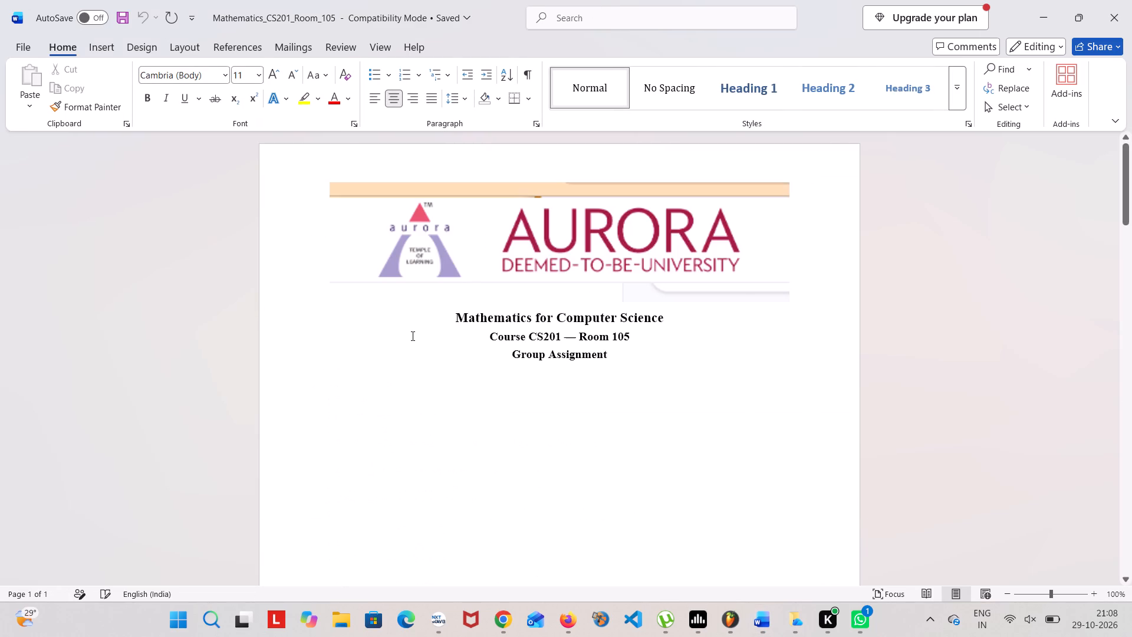
{"action": "scroll", "coordinate": [412, 336], "scroll_direction": "down", "scroll_amount": 17}
{"action": "scroll", "coordinate": [412, 336], "scroll_direction": "up", "scroll_amount": 1}
{"action": "scroll", "coordinate": [412, 336], "scroll_direction": "down", "scroll_amount": 20}
{"action": "scroll", "coordinate": [412, 336], "scroll_direction": "down", "scroll_amount": 9}
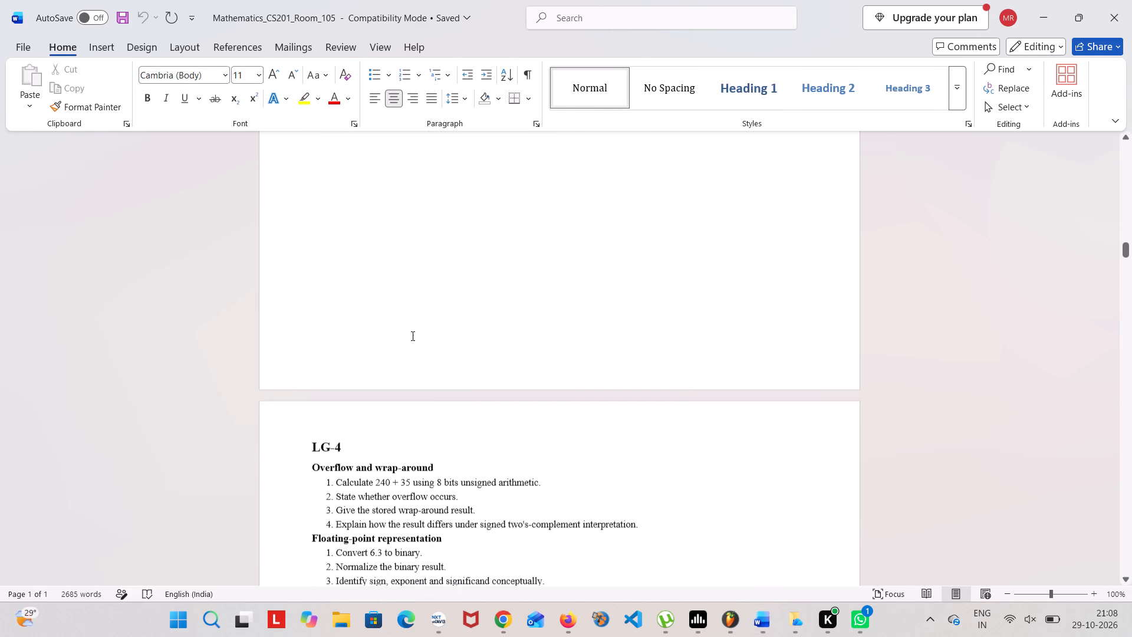
{"action": "scroll", "coordinate": [412, 336], "scroll_direction": "down", "scroll_amount": 6}
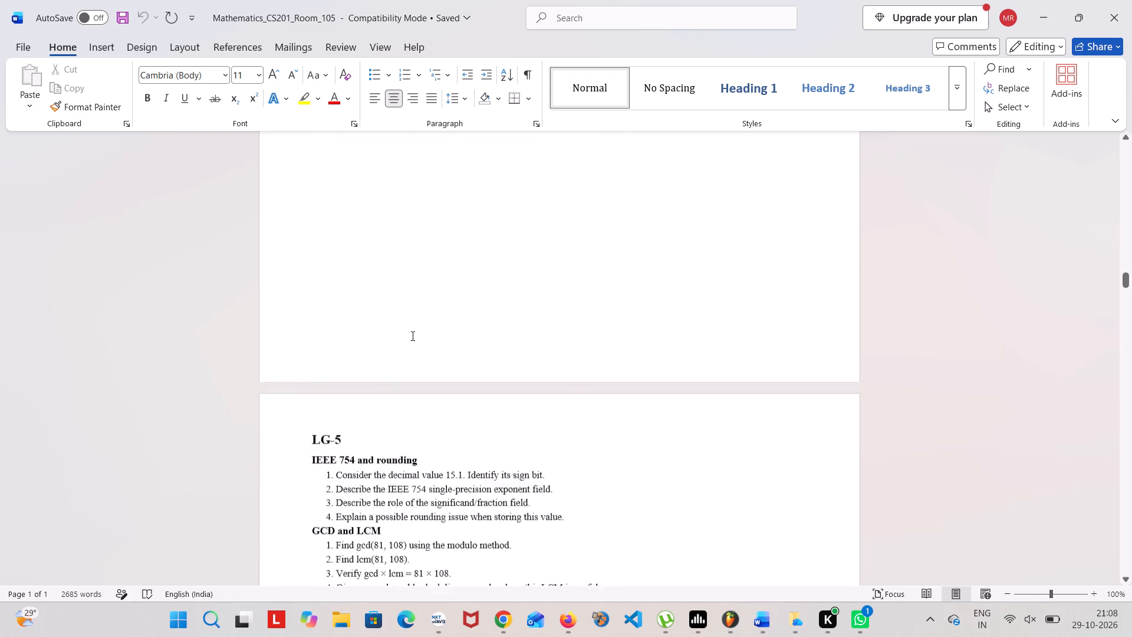
{"action": "scroll", "coordinate": [412, 336], "scroll_direction": "down", "scroll_amount": 8}
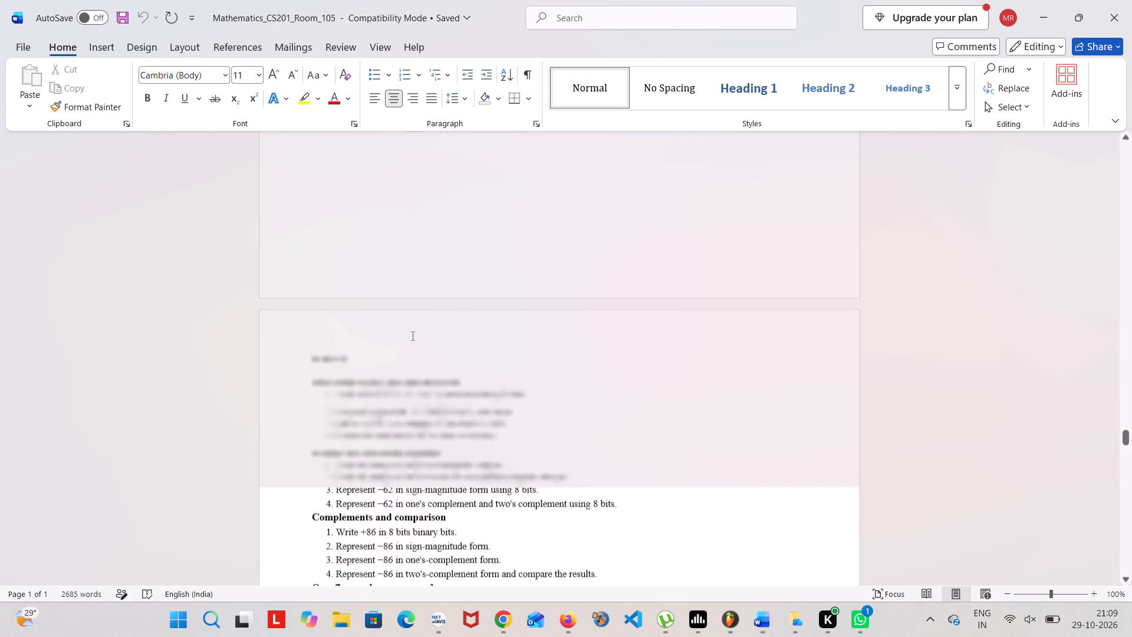
{"action": "scroll", "coordinate": [412, 336], "scroll_direction": "down", "scroll_amount": 2}
{"action": "scroll", "coordinate": [412, 336], "scroll_direction": "up", "scroll_amount": 1}
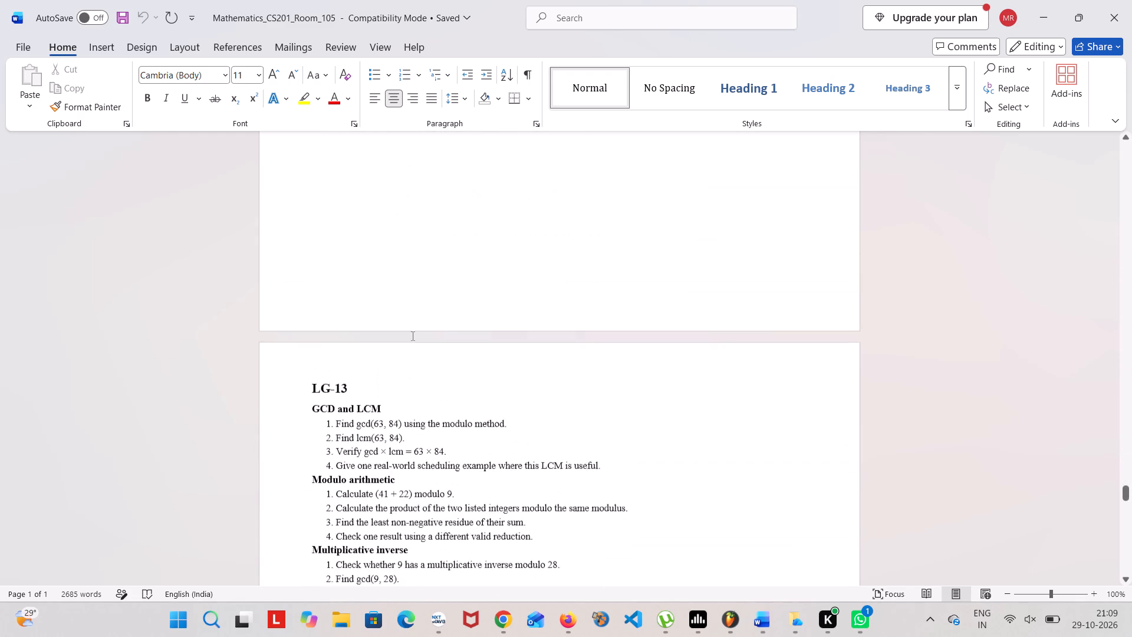
{"action": "scroll", "coordinate": [412, 336], "scroll_direction": "up", "scroll_amount": 1}
{"action": "scroll", "coordinate": [412, 336], "scroll_direction": "down", "scroll_amount": 1}
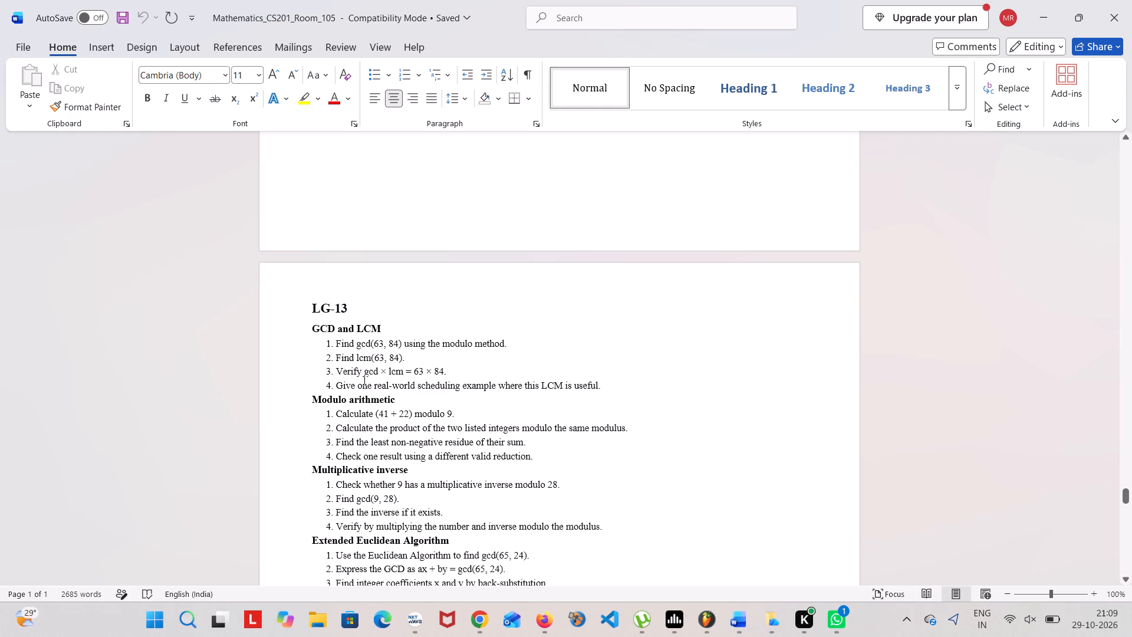
{"action": "scroll", "coordinate": [417, 373], "scroll_direction": "down", "scroll_amount": 1}
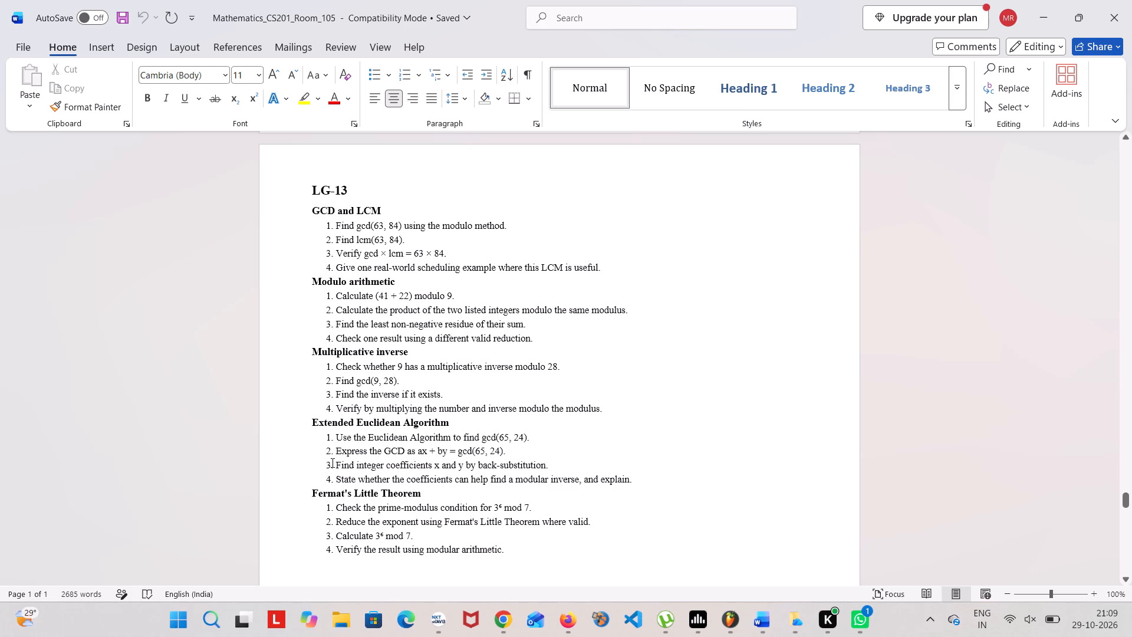
{"action": "scroll", "coordinate": [331, 462], "scroll_direction": "down", "scroll_amount": 1}
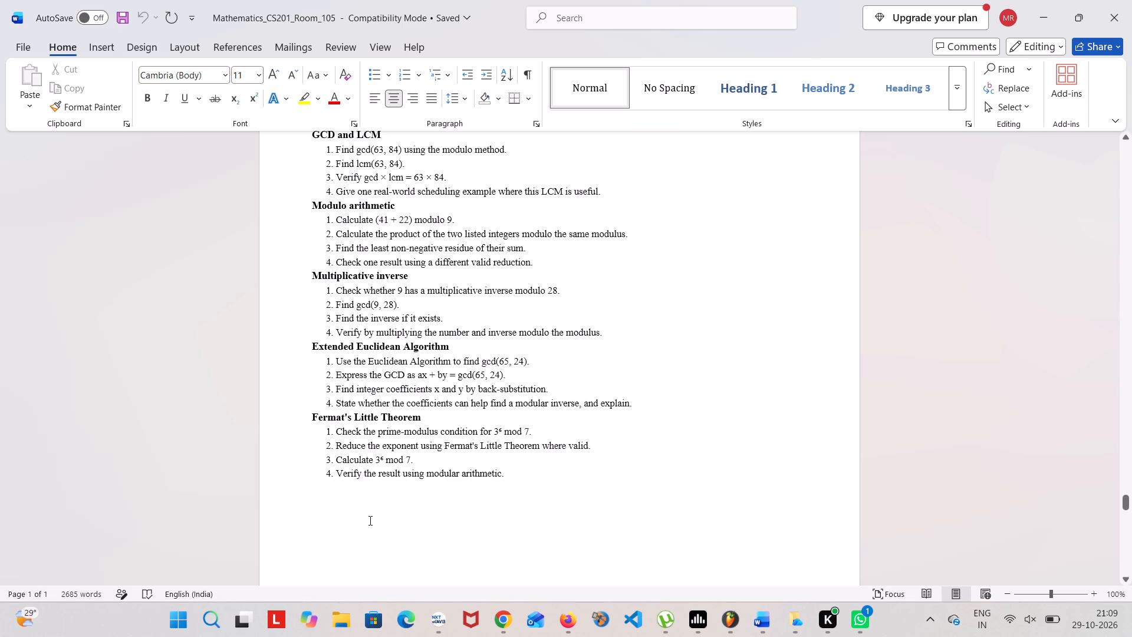
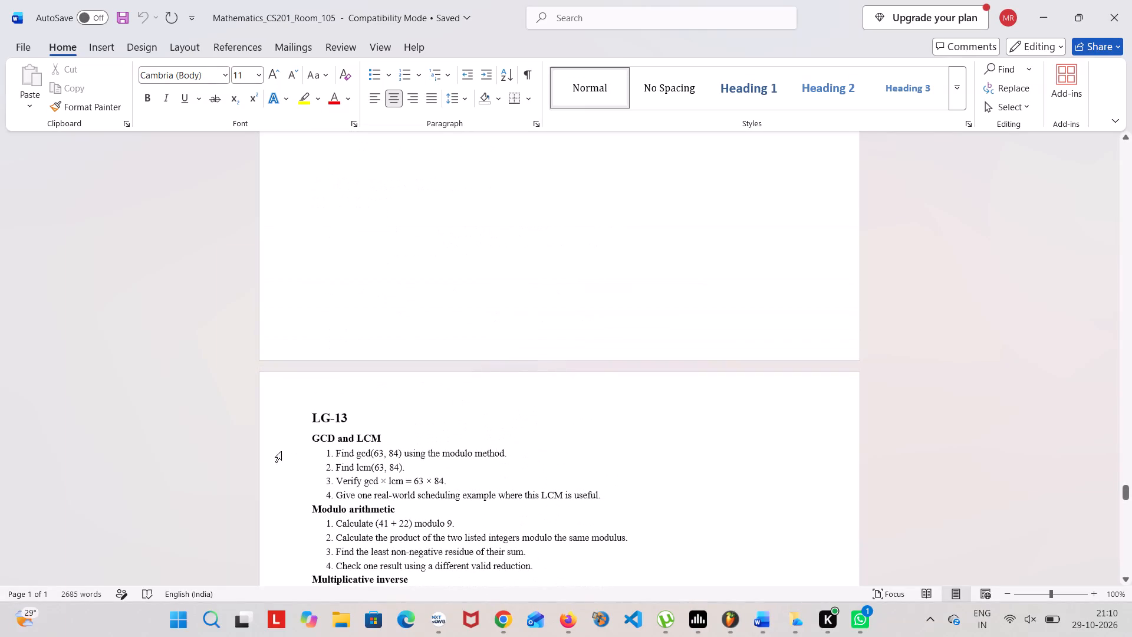
Copy the complete LG-13 question set, from its heading through the Fermat's Little Theorem questions.
{"action": "left_click_drag", "start_coordinate": [310, 413], "coordinate": [659, 583]}
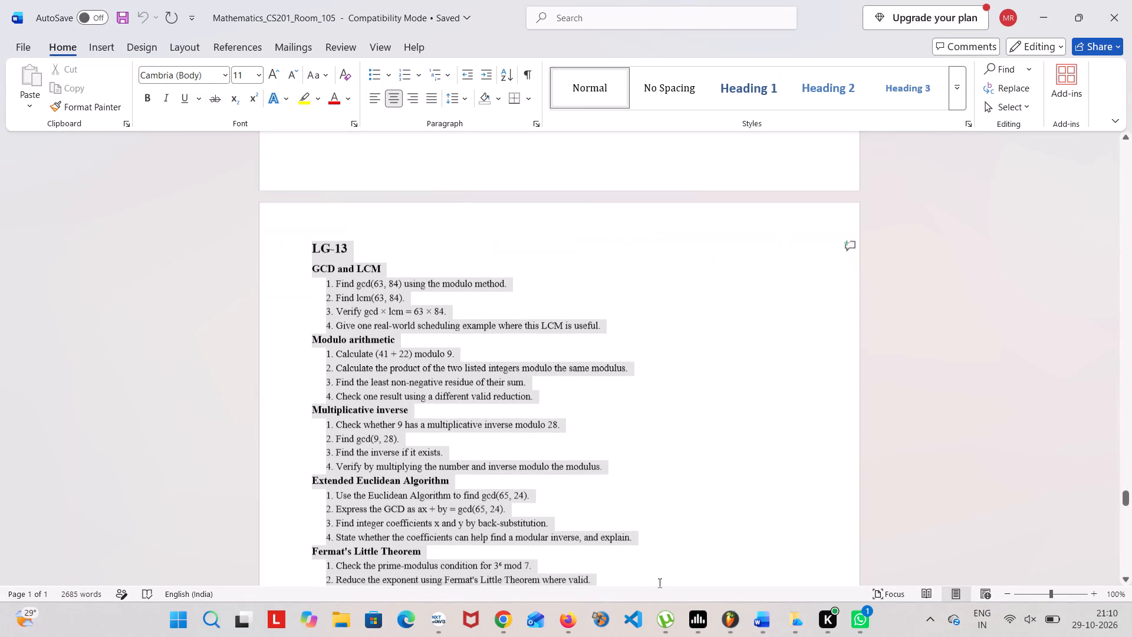
{"action": "left_click_drag", "start_coordinate": [659, 583], "coordinate": [591, 491]}
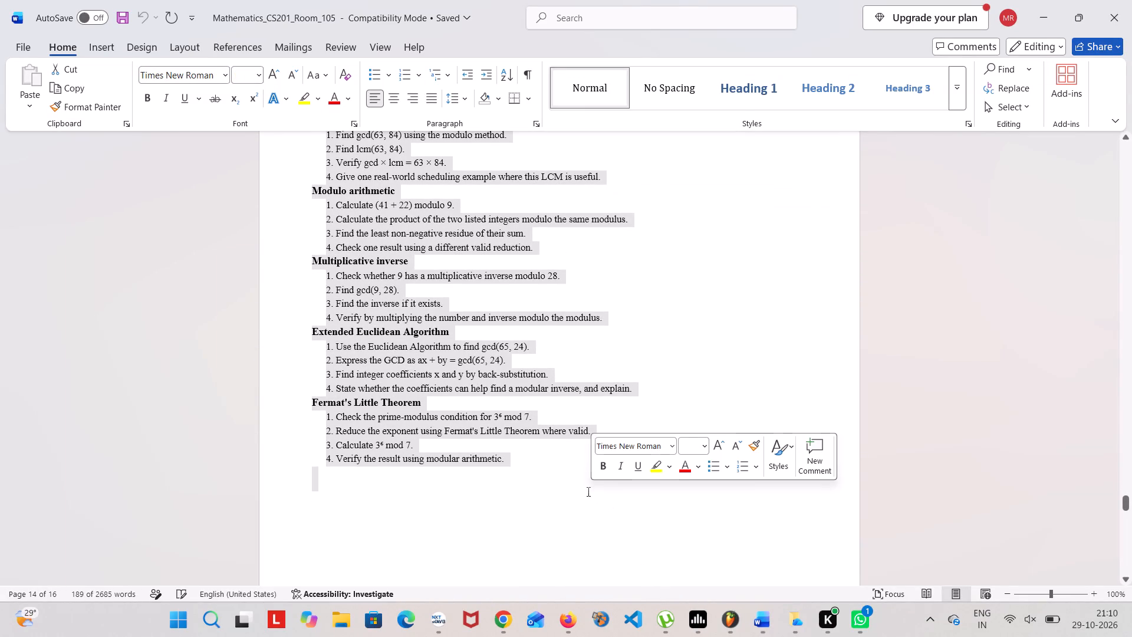
{"action": "key", "text": "ctrl+c"}
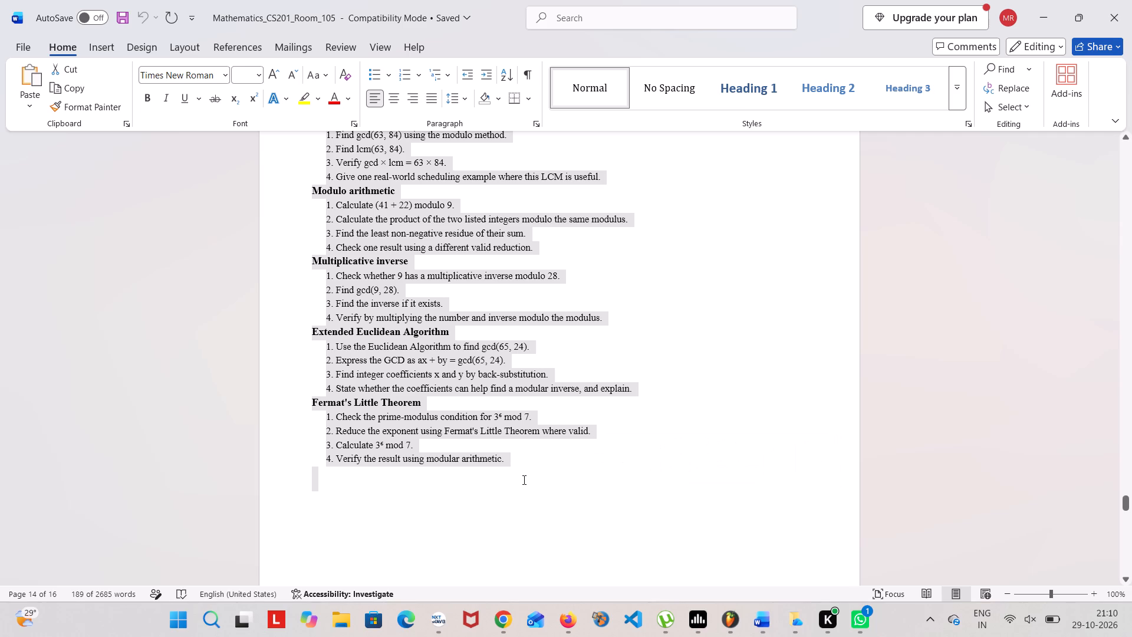
Switch to the MATHS GROUP ASSIGNMENT FINAL - REPORT document and change the LG-1 heading below the details table to LG-13.
{"action": "left_click", "coordinate": [767, 612]}
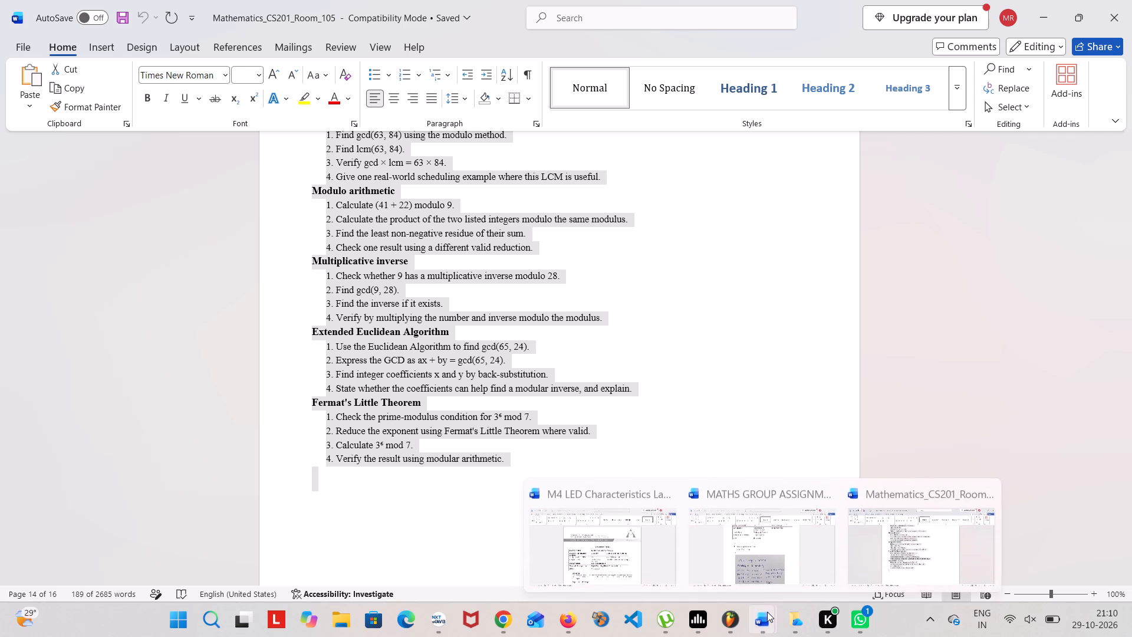
{"action": "left_click", "coordinate": [767, 612]}
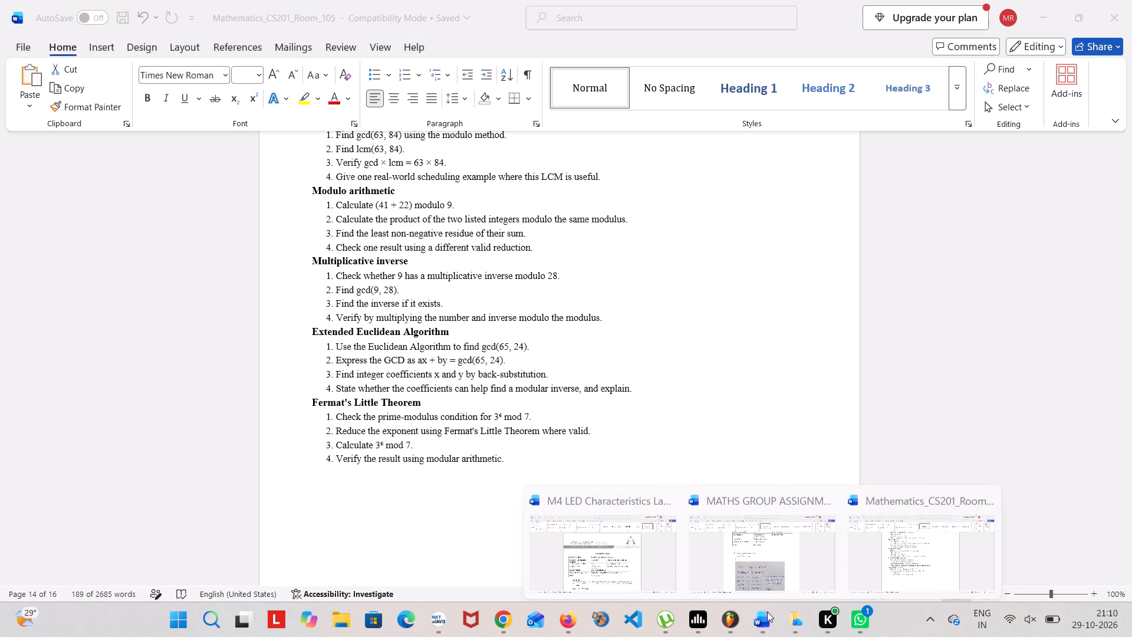
{"action": "left_click", "coordinate": [751, 554]}
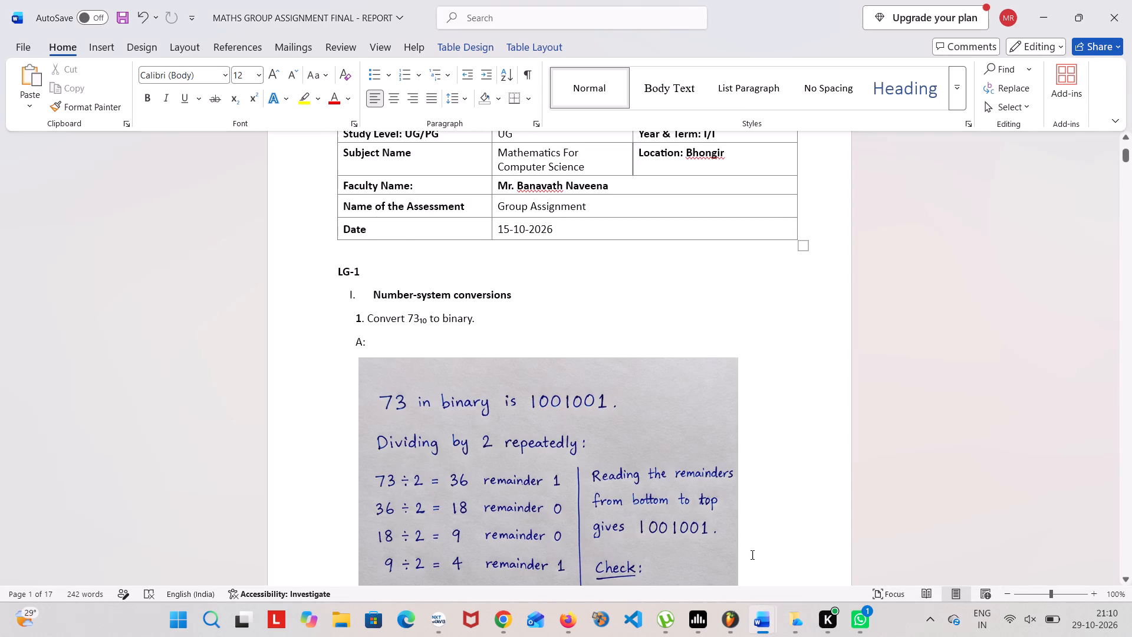
{"action": "scroll", "coordinate": [597, 268], "scroll_direction": "up", "scroll_amount": 1}
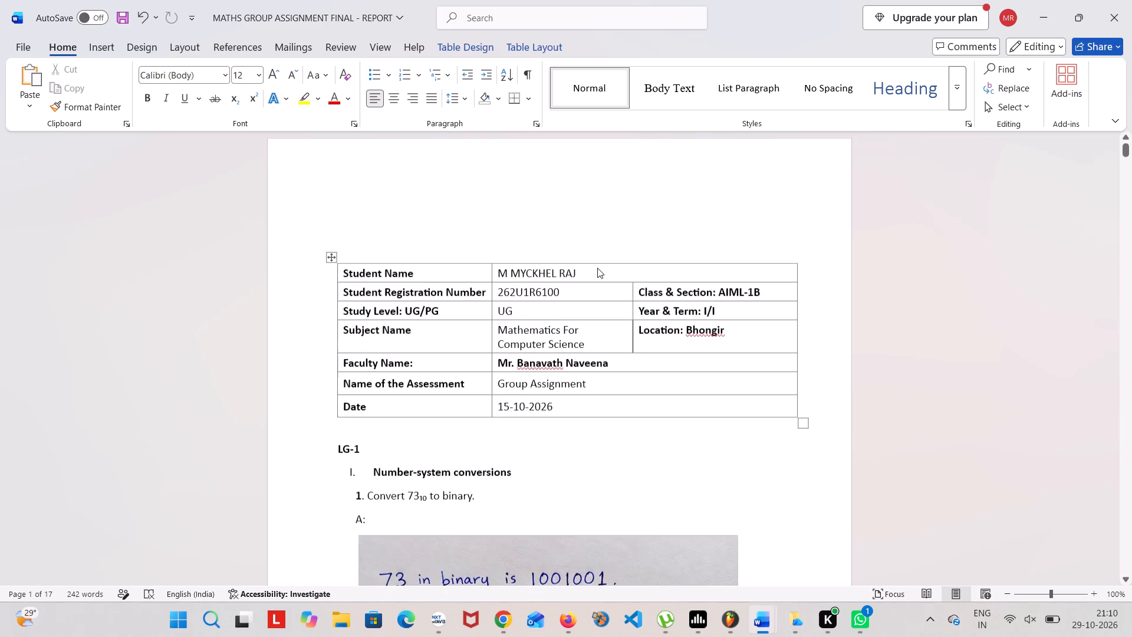
{"action": "scroll", "coordinate": [597, 268], "scroll_direction": "up", "scroll_amount": 2}
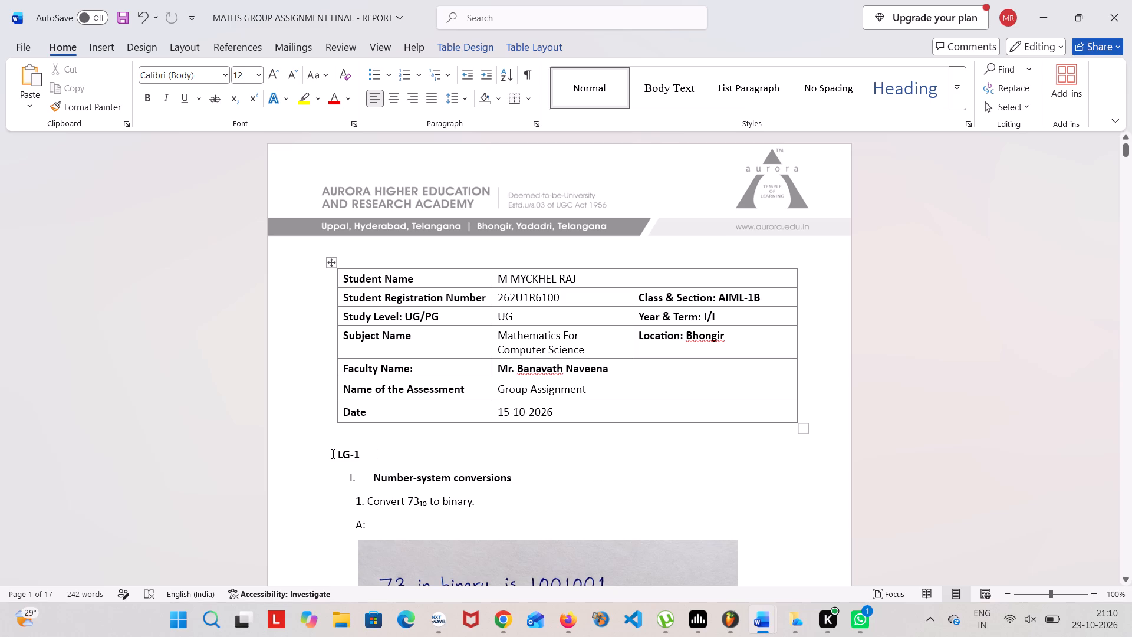
{"action": "left_click", "coordinate": [370, 454]}
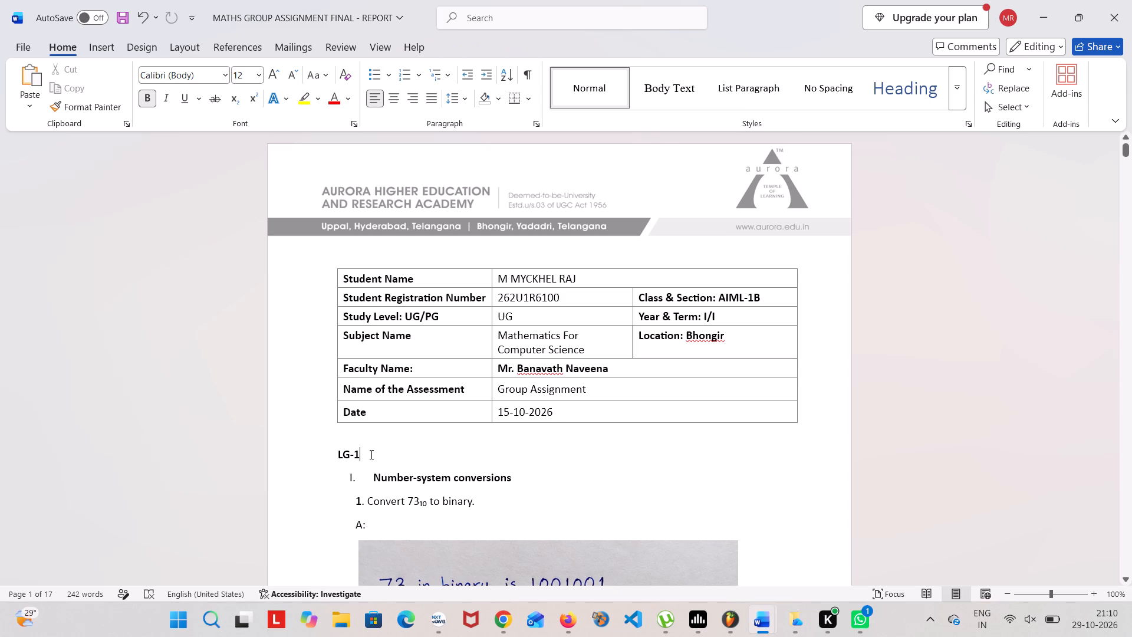
{"action": "key", "text": "BackSpace"}
{"action": "type", "text": "12"}
{"action": "key", "text": "BackSpace"}
{"action": "key", "text": "3"}
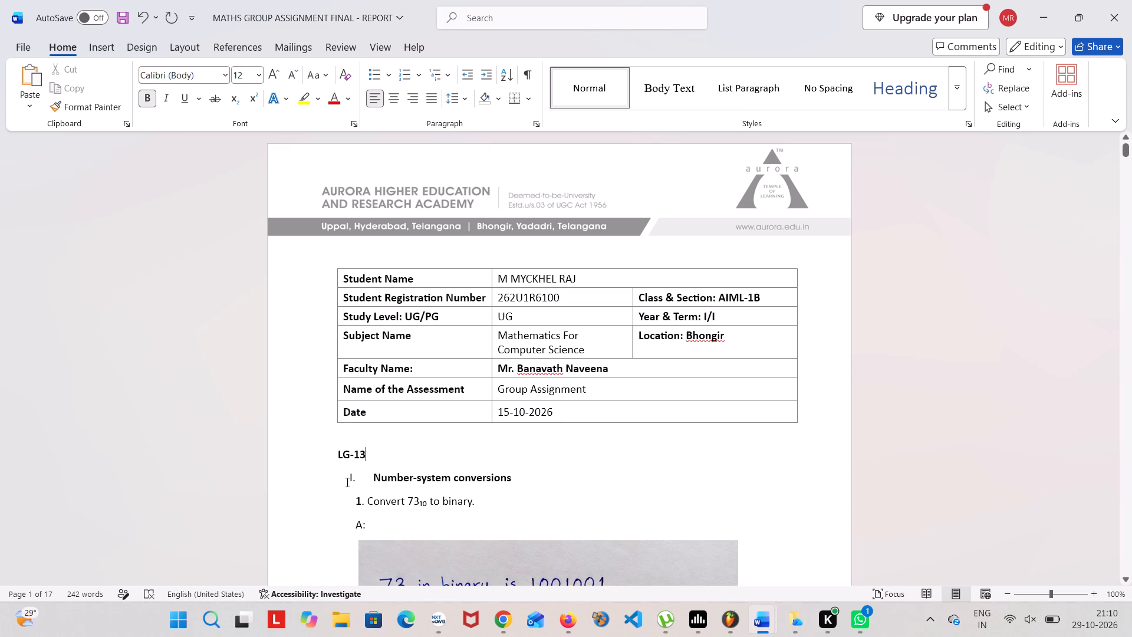
Delete the Number-system conversions heading, its first question and the answer label above the first handwritten answer image.
{"action": "left_click_drag", "start_coordinate": [346, 482], "coordinate": [346, 484]}
{"action": "left_click_drag", "start_coordinate": [346, 484], "coordinate": [518, 518]}
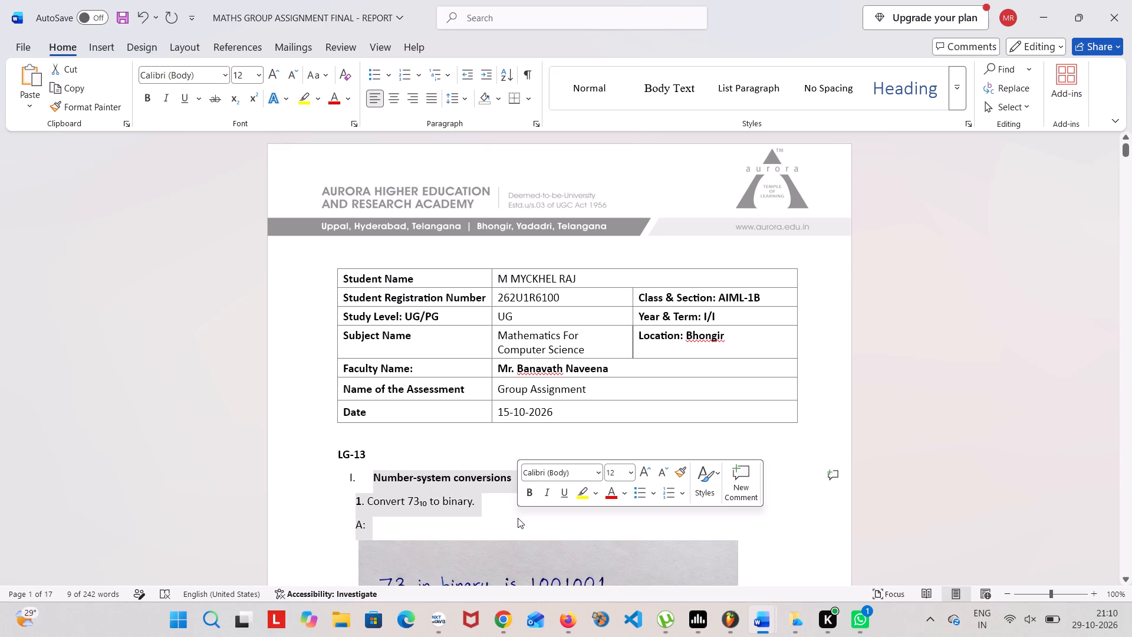
{"action": "key", "text": "BackSpace"}
Paste the copied LG-13 question set on a new line beneath the report's LG-13 heading.
{"action": "scroll", "coordinate": [518, 518], "scroll_direction": "up", "scroll_amount": 1}
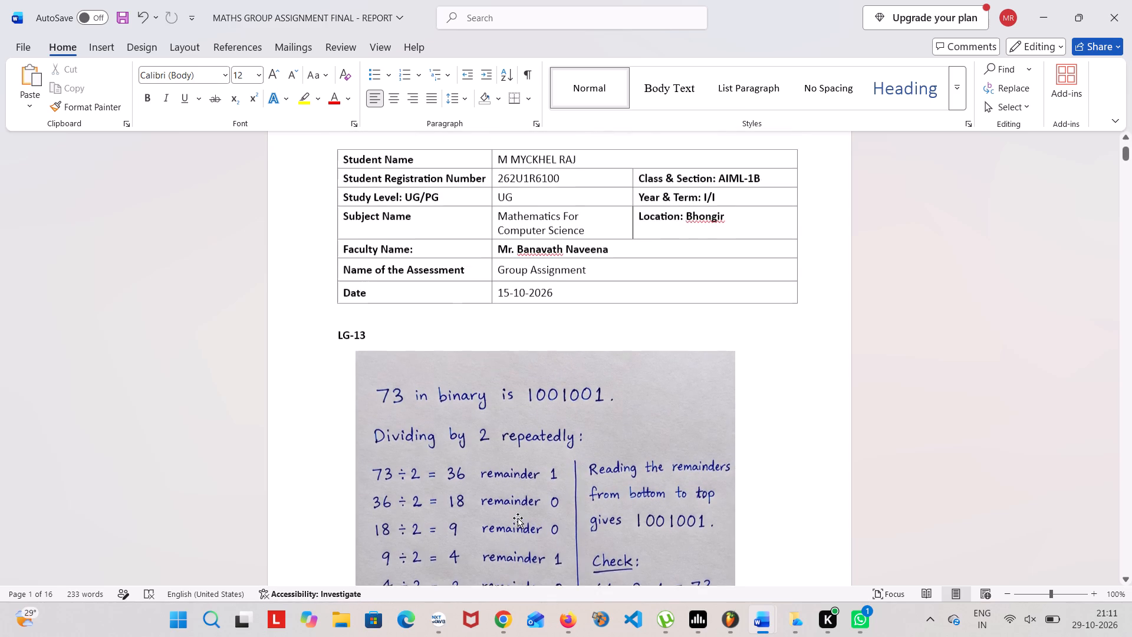
{"action": "scroll", "coordinate": [518, 518], "scroll_direction": "up", "scroll_amount": 1}
{"action": "left_click", "coordinate": [381, 379]}
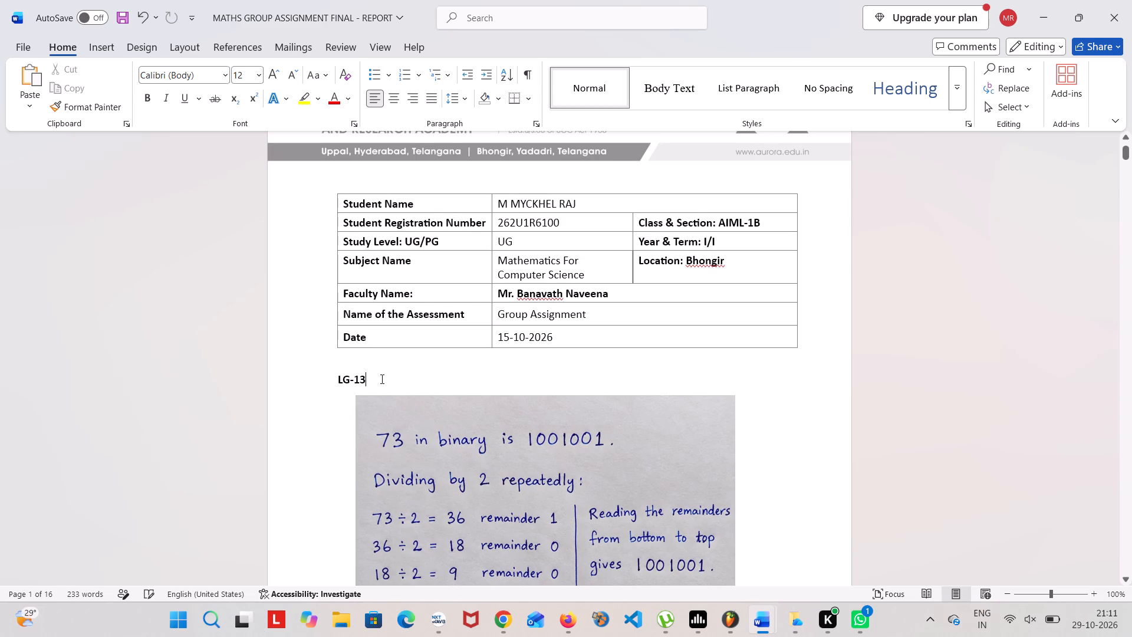
{"action": "key", "text": "Return"}
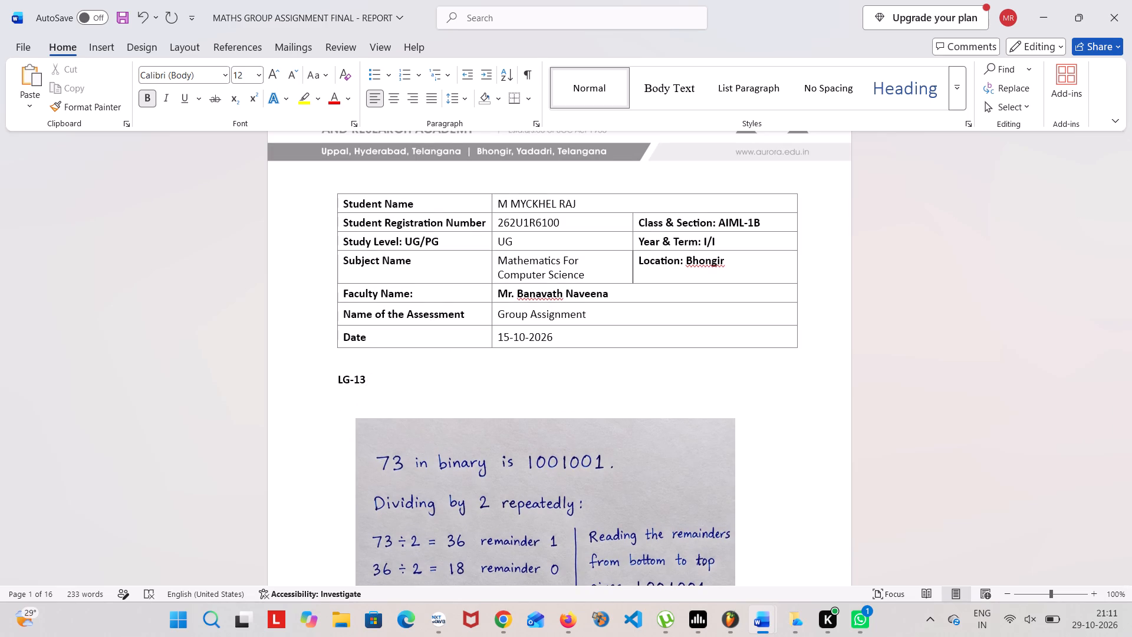
{"action": "key", "text": "ctrl+v"}
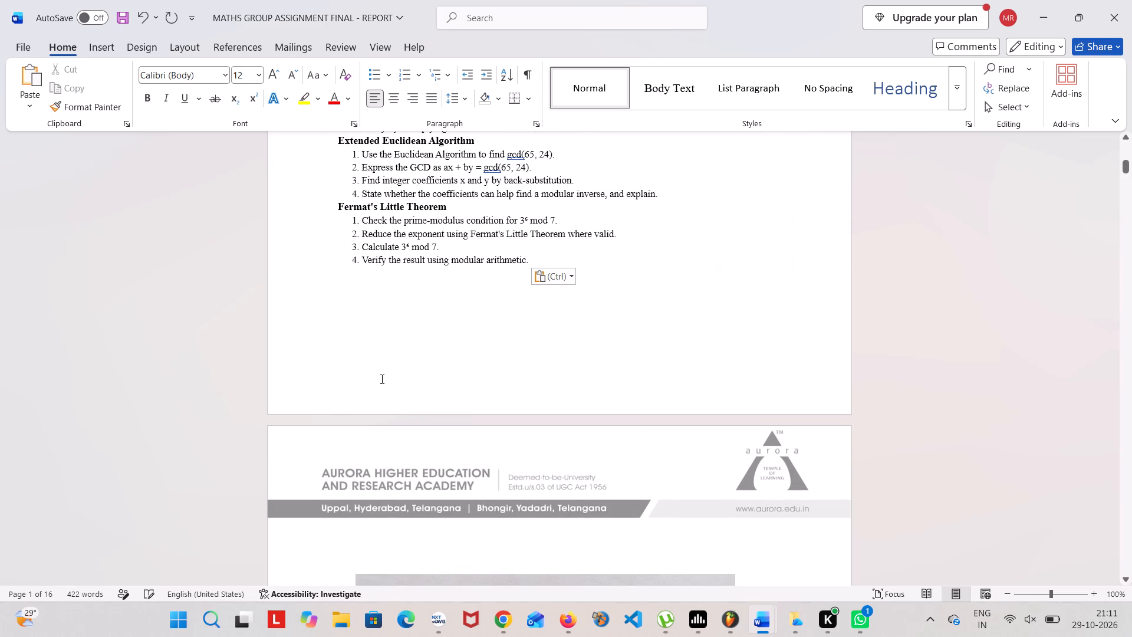
Copy the pasted questions from Modulo arithmetic through Fermat's Little Theorem, and remove them from below the GCD and LCM questions.
{"action": "scroll", "coordinate": [490, 222], "scroll_direction": "down", "scroll_amount": 1}
{"action": "scroll", "coordinate": [490, 222], "scroll_direction": "up", "scroll_amount": 1}
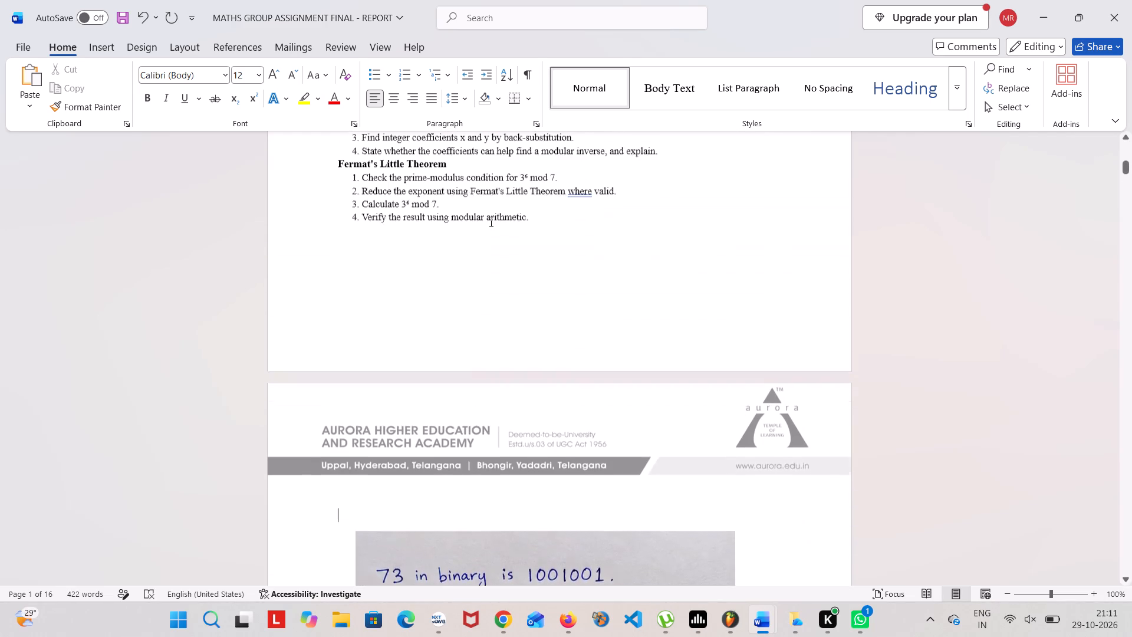
{"action": "scroll", "coordinate": [490, 222], "scroll_direction": "up", "scroll_amount": 1}
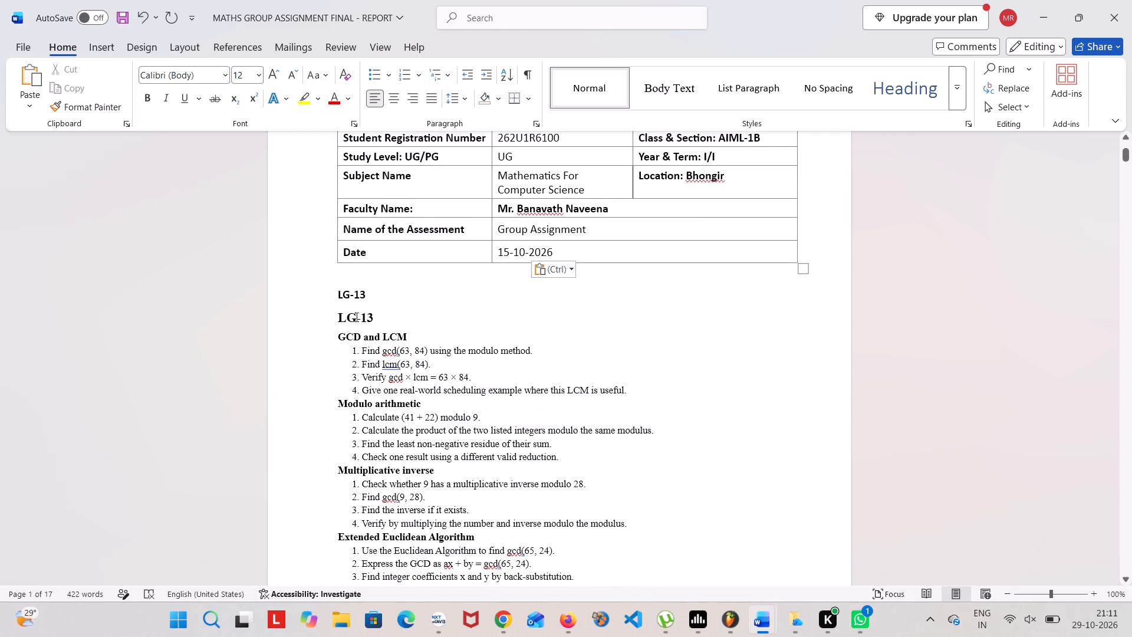
{"action": "left_click", "coordinate": [373, 294]}
{"action": "left_click", "coordinate": [340, 406]}
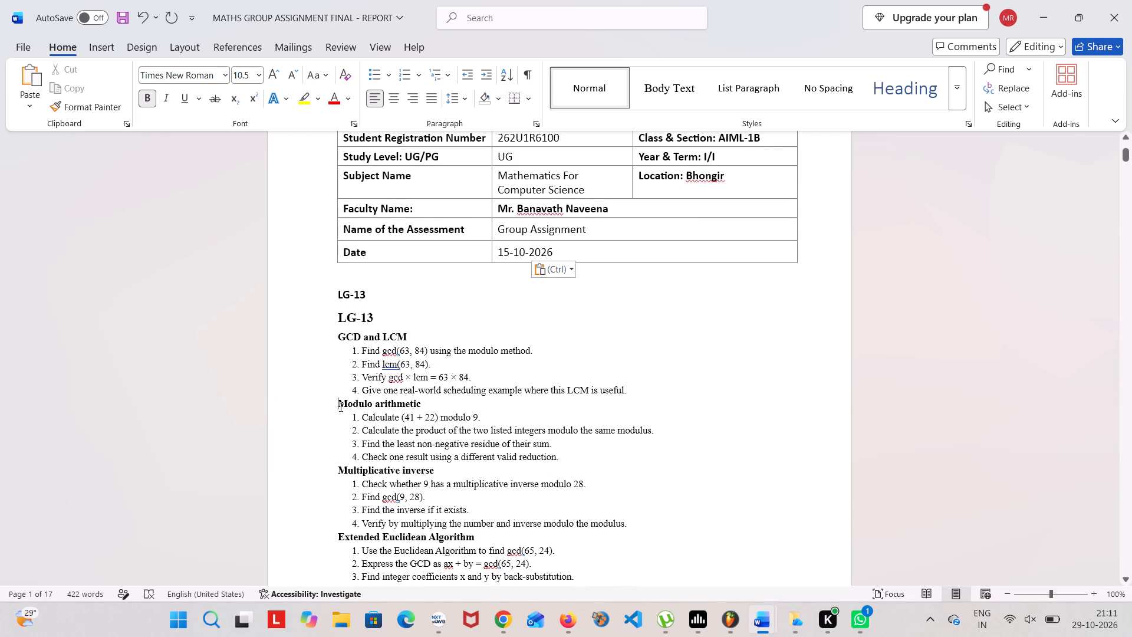
{"action": "left_click_drag", "start_coordinate": [337, 406], "coordinate": [410, 416]}
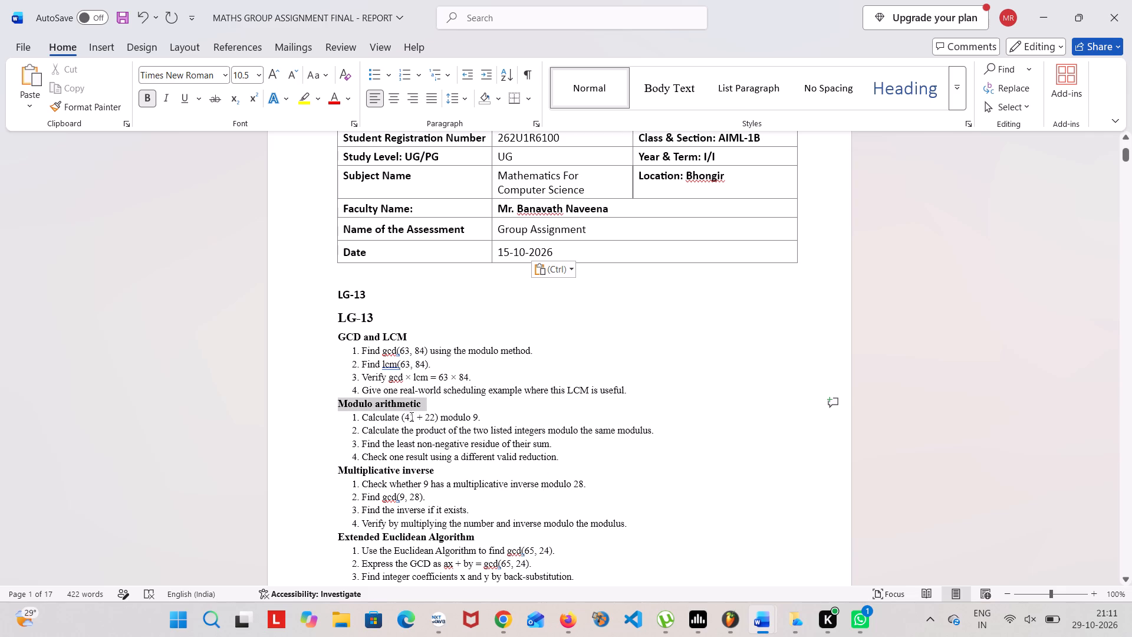
{"action": "left_click_drag", "start_coordinate": [410, 416], "coordinate": [542, 636]}
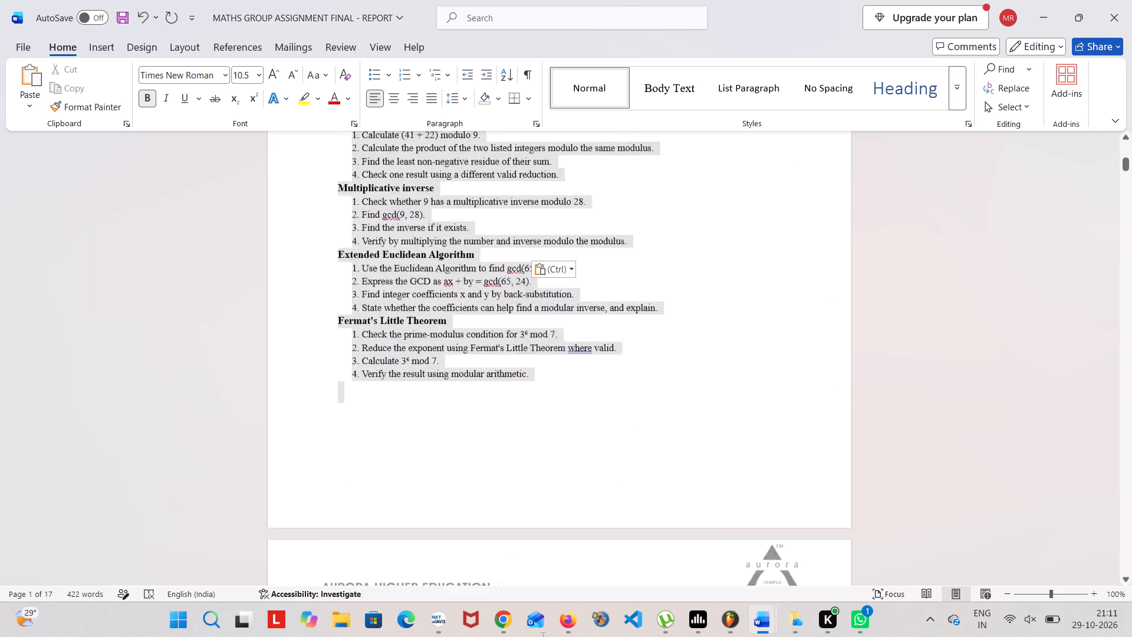
{"action": "left_click_drag", "start_coordinate": [542, 636], "coordinate": [356, 183]}
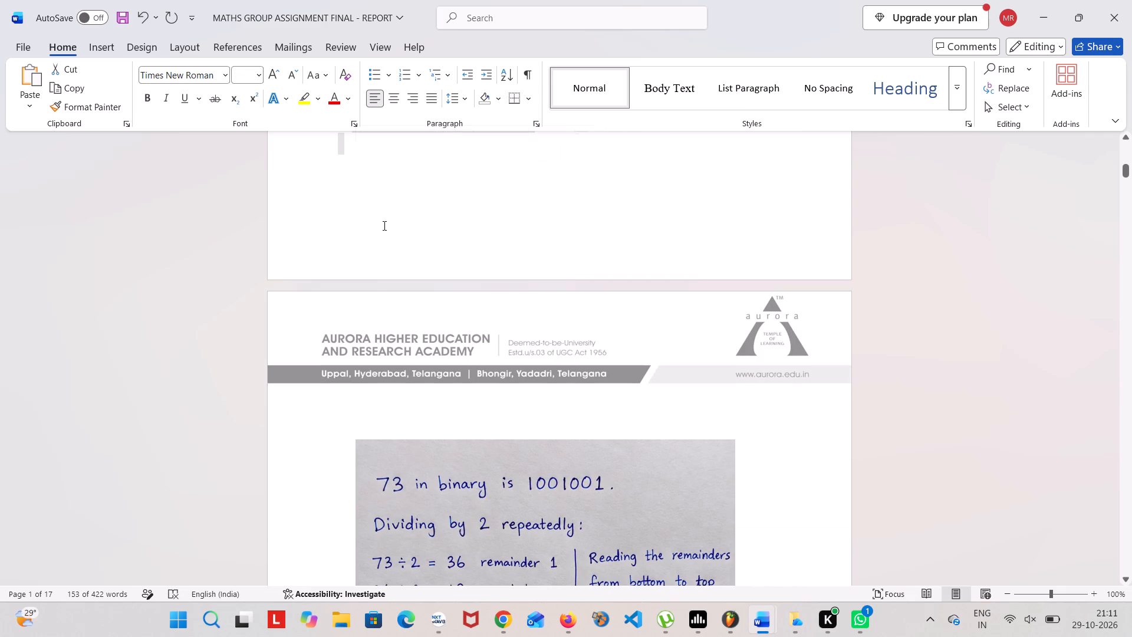
{"action": "key", "text": "ctrl+c"}
{"action": "scroll", "coordinate": [383, 225], "scroll_direction": "up", "scroll_amount": 3}
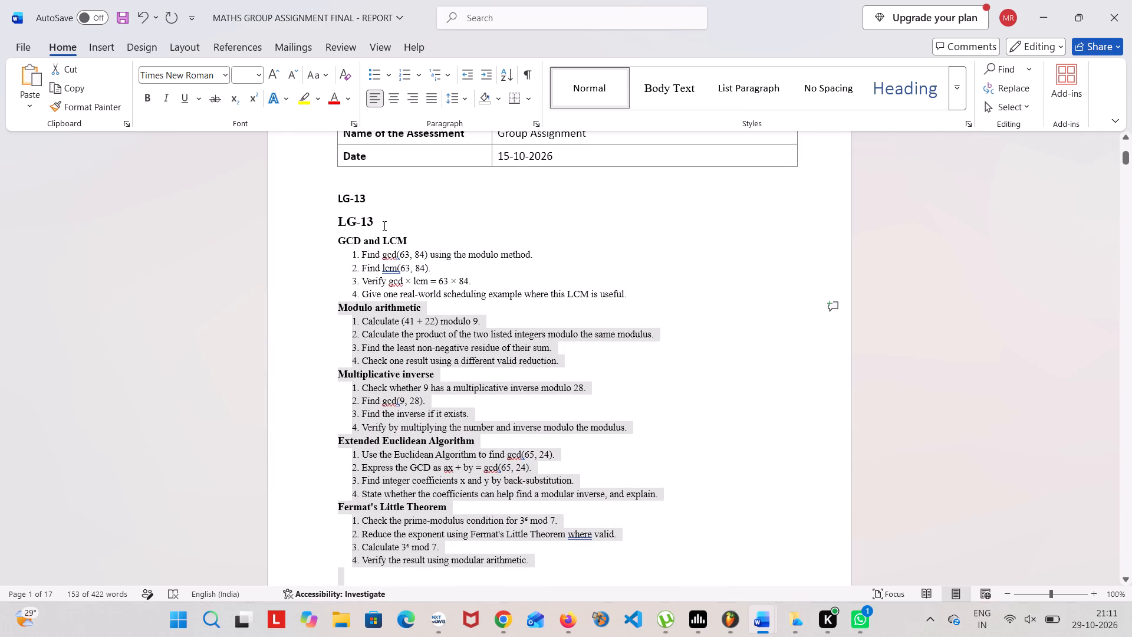
{"action": "key", "text": "BackSpace"}
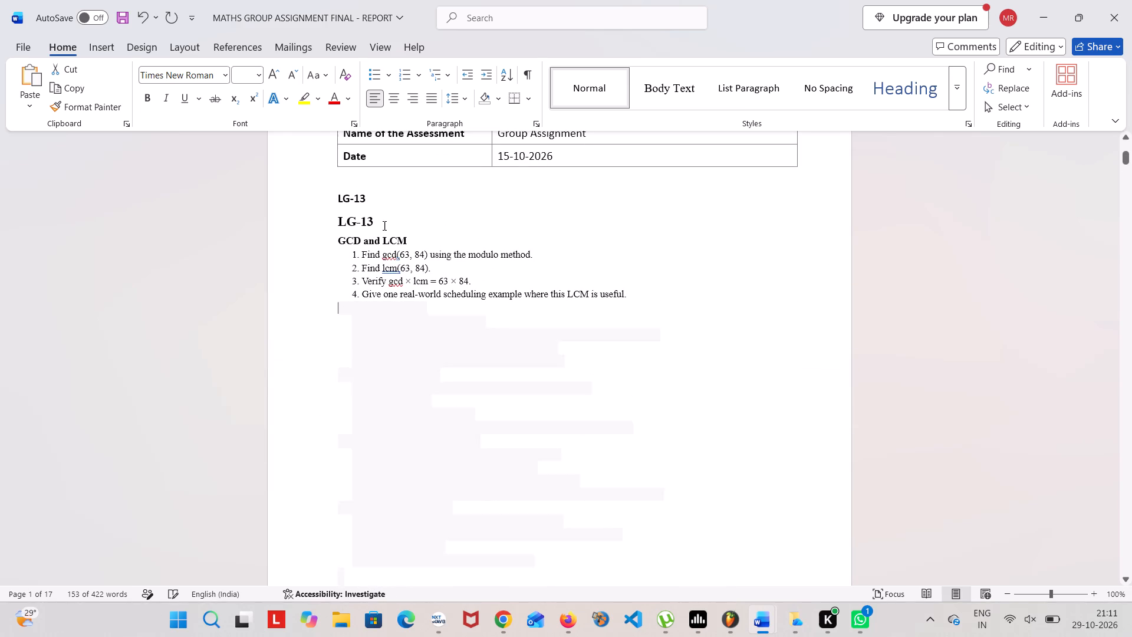
Look through the report's remaining old questions and handwritten answer images below the GCD and LCM questions.
{"action": "scroll", "coordinate": [483, 334], "scroll_direction": "down", "scroll_amount": 1}
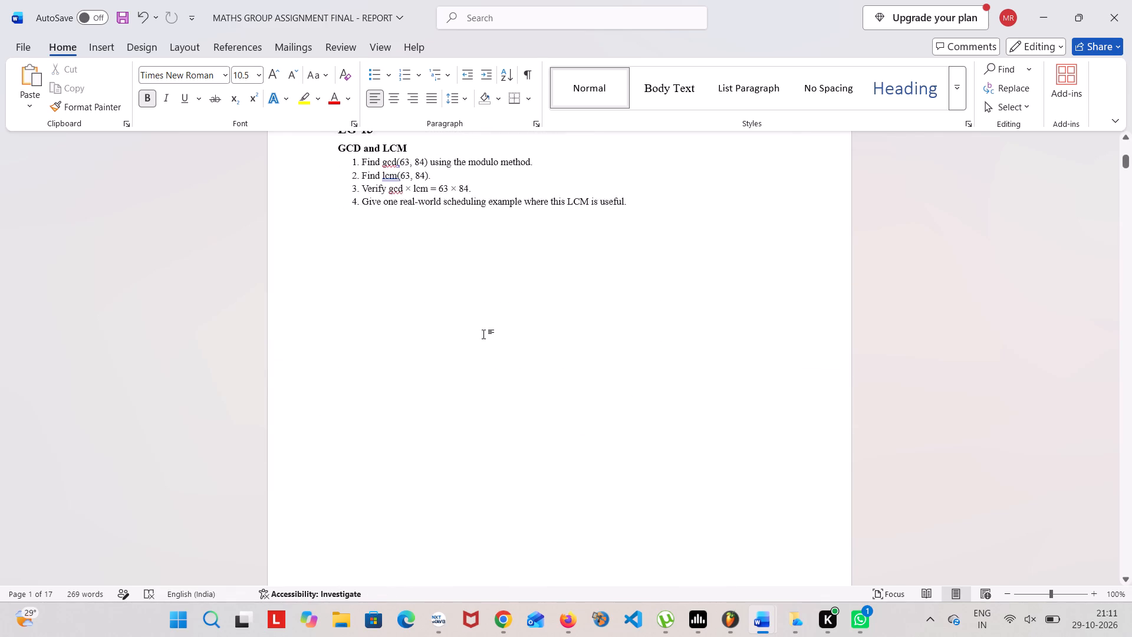
{"action": "scroll", "coordinate": [483, 334], "scroll_direction": "down", "scroll_amount": 3}
{"action": "scroll", "coordinate": [512, 398], "scroll_direction": "up", "scroll_amount": 2}
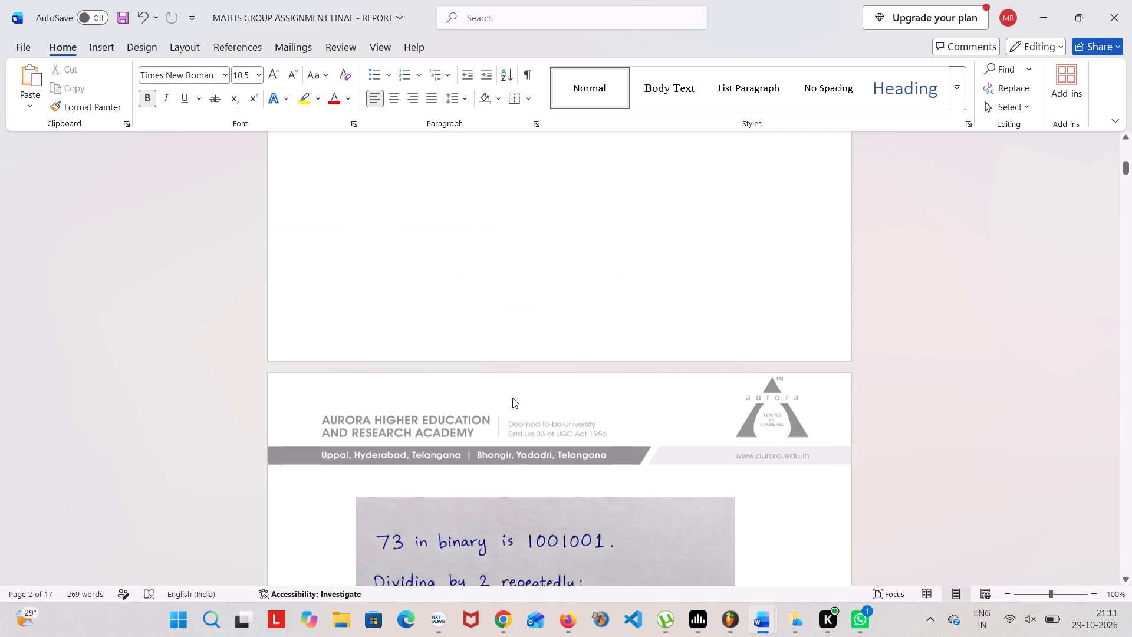
{"action": "scroll", "coordinate": [512, 398], "scroll_direction": "up", "scroll_amount": 3}
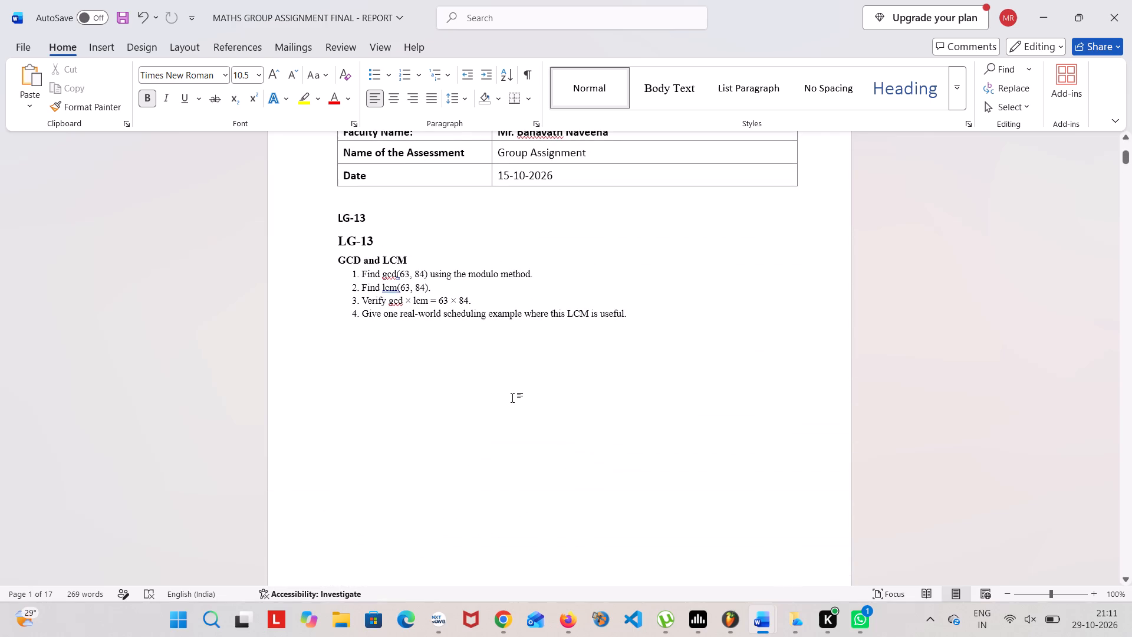
{"action": "scroll", "coordinate": [512, 398], "scroll_direction": "down", "scroll_amount": 10}
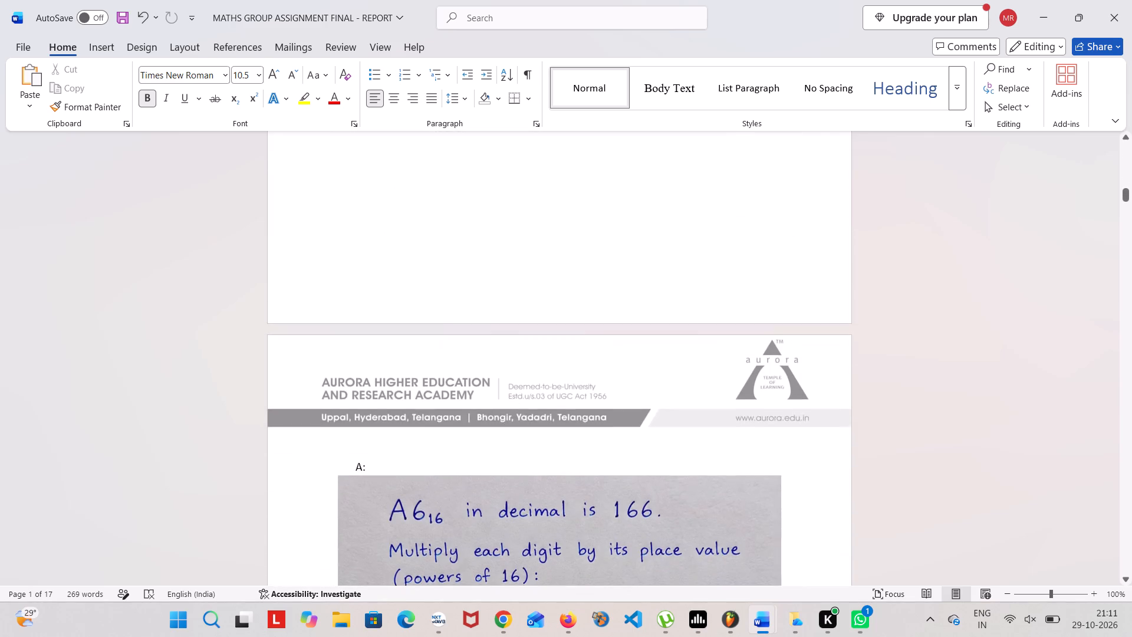
{"action": "scroll", "coordinate": [512, 398], "scroll_direction": "down", "scroll_amount": 14}
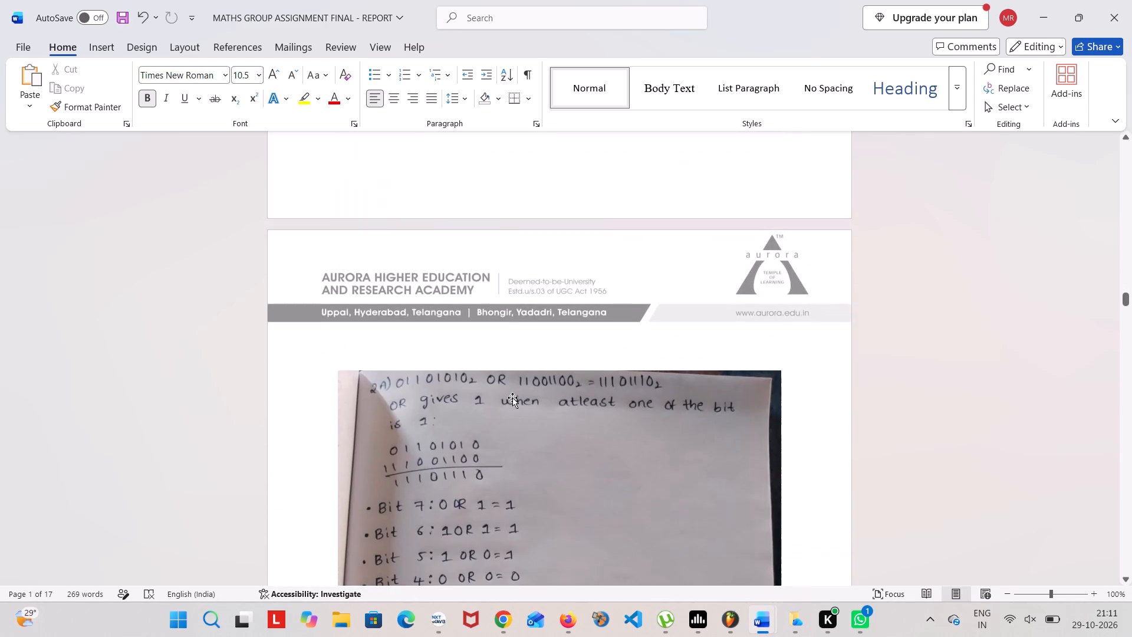
{"action": "scroll", "coordinate": [512, 398], "scroll_direction": "down", "scroll_amount": 4}
{"action": "scroll", "coordinate": [512, 398], "scroll_direction": "up", "scroll_amount": 7}
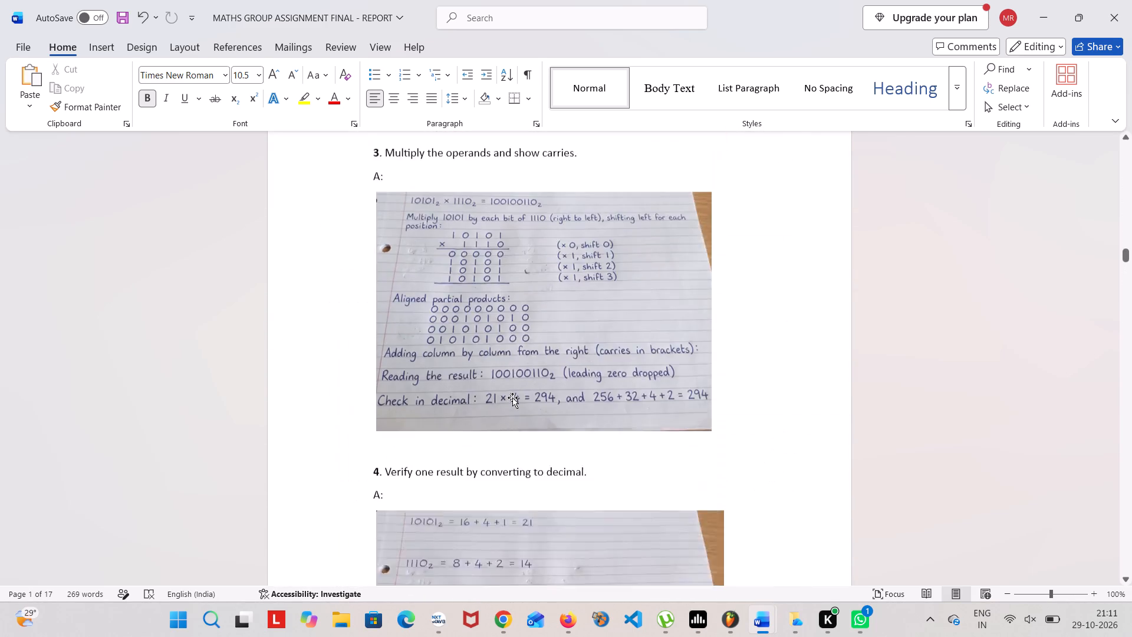
{"action": "scroll", "coordinate": [512, 398], "scroll_direction": "up", "scroll_amount": 10}
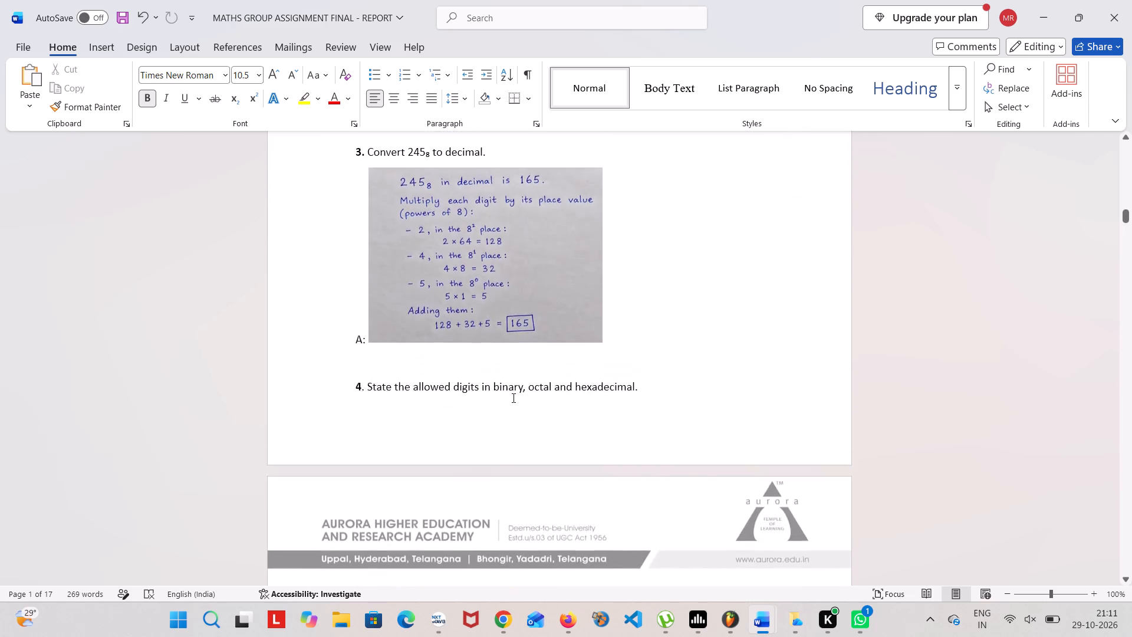
{"action": "scroll", "coordinate": [512, 398], "scroll_direction": "up", "scroll_amount": 6}
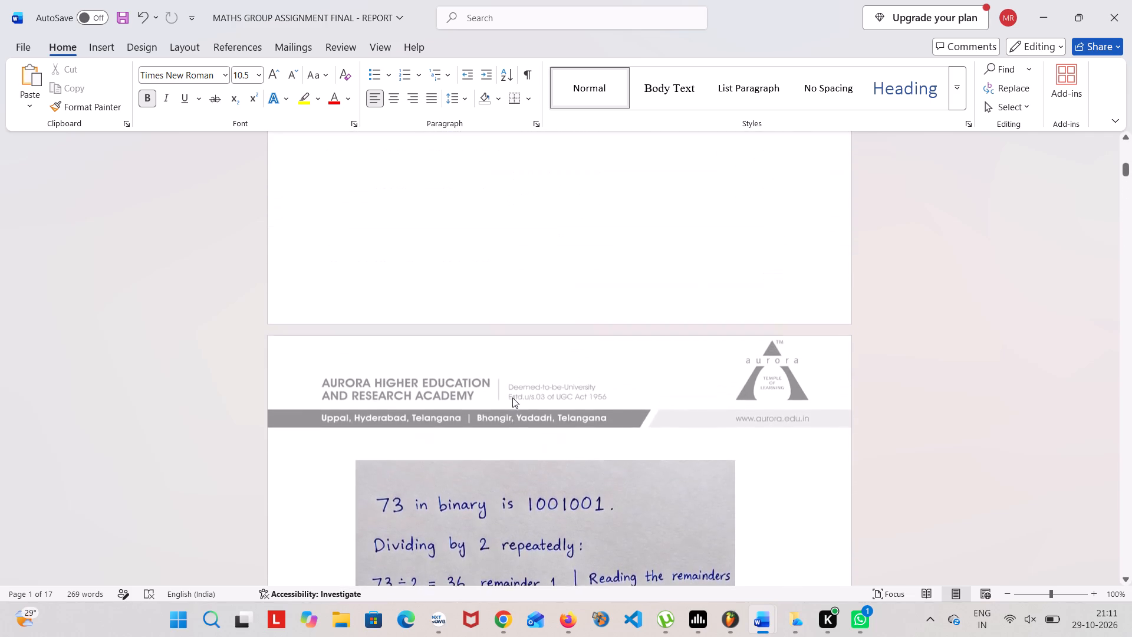
{"action": "scroll", "coordinate": [512, 398], "scroll_direction": "up", "scroll_amount": 2}
{"action": "scroll", "coordinate": [512, 398], "scroll_direction": "down", "scroll_amount": 2}
{"action": "scroll", "coordinate": [512, 398], "scroll_direction": "up", "scroll_amount": 2}
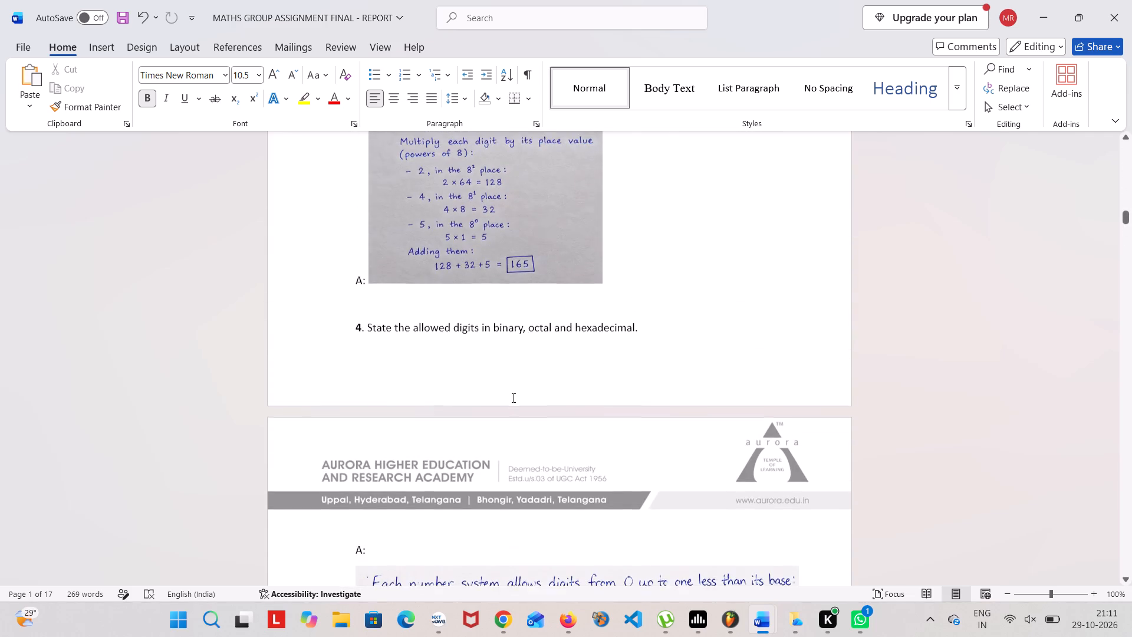
{"action": "scroll", "coordinate": [512, 398], "scroll_direction": "up", "scroll_amount": 3}
{"action": "scroll", "coordinate": [512, 398], "scroll_direction": "down", "scroll_amount": 1}
{"action": "scroll", "coordinate": [512, 398], "scroll_direction": "up", "scroll_amount": 3}
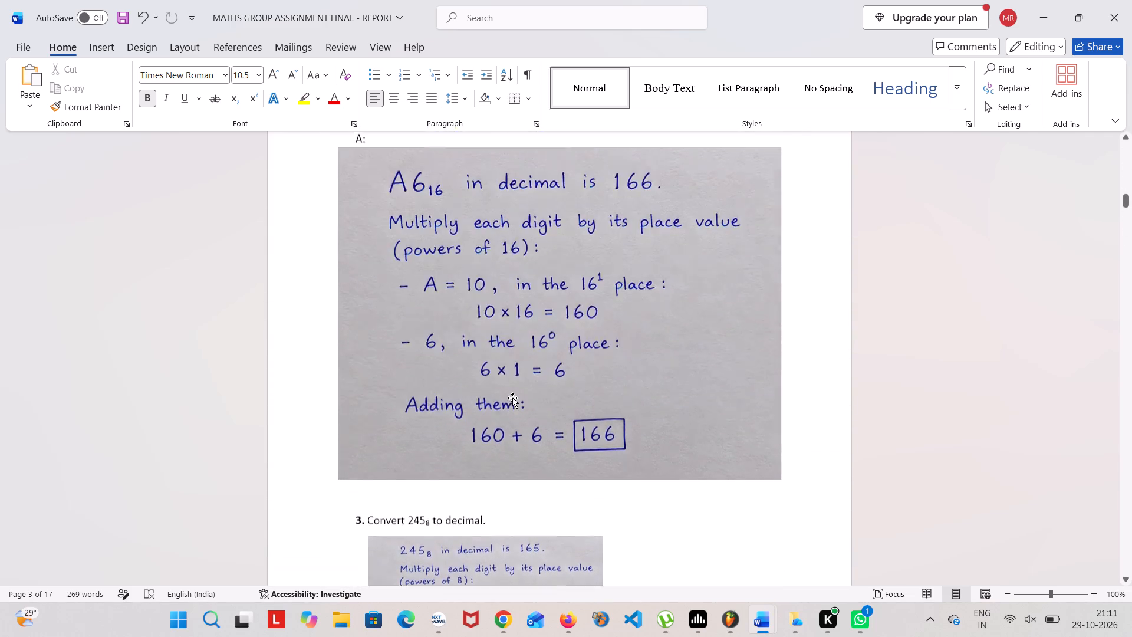
Add an unnumbered answer label "A :" beneath the first GCD and LCM question, gcd(63, 84), followed by an empty line.
{"action": "scroll", "coordinate": [512, 398], "scroll_direction": "up", "scroll_amount": 3}
{"action": "scroll", "coordinate": [512, 398], "scroll_direction": "down", "scroll_amount": 1}
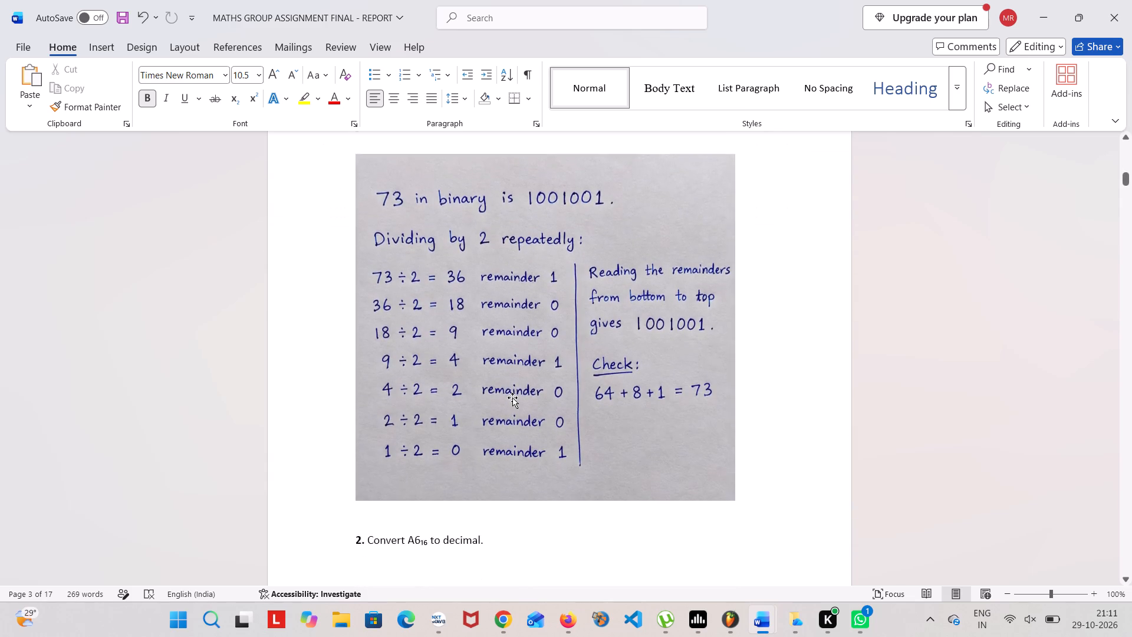
{"action": "scroll", "coordinate": [512, 398], "scroll_direction": "down", "scroll_amount": 1}
{"action": "scroll", "coordinate": [512, 398], "scroll_direction": "up", "scroll_amount": 6}
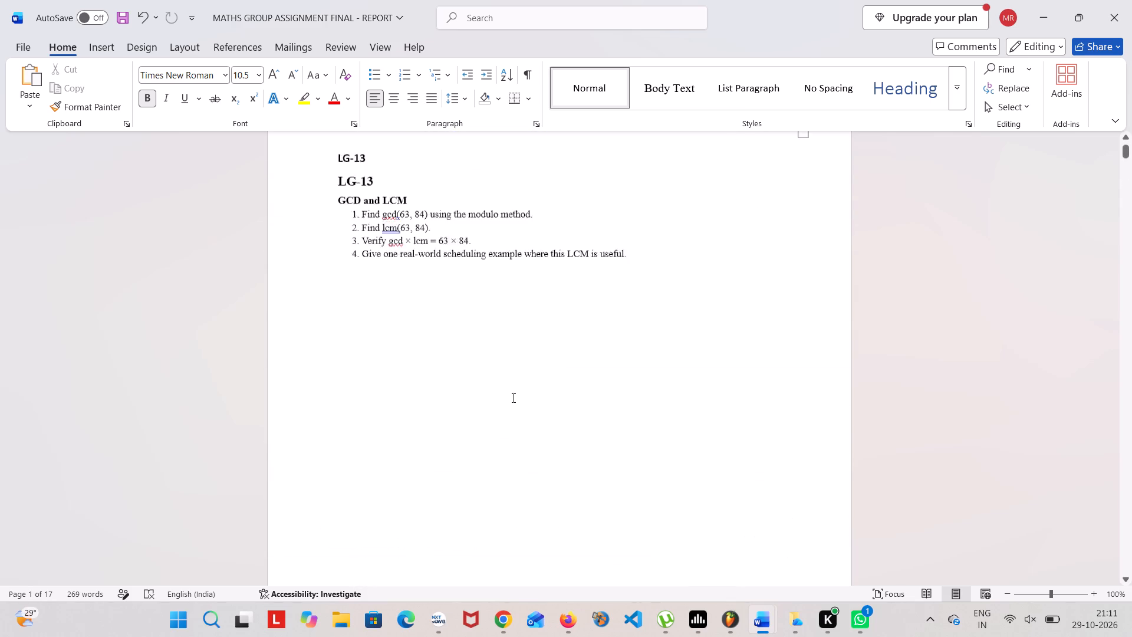
{"action": "scroll", "coordinate": [512, 398], "scroll_direction": "up", "scroll_amount": 2}
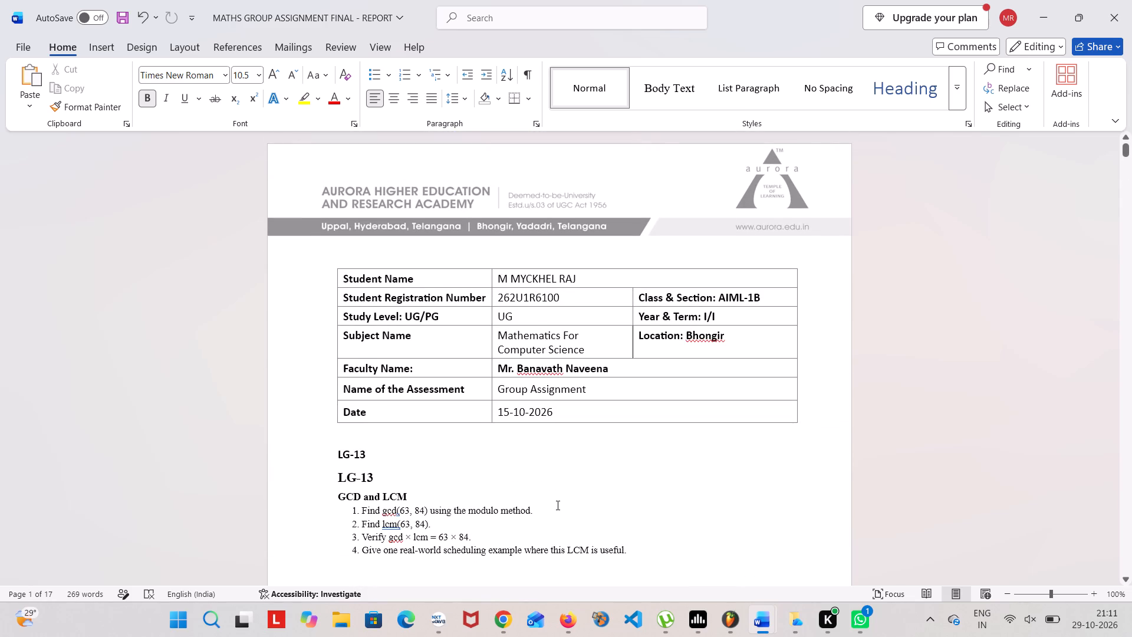
{"action": "left_click", "coordinate": [557, 505]}
{"action": "key", "text": "Return"}
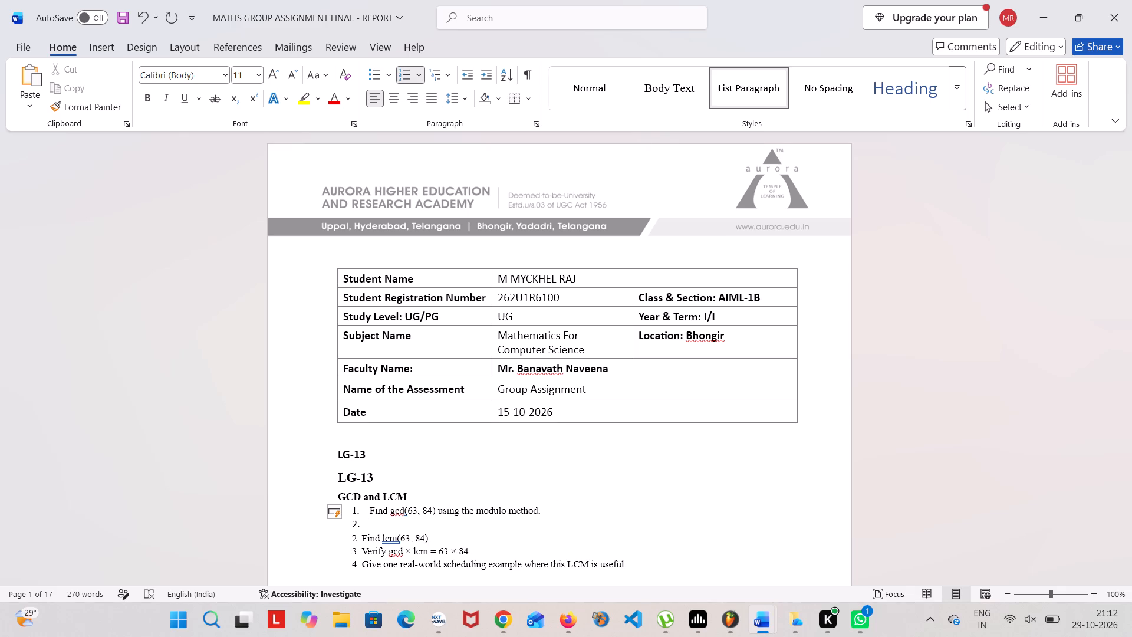
{"action": "key", "text": "BackSpace"}
{"action": "key", "text": "BackSpace"}
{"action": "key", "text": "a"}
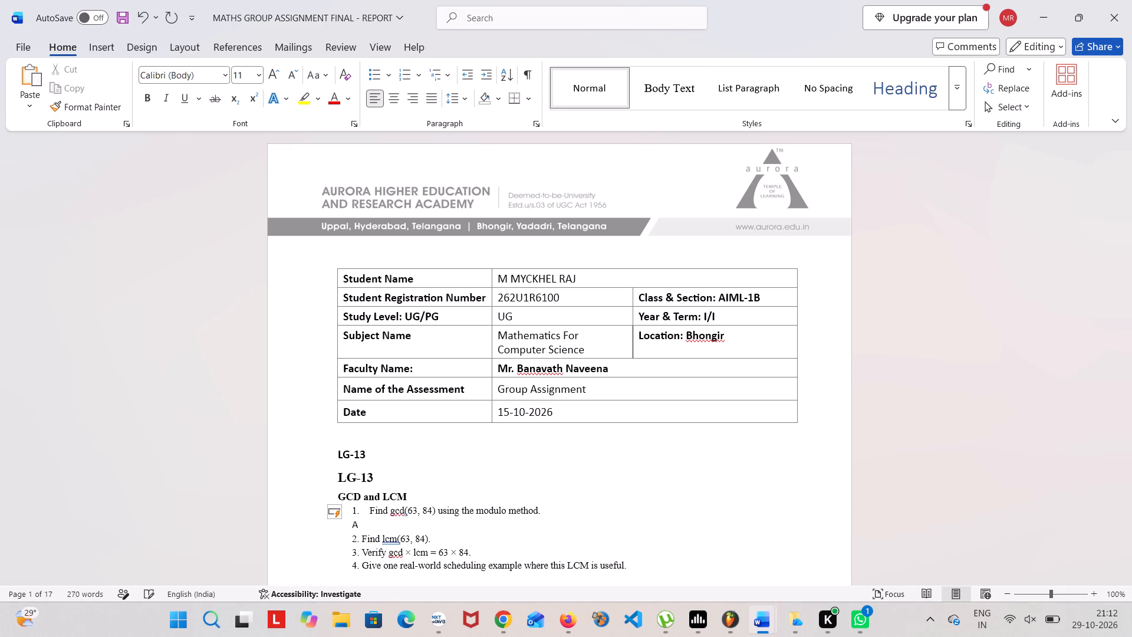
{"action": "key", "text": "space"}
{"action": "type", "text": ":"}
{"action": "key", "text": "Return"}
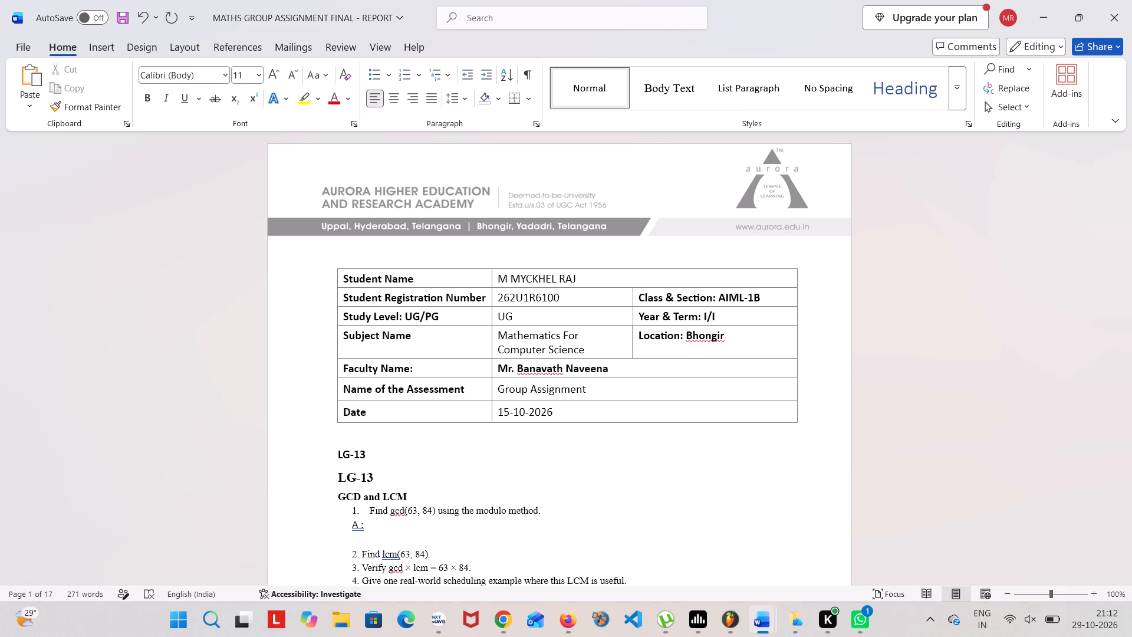
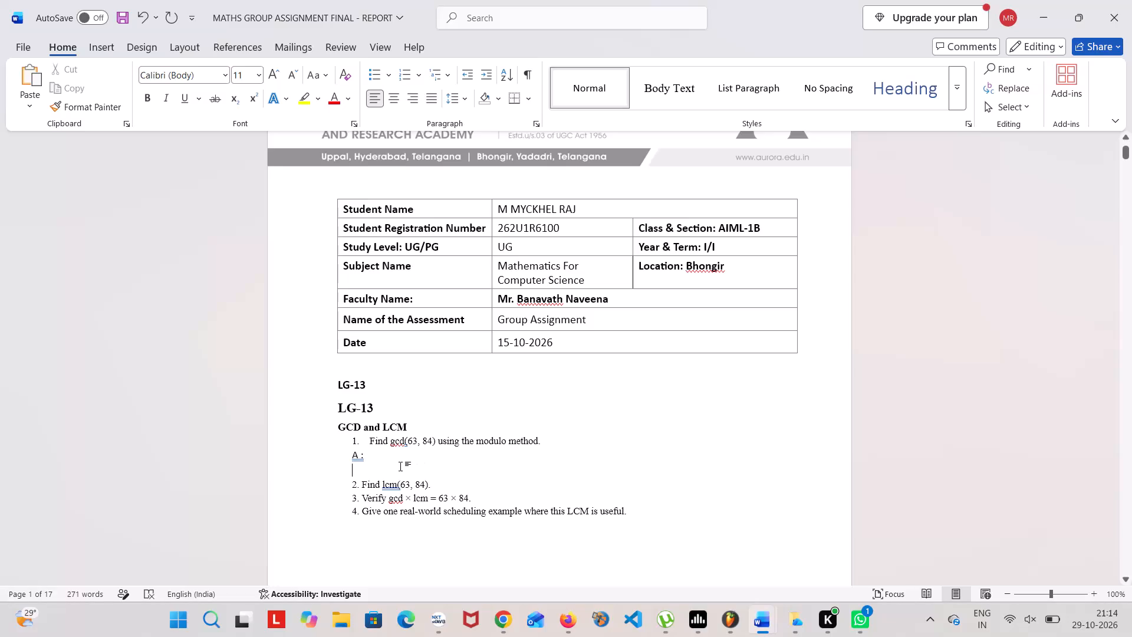
Paste the copied item beneath the A : label of the question on finding gcd(63, 84).
{"action": "key", "text": "ctrl+v"}
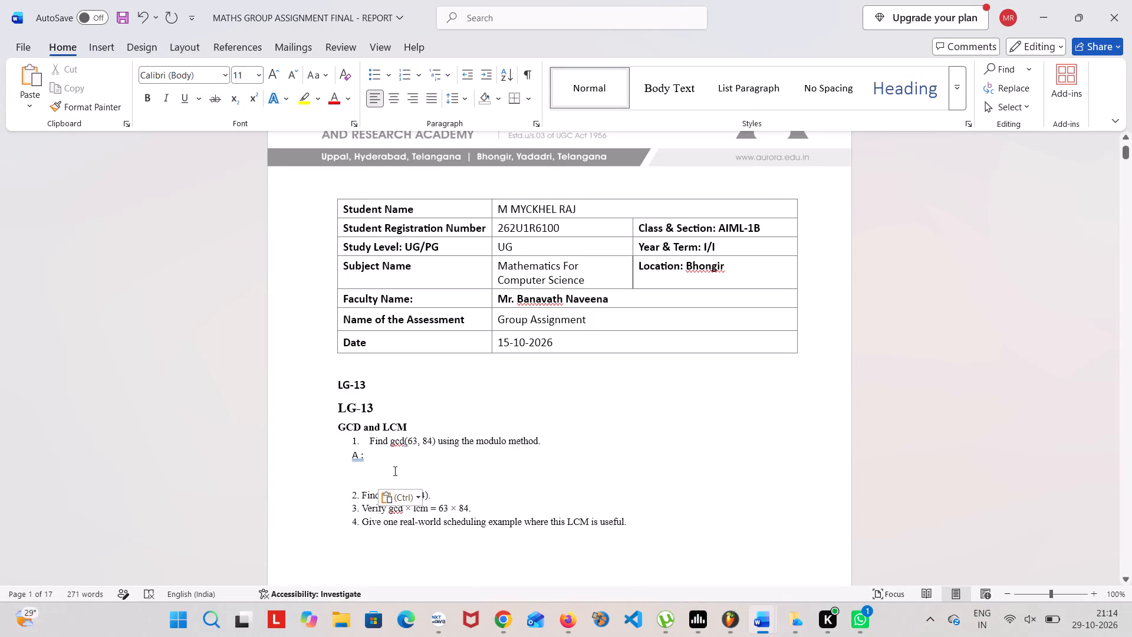
{"action": "key", "text": "BackSpace"}
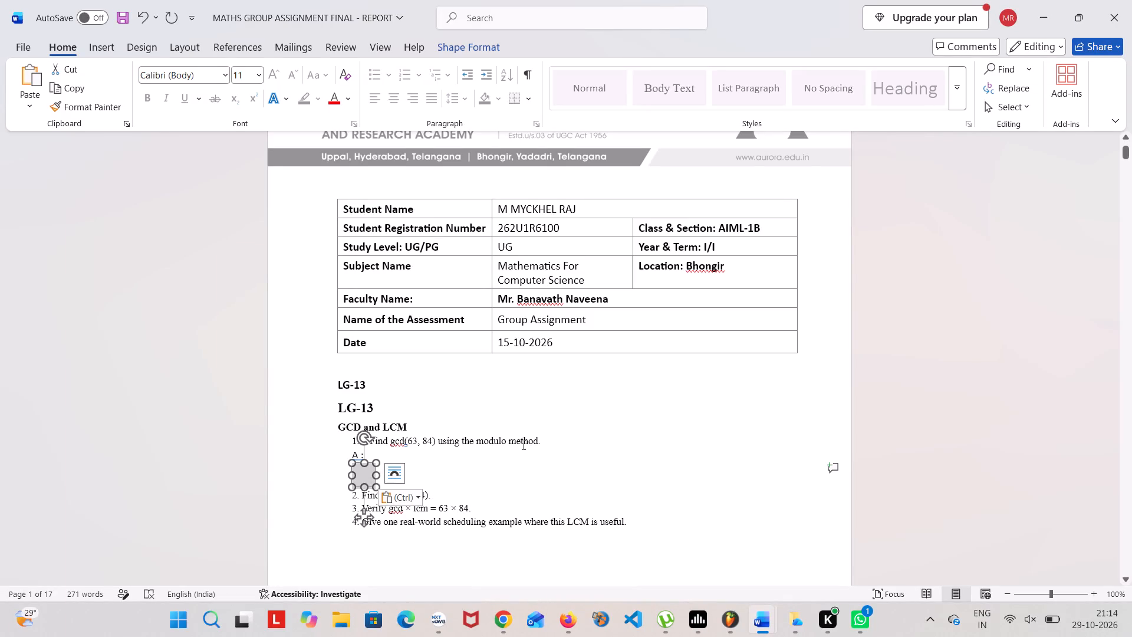
{"action": "left_click", "coordinate": [597, 432]}
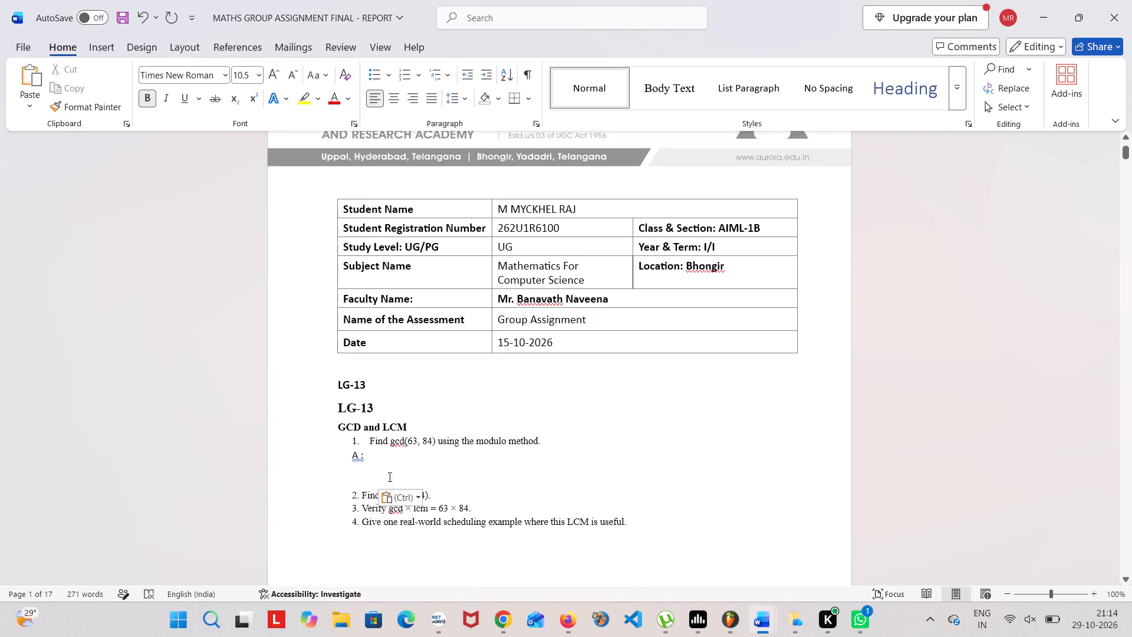
{"action": "left_click", "coordinate": [564, 446]}
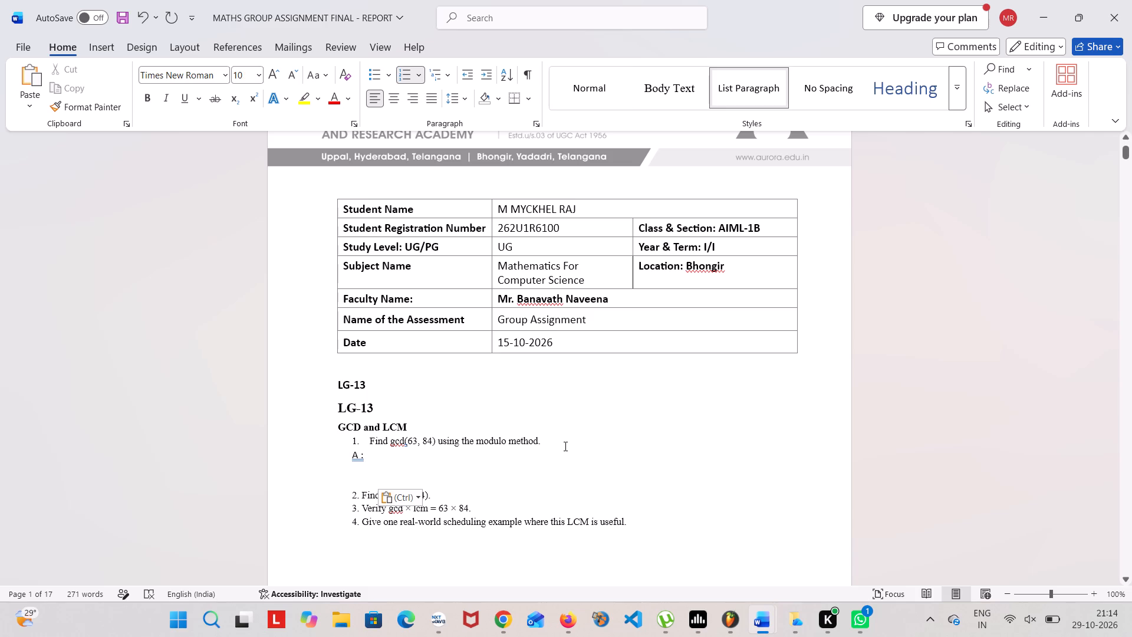
Paste the copied item again on a new line directly after the first question's A : label, and open the formatting choices for it.
{"action": "left_click", "coordinate": [381, 455]}
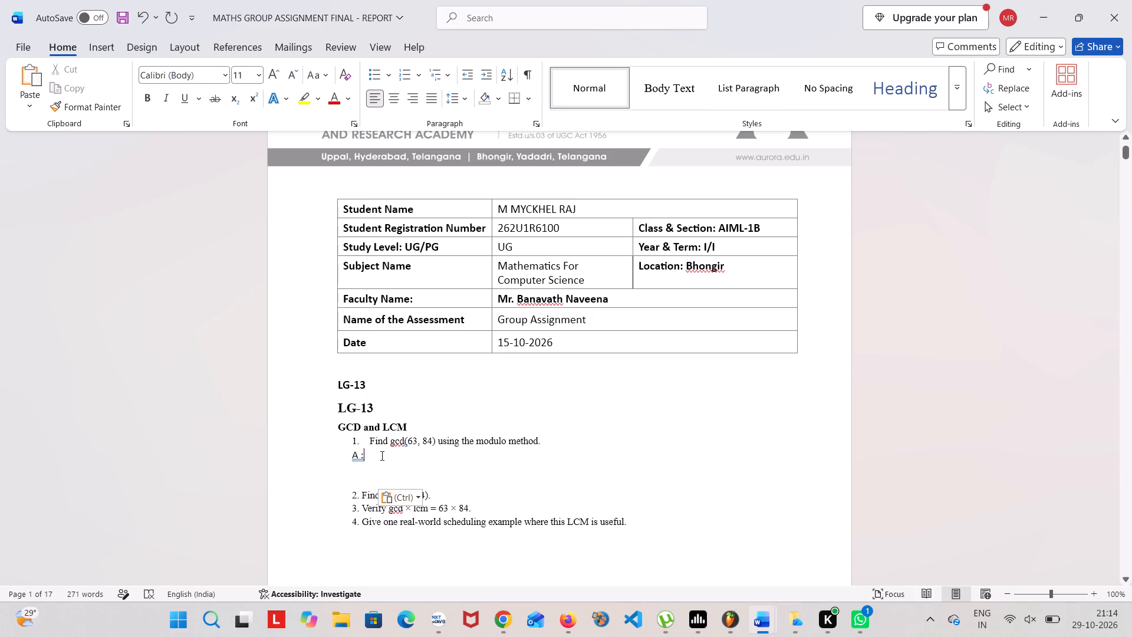
{"action": "key", "text": "Return"}
{"action": "key", "text": "ctrl+v"}
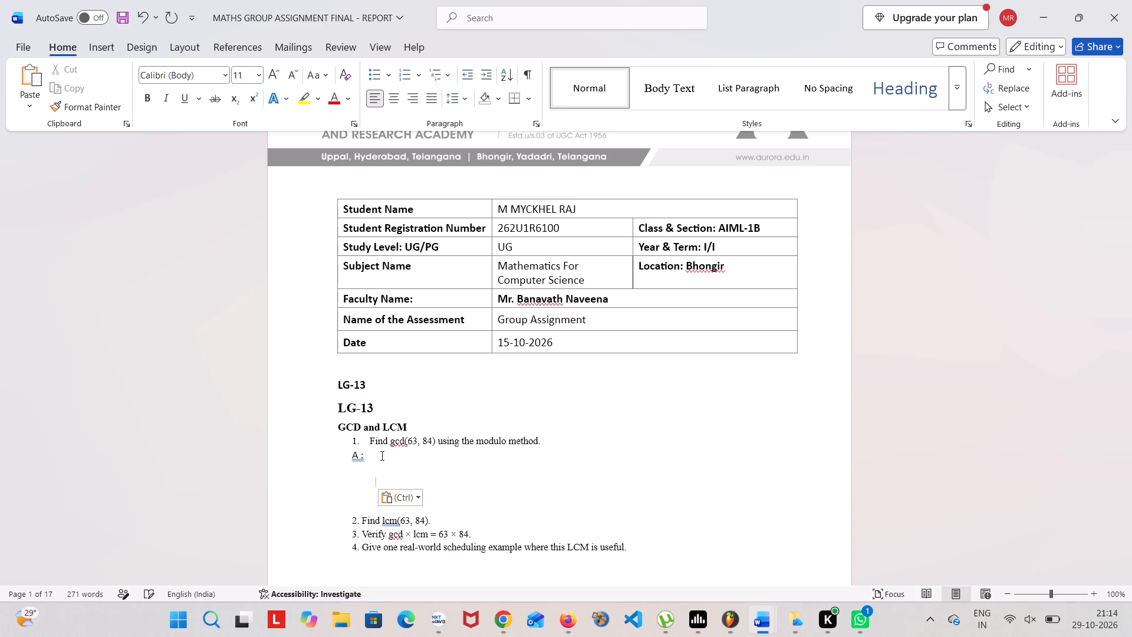
{"action": "left_click", "coordinate": [420, 497]}
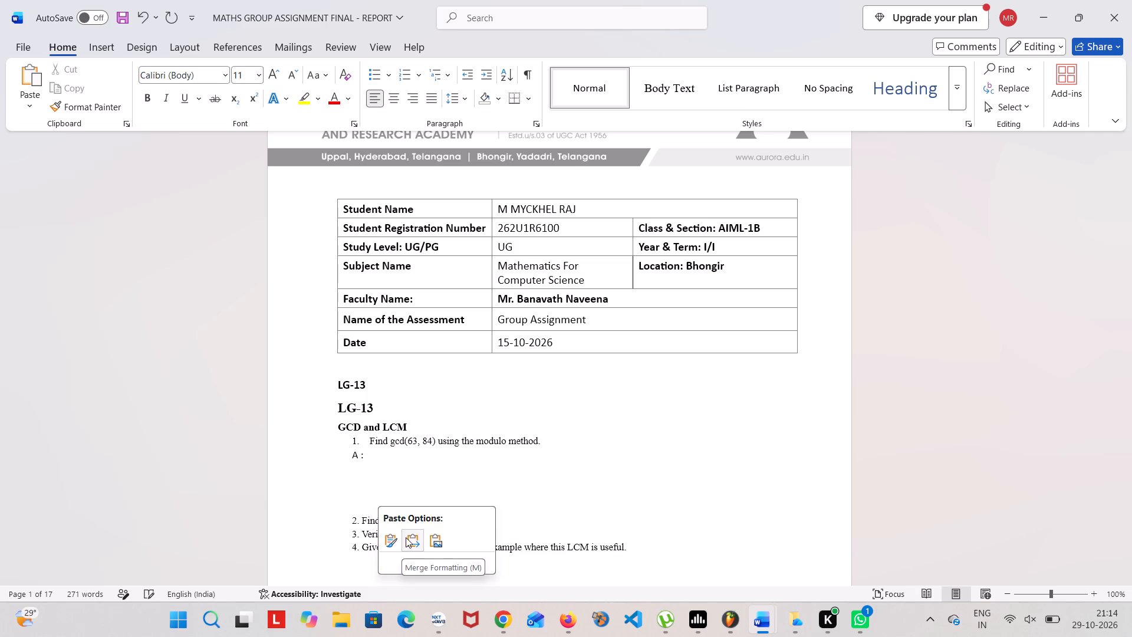
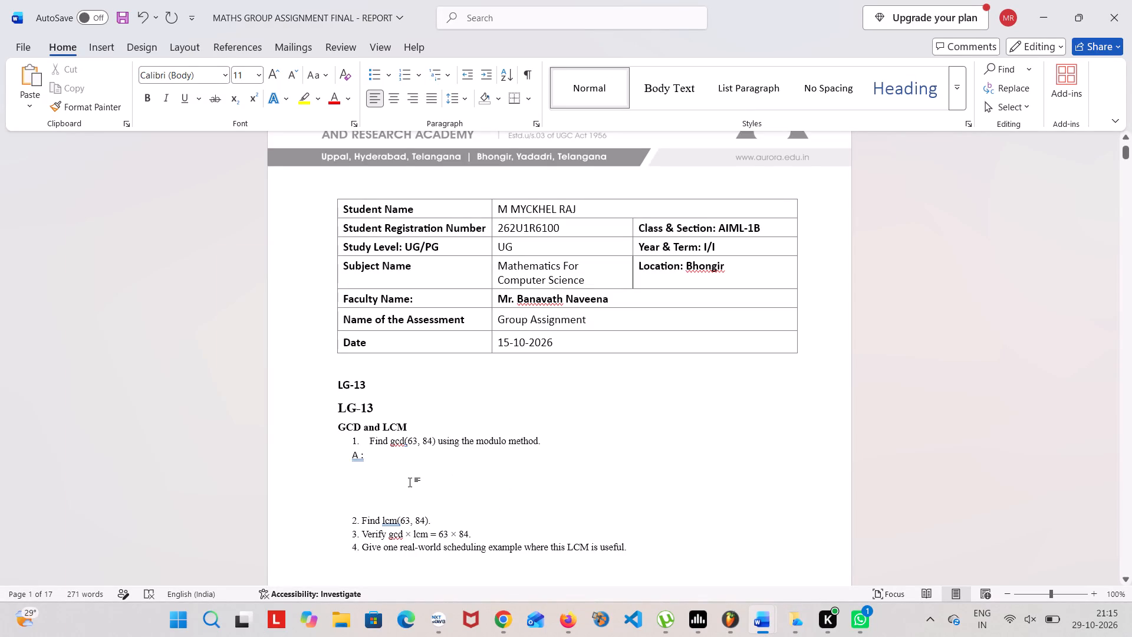
Delete the "A :" answer label and the empty lines around it below the first GCD and LCM question.
{"action": "key", "text": "BackSpace"}
{"action": "key", "text": "BackSpace"}
{"action": "key", "text": "BackSpace"}
{"action": "key", "text": "BackSpace"}
{"action": "key", "text": "BackSpace"}
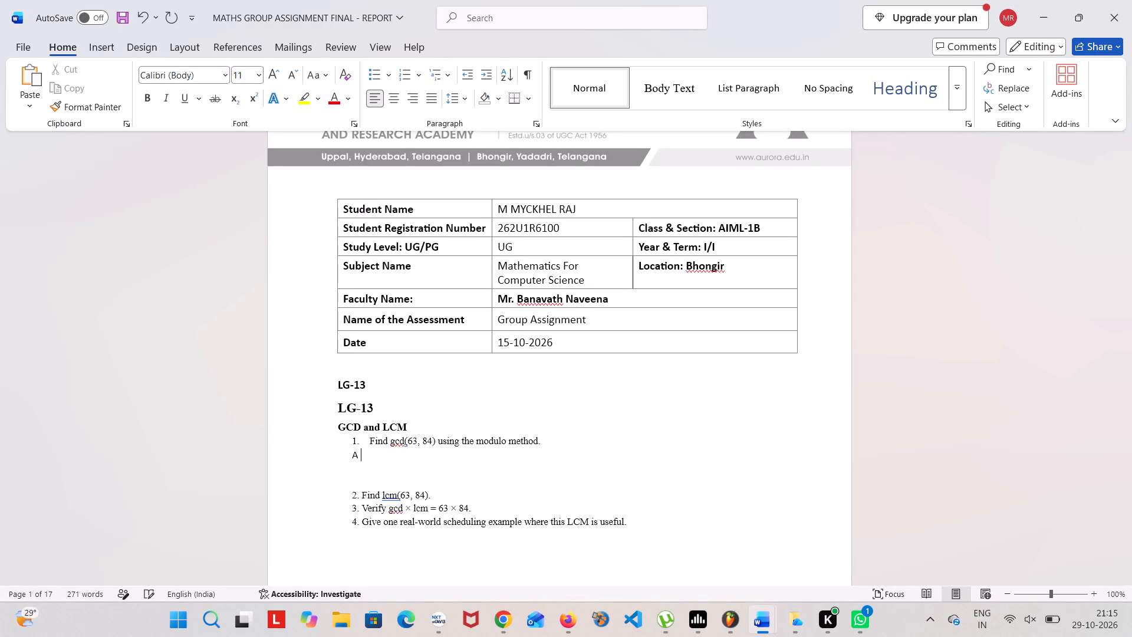
{"action": "key", "text": "BackSpace"}
{"action": "key", "text": "BackSpace"}
{"action": "key", "text": "BackSpace"}
{"action": "key", "text": "BackSpace"}
{"action": "key", "text": "BackSpace"}
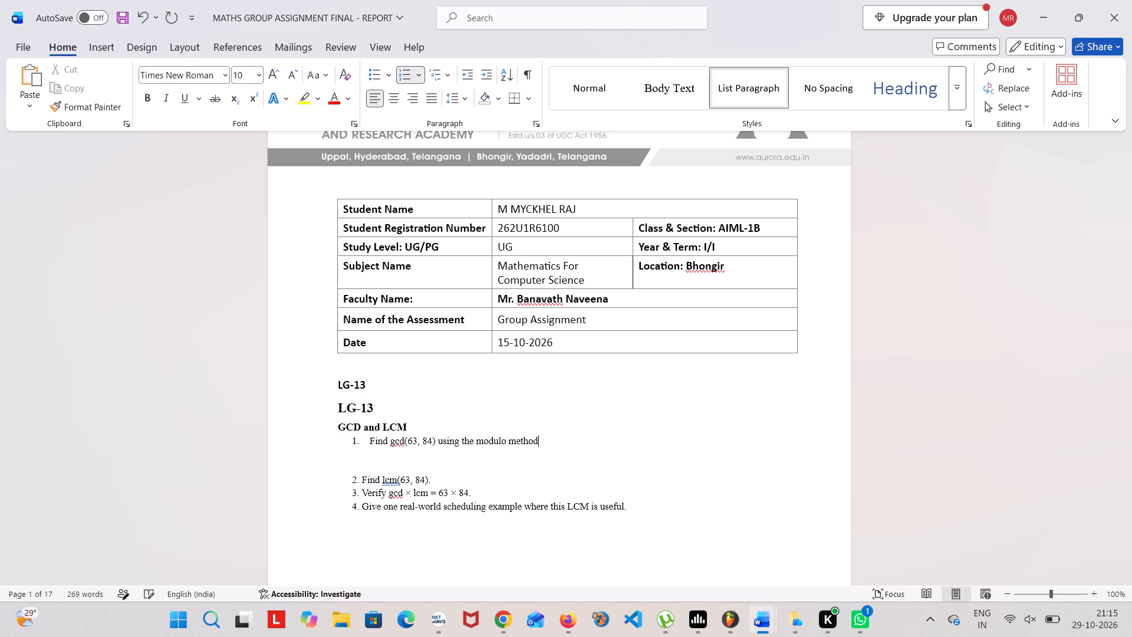
Remove the blank lines between the first and second GCD and LCM questions.
{"action": "left_click", "coordinate": [360, 465]}
{"action": "key", "text": "BackSpace"}
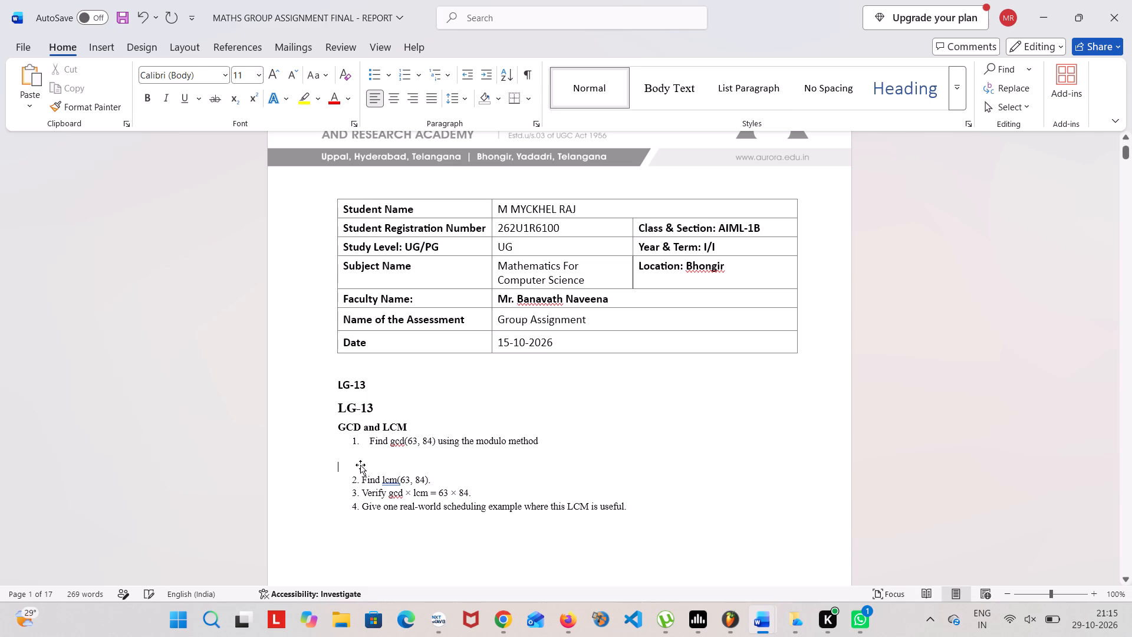
{"action": "key", "text": "BackSpace"}
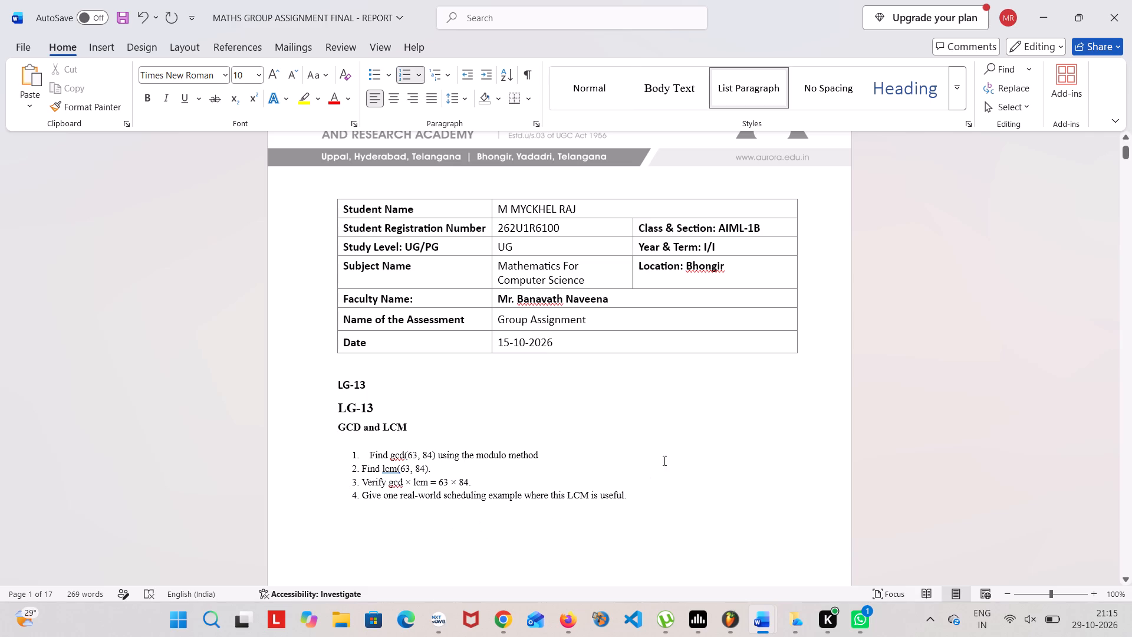
Add the answer label "ANS :" a few blank lines below the fourth GCD and LCM question.
{"action": "left_click", "coordinate": [654, 479]}
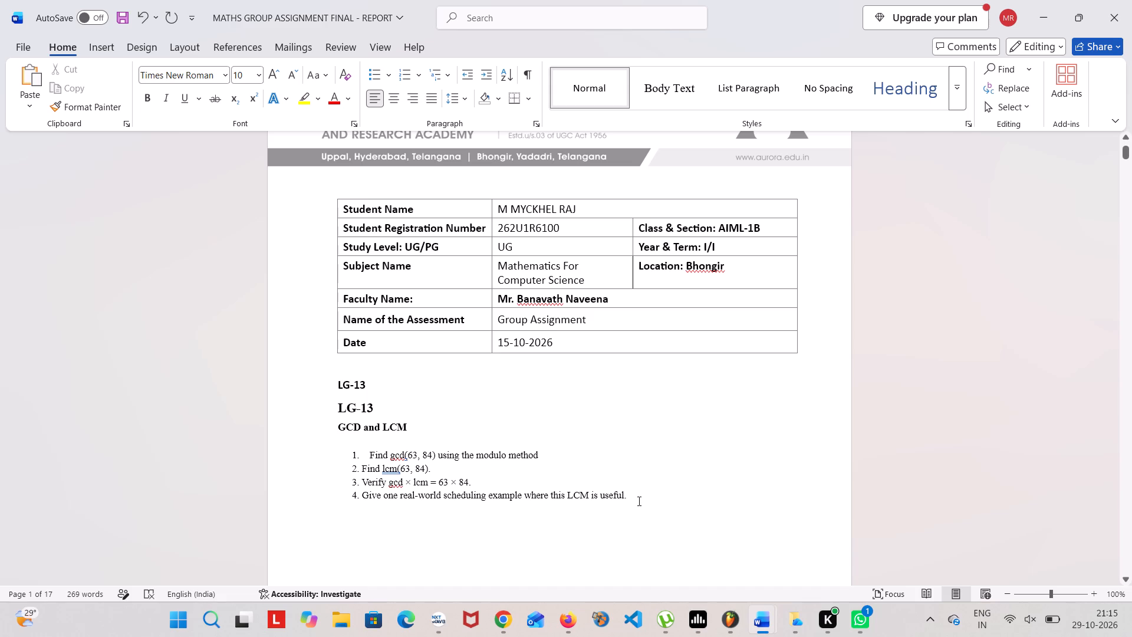
{"action": "left_click", "coordinate": [638, 501]}
{"action": "key", "text": "Return"}
{"action": "key", "text": "Return"}
{"action": "key", "text": "Return"}
{"action": "key", "text": "Return"}
{"action": "key", "text": "Return"}
{"action": "key", "text": "a"}
{"action": "type", "text": "NS"}
{"action": "key", "text": "space"}
{"action": "key", "text": "BackSpace"}
{"action": "key", "text": "semicolon"}
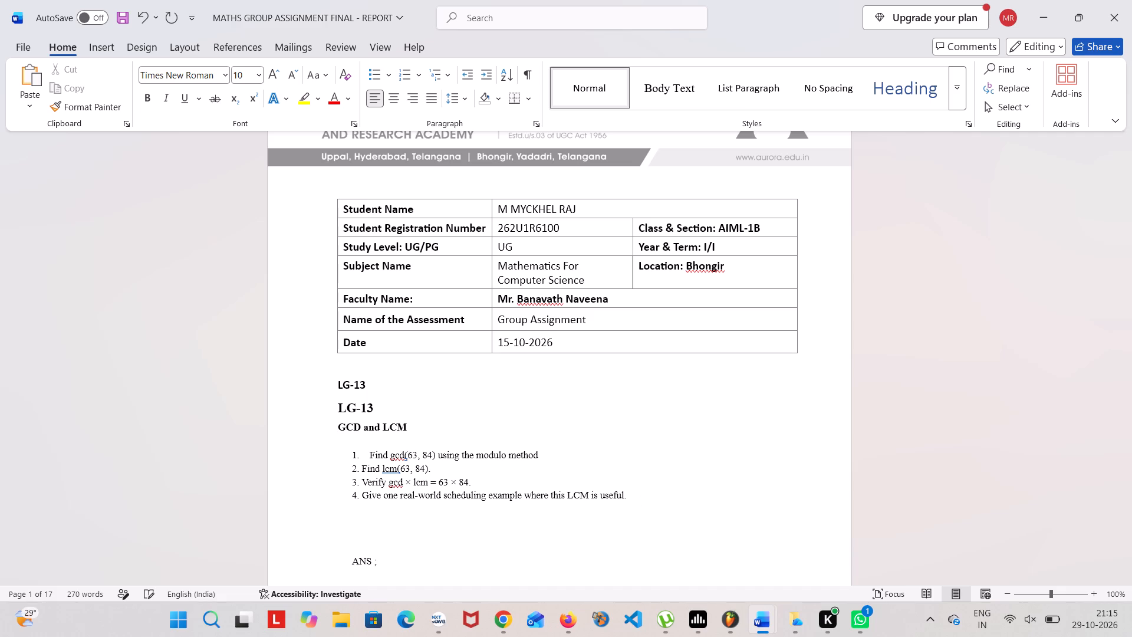
{"action": "key", "text": "BackSpace"}
{"action": "key", "text": "shift+colon"}
{"action": "key", "text": "space"}
{"action": "key", "text": "space"}
Paste the copied handwritten GCD and LCM answer image on a new line beneath the answer label.
{"action": "key", "text": "Return"}
{"action": "key", "text": "Return"}
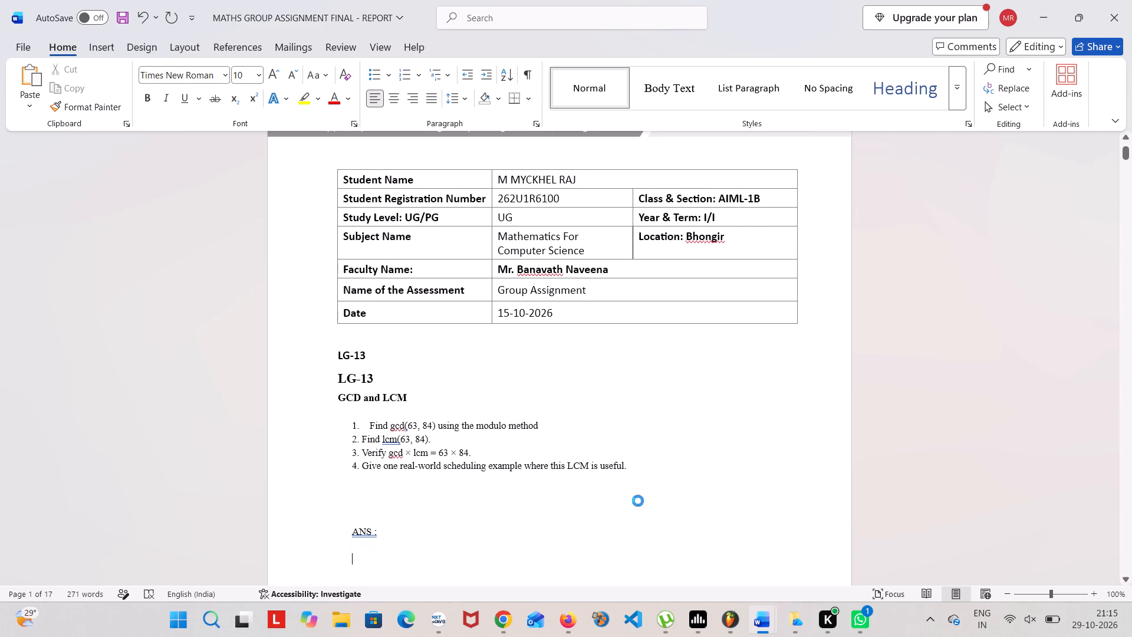
{"action": "key", "text": "ctrl+v"}
Cut the old handwritten answer image for converting 73 to binary, located below the GCD and LCM answer.
{"action": "scroll", "coordinate": [638, 501], "scroll_direction": "down", "scroll_amount": 1}
{"action": "scroll", "coordinate": [638, 501], "scroll_direction": "up", "scroll_amount": 3}
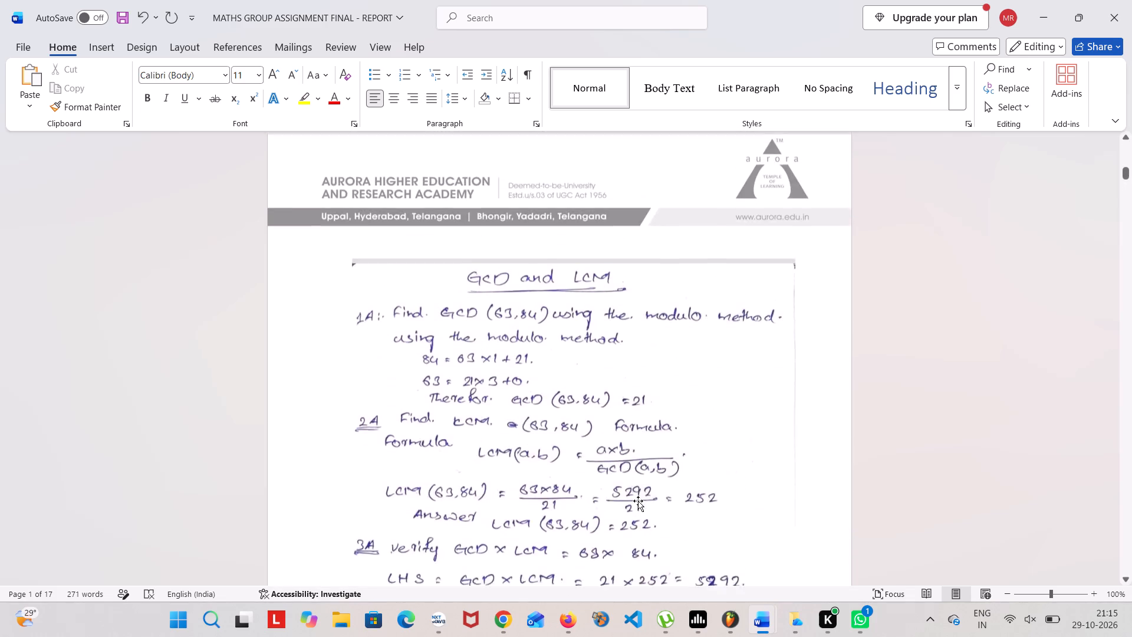
{"action": "scroll", "coordinate": [638, 501], "scroll_direction": "up", "scroll_amount": 3}
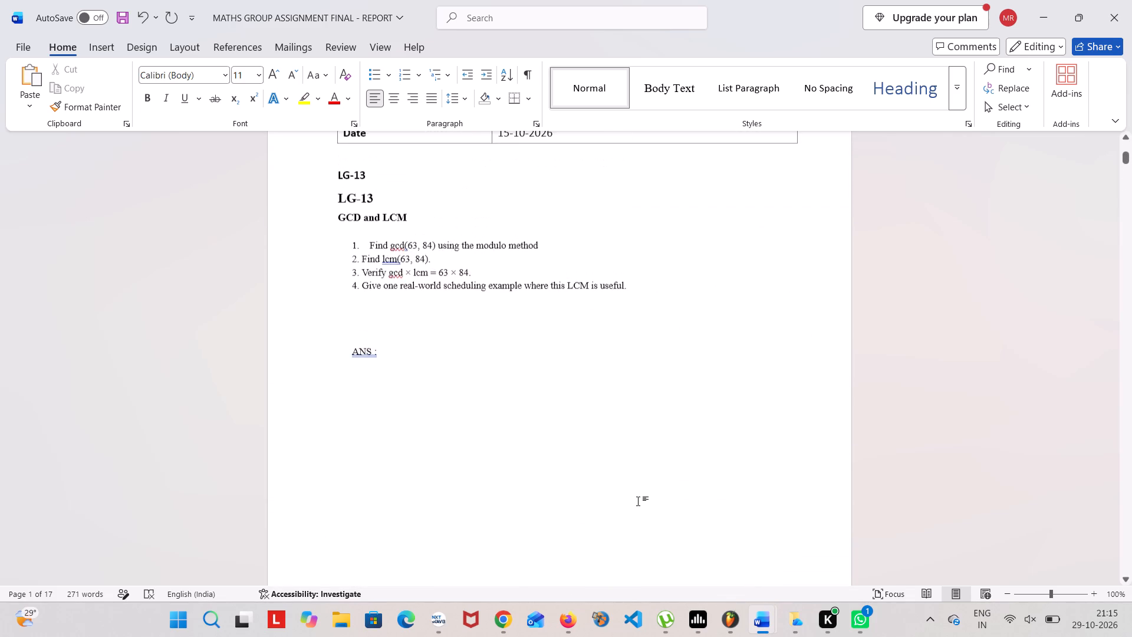
{"action": "scroll", "coordinate": [638, 501], "scroll_direction": "down", "scroll_amount": 2}
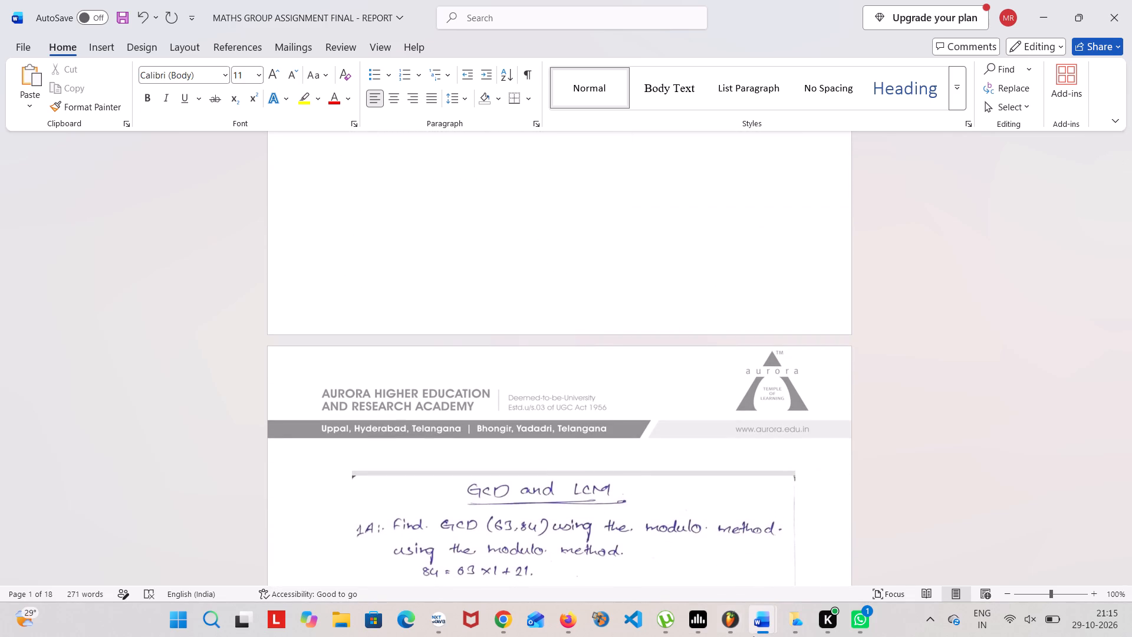
{"action": "scroll", "coordinate": [577, 390], "scroll_direction": "down", "scroll_amount": 4}
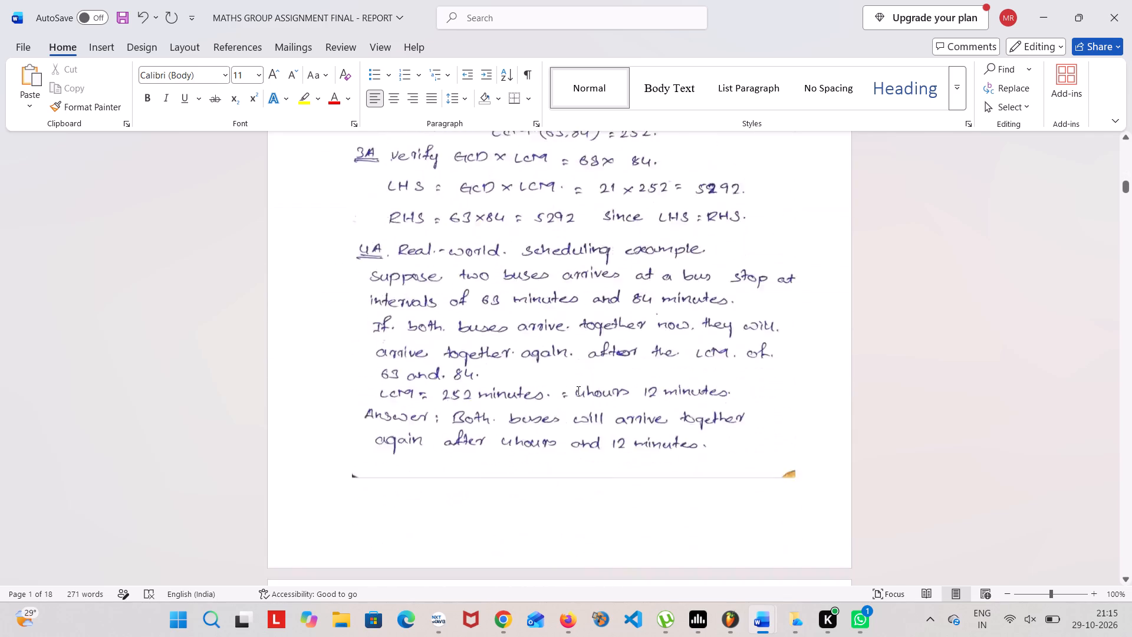
{"action": "scroll", "coordinate": [577, 390], "scroll_direction": "down", "scroll_amount": 3}
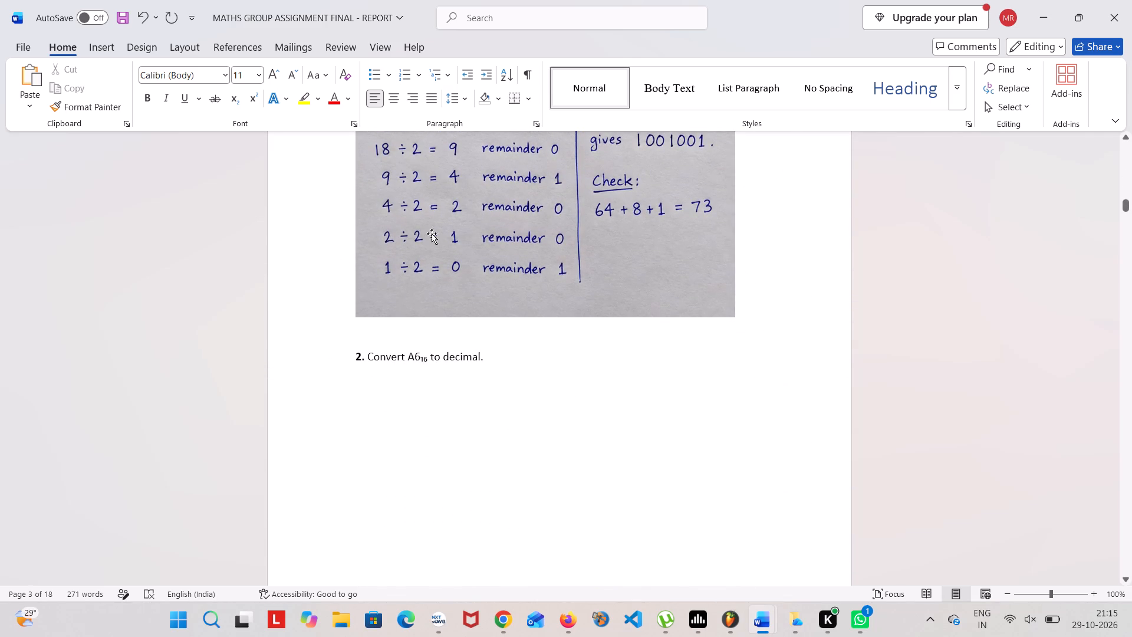
{"action": "scroll", "coordinate": [471, 258], "scroll_direction": "up", "scroll_amount": 1}
{"action": "left_click", "coordinate": [471, 258]}
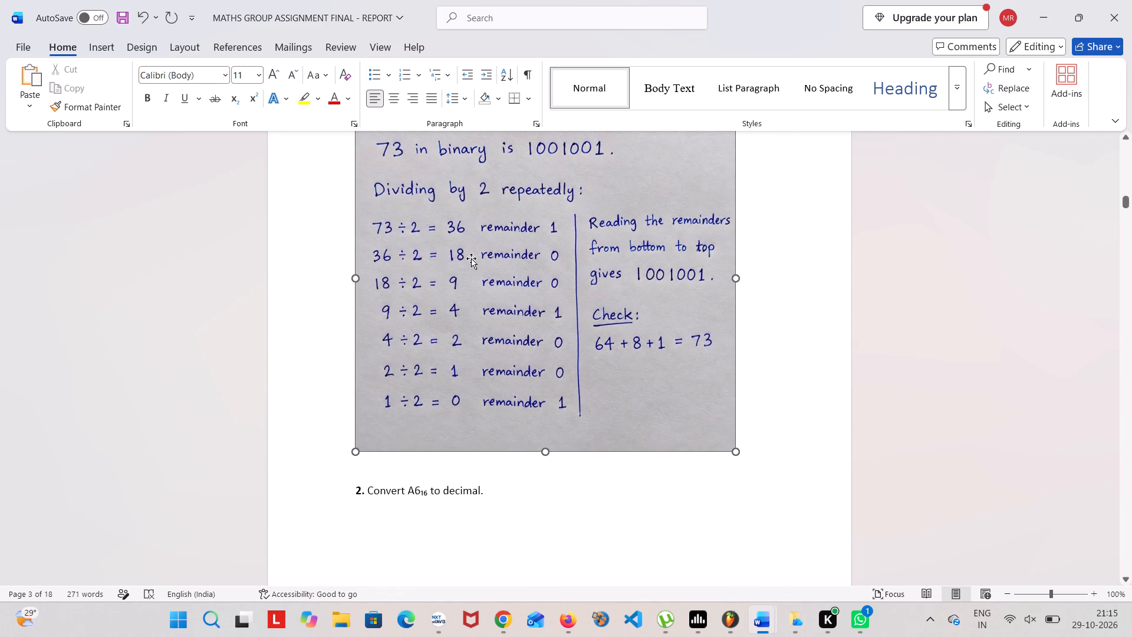
{"action": "scroll", "coordinate": [471, 258], "scroll_direction": "up", "scroll_amount": 1}
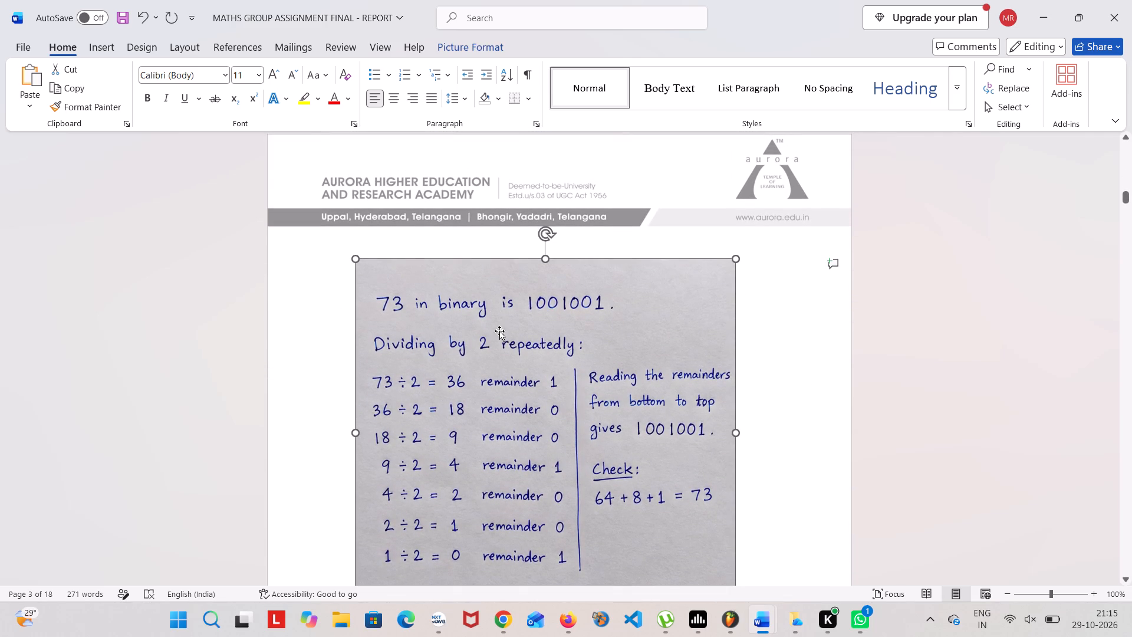
{"action": "right_click", "coordinate": [502, 338]}
{"action": "left_click", "coordinate": [526, 209]}
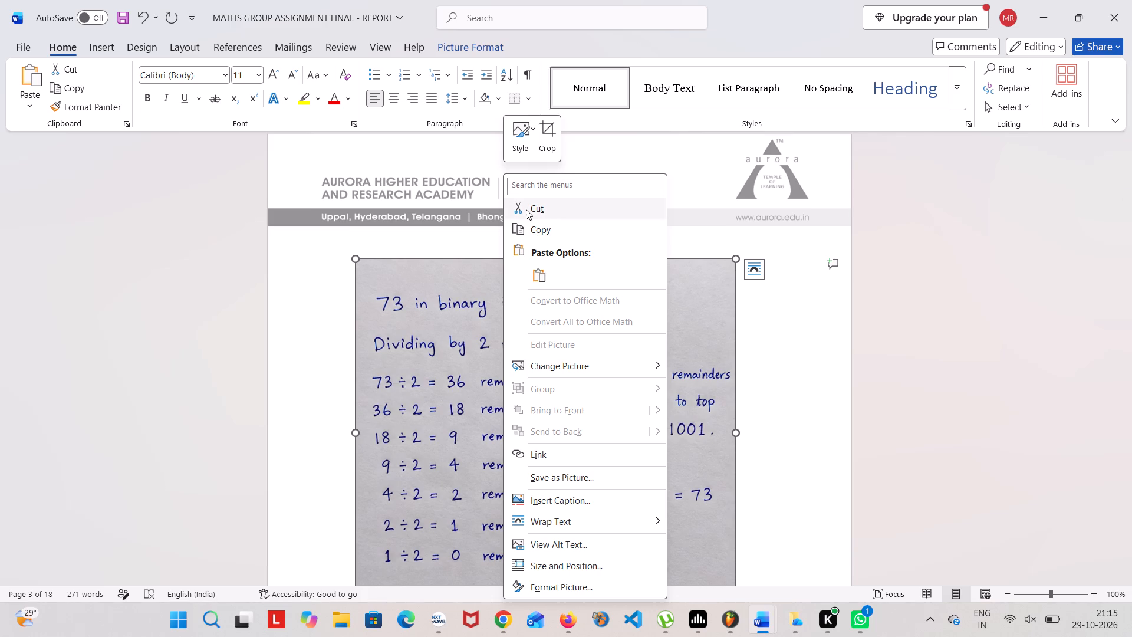
Review the layout of the GCD and LCM questions, the answer label and the handwritten answer image.
{"action": "scroll", "coordinate": [460, 314], "scroll_direction": "down", "scroll_amount": 1}
{"action": "scroll", "coordinate": [460, 314], "scroll_direction": "up", "scroll_amount": 2}
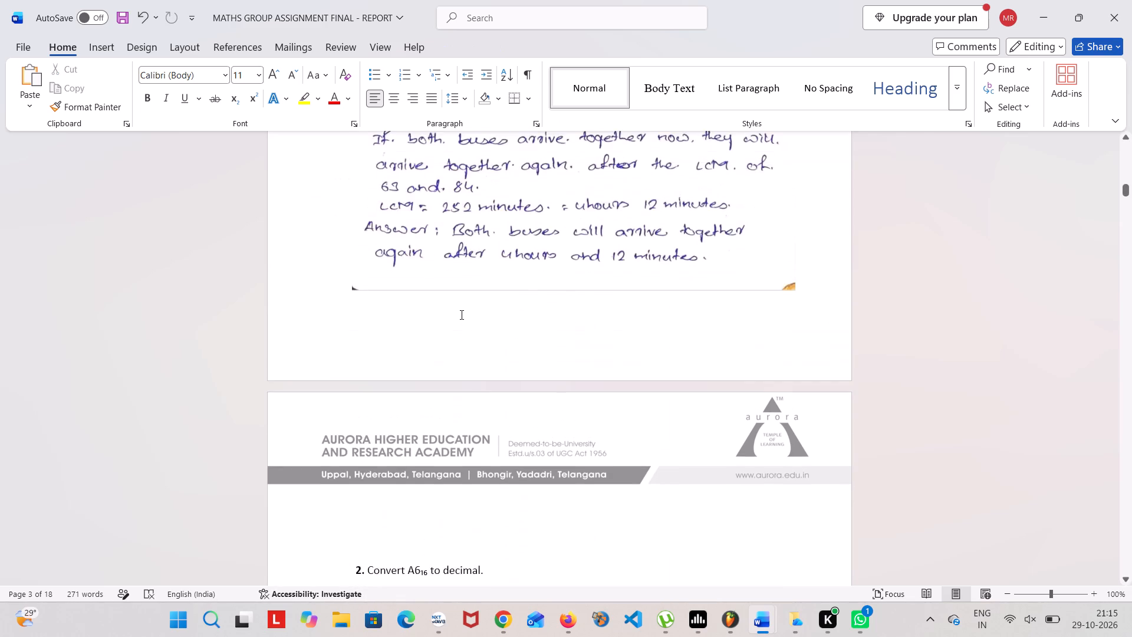
{"action": "scroll", "coordinate": [460, 314], "scroll_direction": "up", "scroll_amount": 8}
{"action": "scroll", "coordinate": [460, 314], "scroll_direction": "down", "scroll_amount": 1}
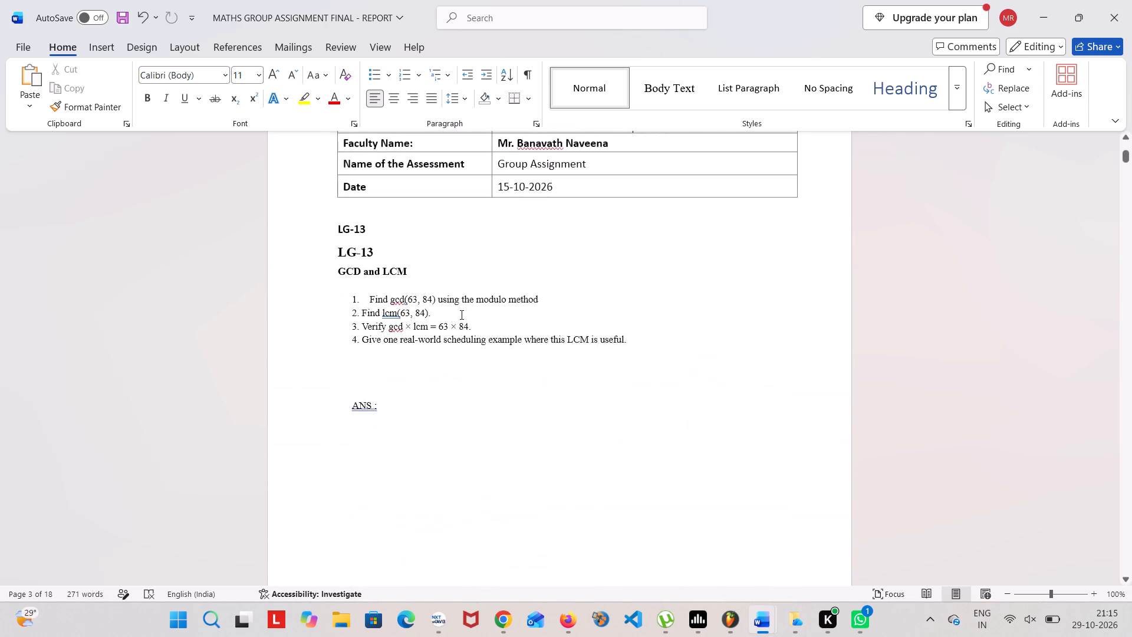
{"action": "scroll", "coordinate": [460, 314], "scroll_direction": "down", "scroll_amount": 4}
{"action": "scroll", "coordinate": [460, 314], "scroll_direction": "up", "scroll_amount": 1}
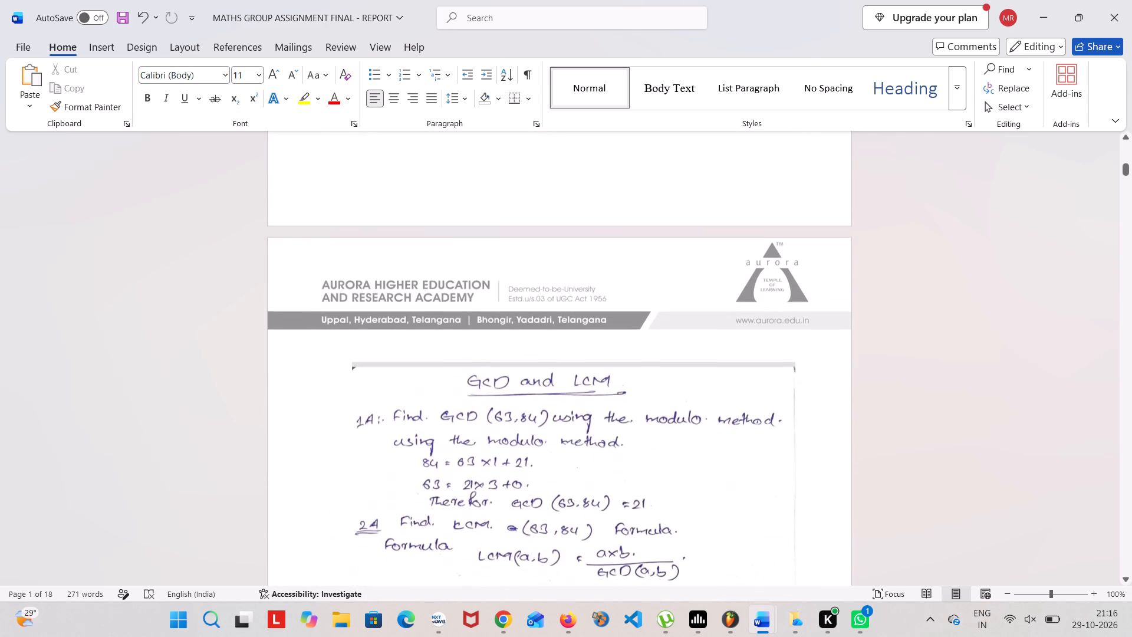
{"action": "scroll", "coordinate": [460, 314], "scroll_direction": "up", "scroll_amount": 4}
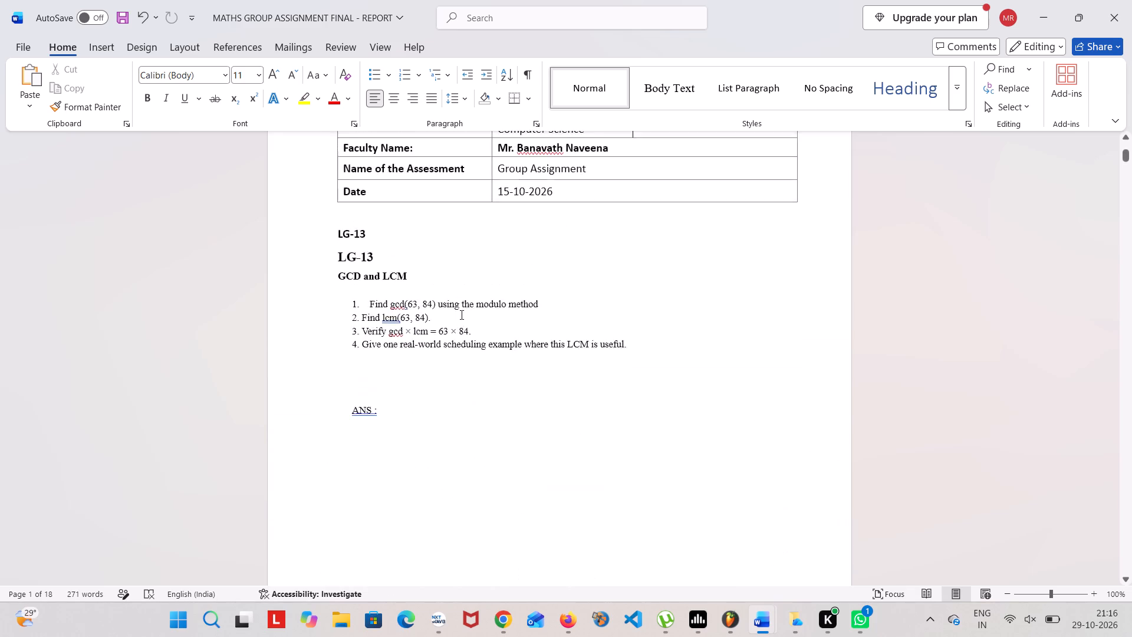
{"action": "scroll", "coordinate": [460, 314], "scroll_direction": "down", "scroll_amount": 2}
{"action": "scroll", "coordinate": [460, 314], "scroll_direction": "up", "scroll_amount": 1}
{"action": "scroll", "coordinate": [460, 314], "scroll_direction": "down", "scroll_amount": 2}
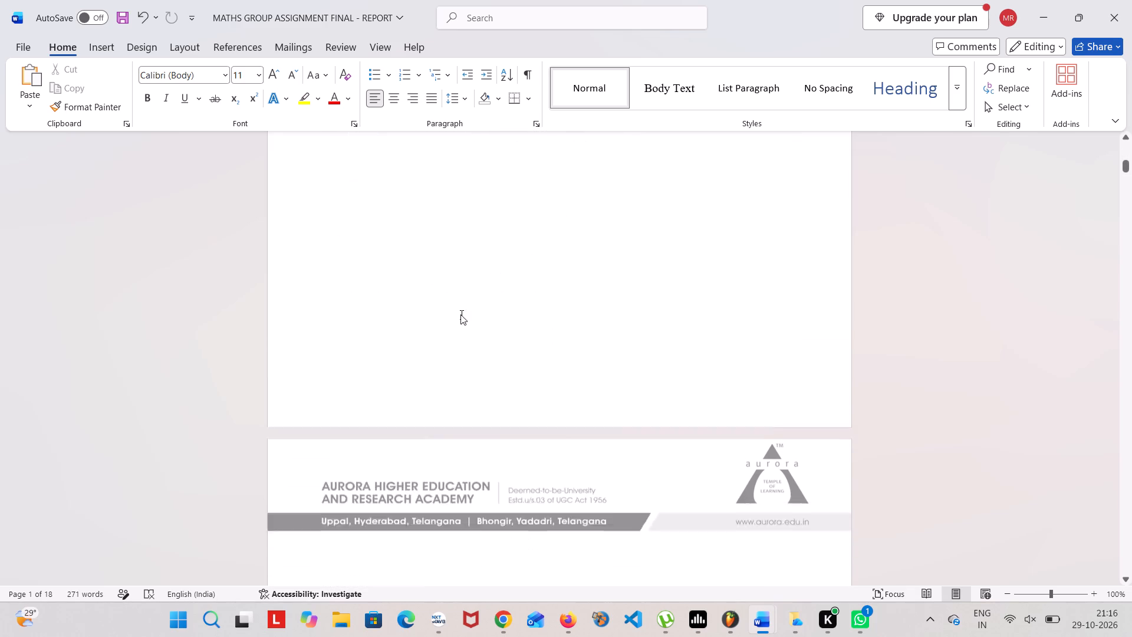
{"action": "scroll", "coordinate": [460, 314], "scroll_direction": "down", "scroll_amount": 3}
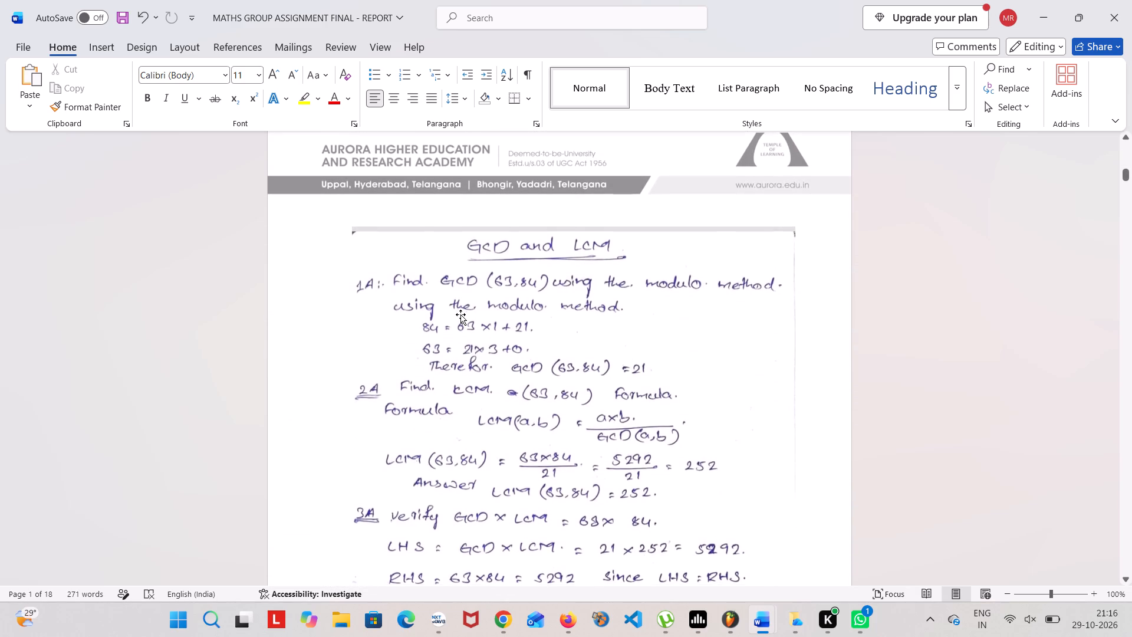
Look through the remaining old number-conversion and base-arithmetic questions with their handwritten answer images below the GCD and LCM answer.
{"action": "scroll", "coordinate": [460, 314], "scroll_direction": "down", "scroll_amount": 4}
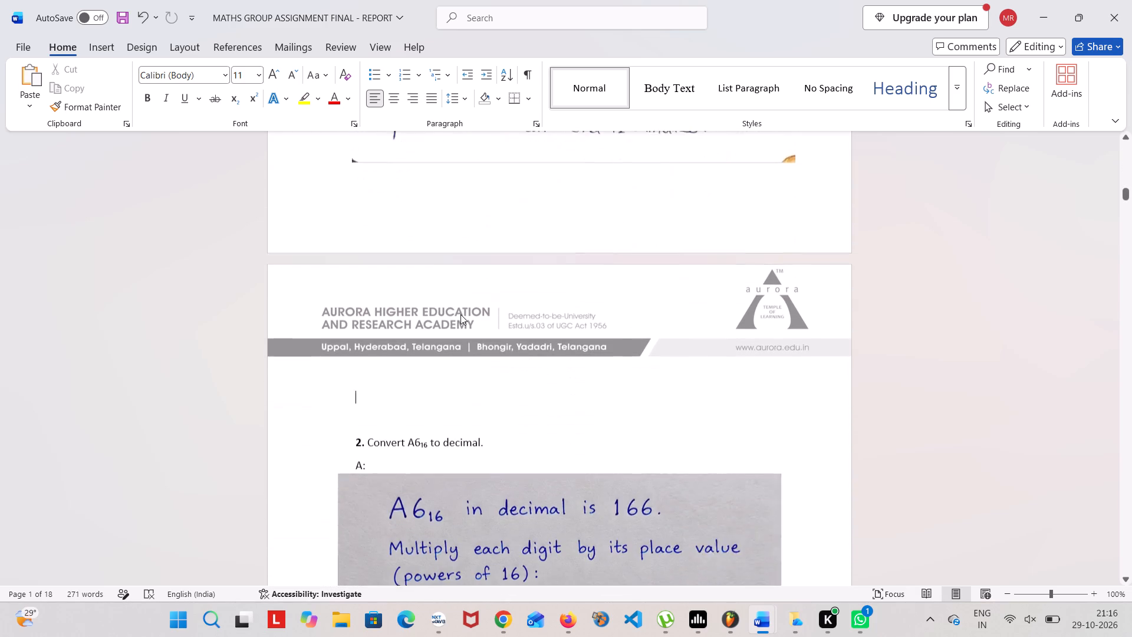
{"action": "scroll", "coordinate": [460, 314], "scroll_direction": "down", "scroll_amount": 1}
{"action": "scroll", "coordinate": [515, 383], "scroll_direction": "down", "scroll_amount": 2}
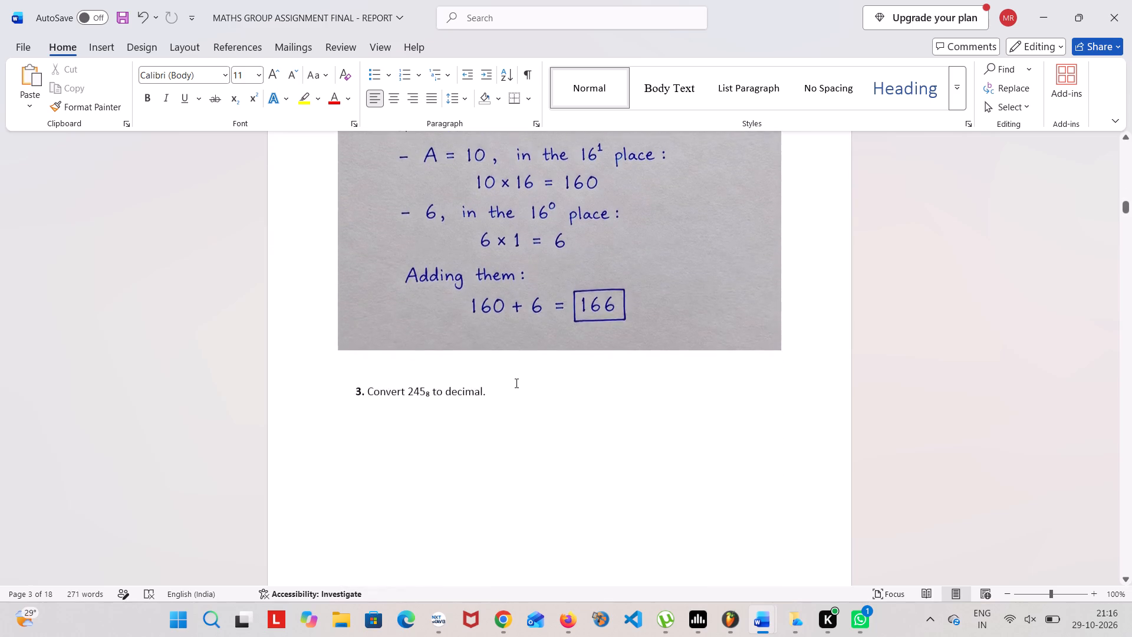
{"action": "scroll", "coordinate": [515, 383], "scroll_direction": "down", "scroll_amount": 3}
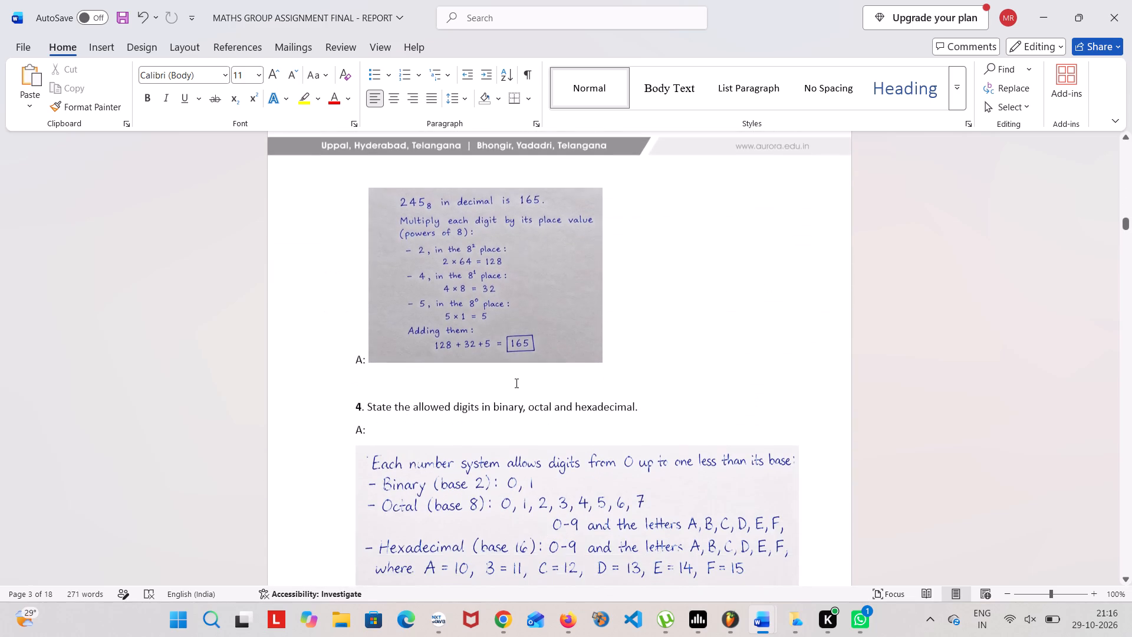
{"action": "scroll", "coordinate": [515, 383], "scroll_direction": "down", "scroll_amount": 3}
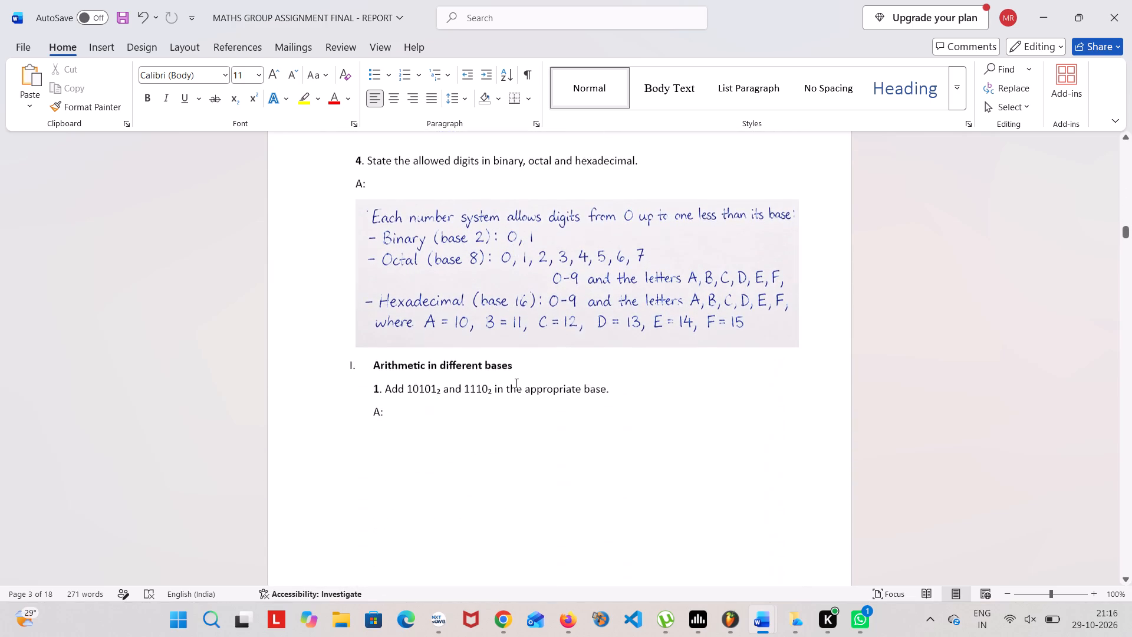
{"action": "scroll", "coordinate": [515, 383], "scroll_direction": "down", "scroll_amount": 4}
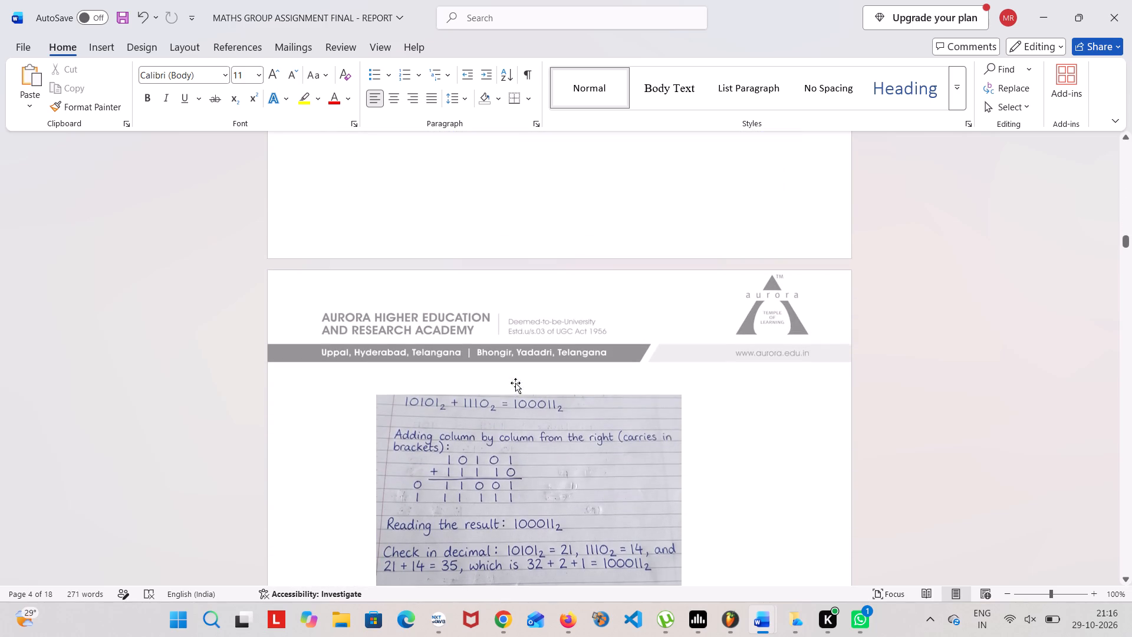
{"action": "scroll", "coordinate": [515, 383], "scroll_direction": "down", "scroll_amount": 5}
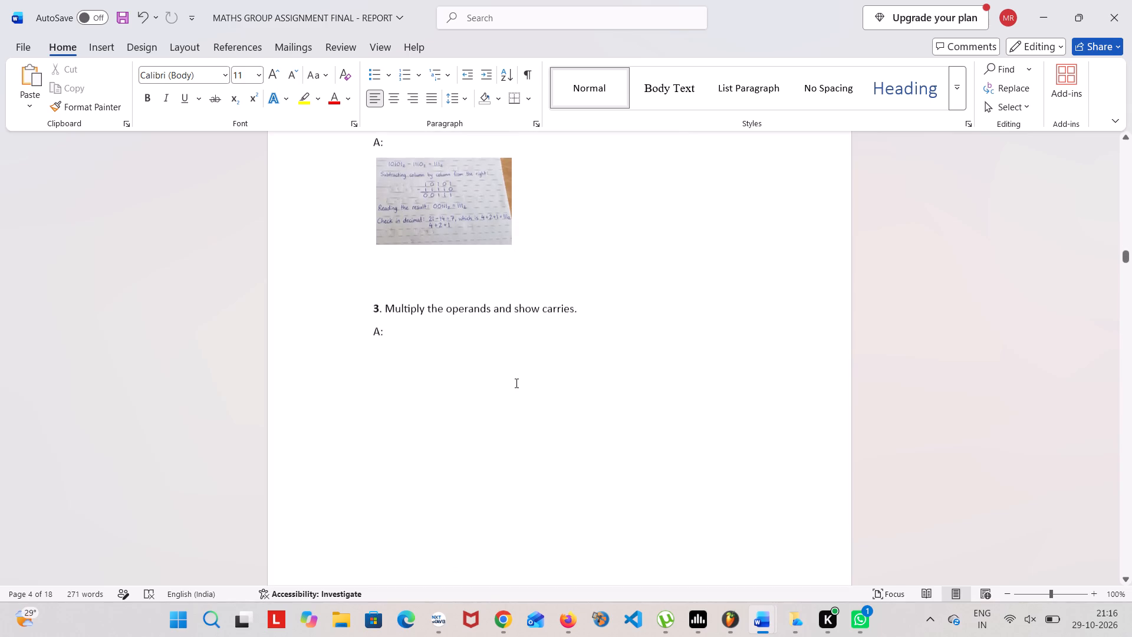
{"action": "scroll", "coordinate": [515, 383], "scroll_direction": "down", "scroll_amount": 1}
{"action": "scroll", "coordinate": [515, 383], "scroll_direction": "up", "scroll_amount": 4}
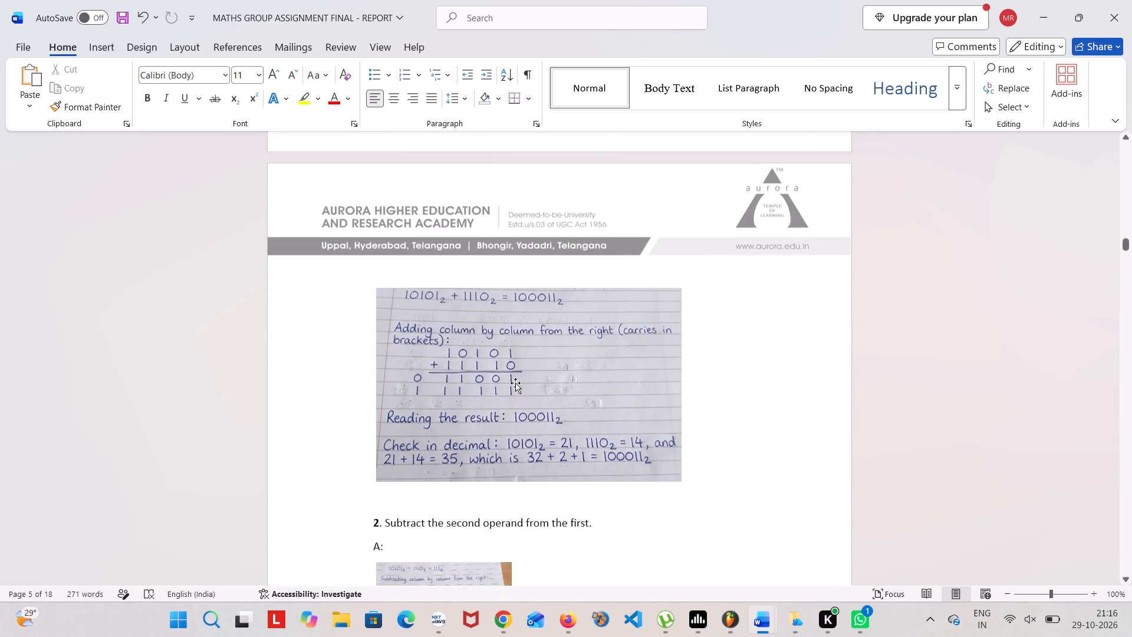
{"action": "scroll", "coordinate": [515, 383], "scroll_direction": "down", "scroll_amount": 2}
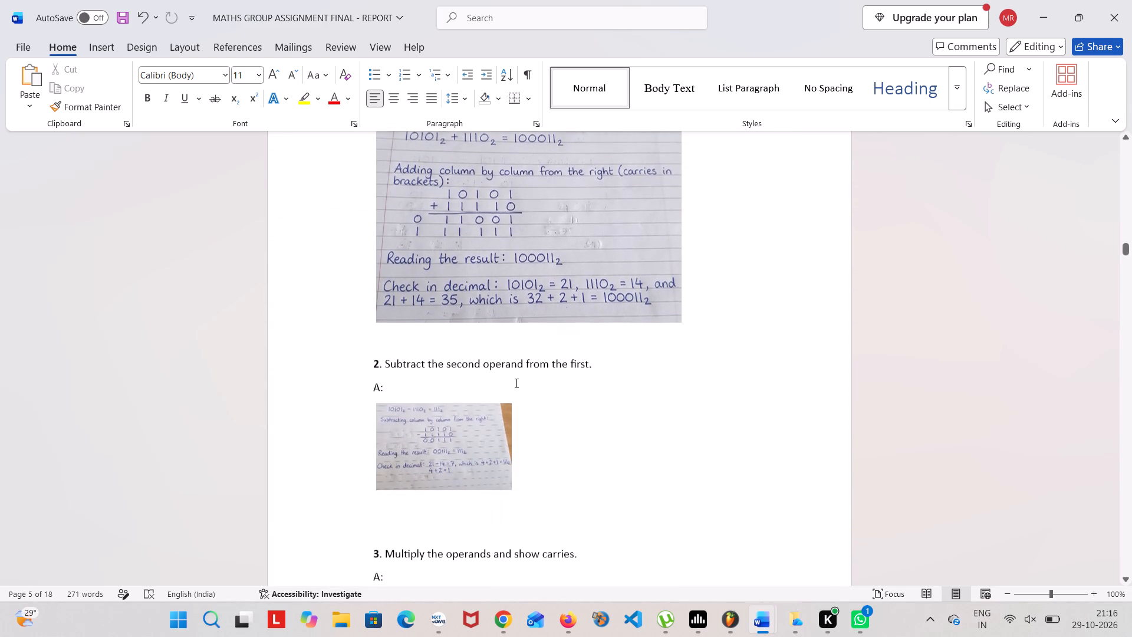
{"action": "scroll", "coordinate": [515, 383], "scroll_direction": "up", "scroll_amount": 11}
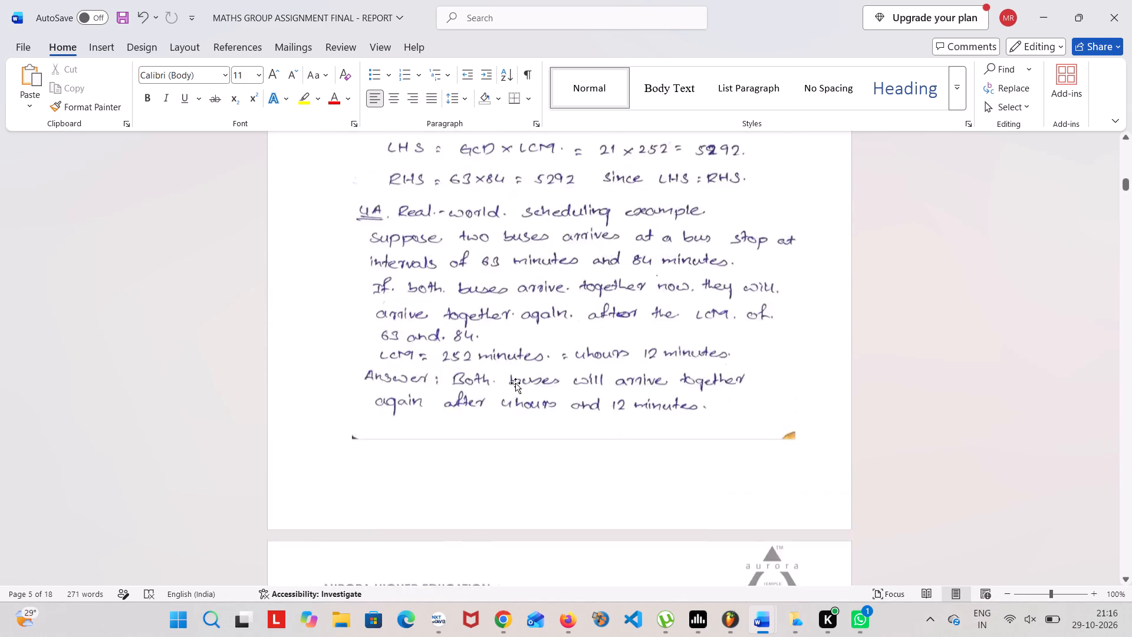
{"action": "scroll", "coordinate": [515, 383], "scroll_direction": "down", "scroll_amount": 4}
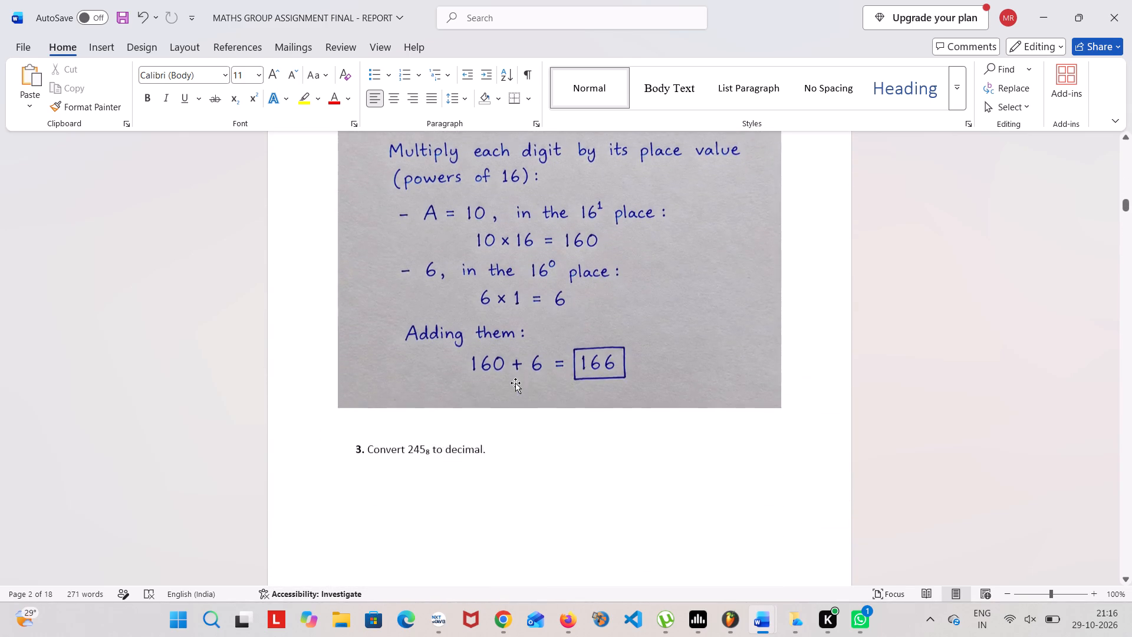
Review the report from the student details and GCD and LCM section through to the old number-conversion questions.
{"action": "scroll", "coordinate": [515, 383], "scroll_direction": "down", "scroll_amount": 1}
{"action": "scroll", "coordinate": [515, 383], "scroll_direction": "up", "scroll_amount": 11}
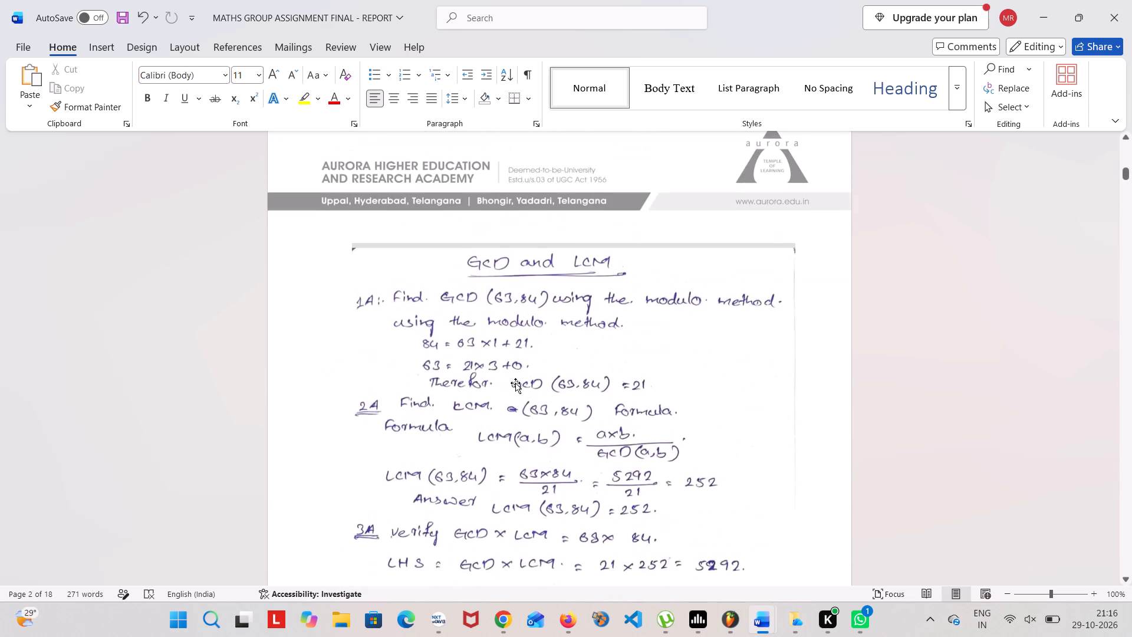
{"action": "scroll", "coordinate": [515, 383], "scroll_direction": "up", "scroll_amount": 11}
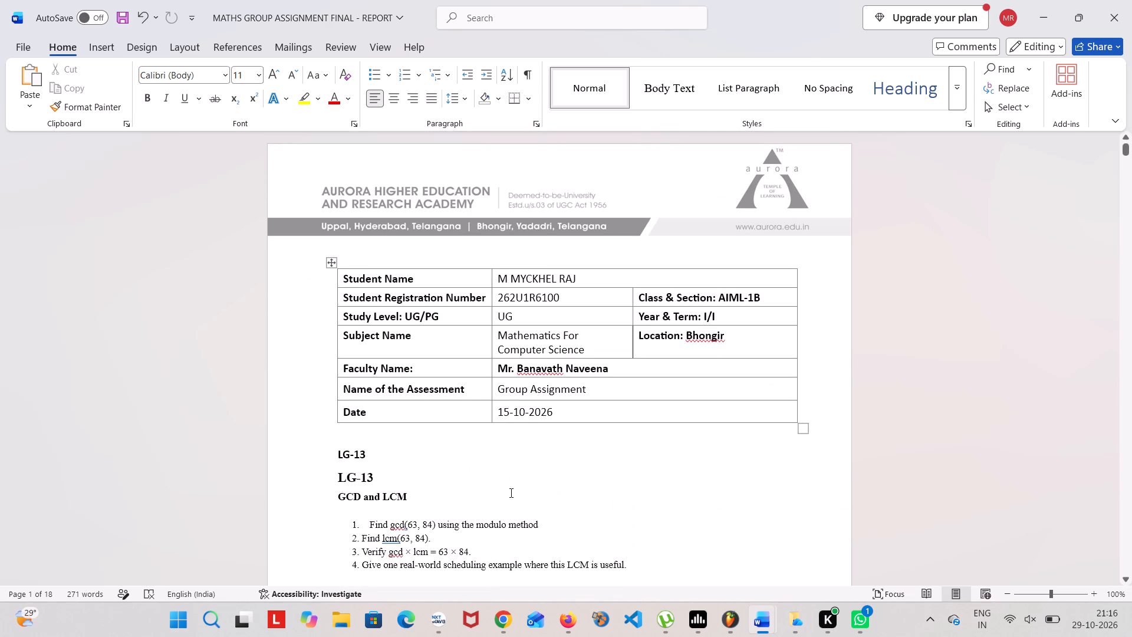
{"action": "scroll", "coordinate": [511, 494], "scroll_direction": "down", "scroll_amount": 3}
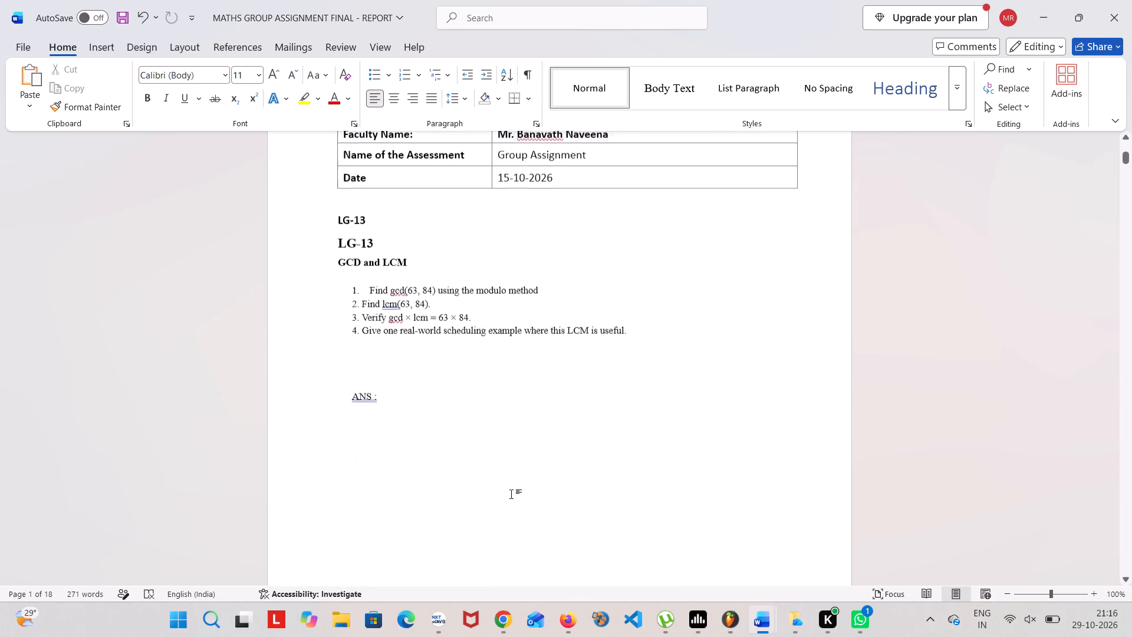
{"action": "scroll", "coordinate": [511, 494], "scroll_direction": "down", "scroll_amount": 6}
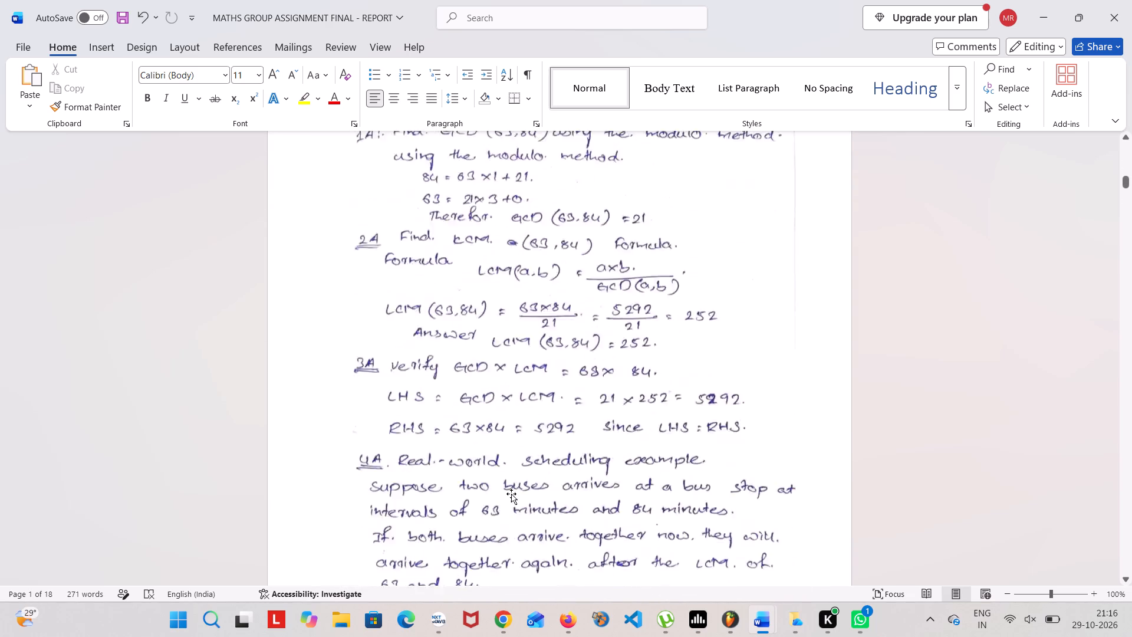
{"action": "scroll", "coordinate": [511, 494], "scroll_direction": "down", "scroll_amount": 1}
{"action": "scroll", "coordinate": [511, 494], "scroll_direction": "left", "scroll_amount": 1}
{"action": "scroll", "coordinate": [511, 494], "scroll_direction": "down", "scroll_amount": 3}
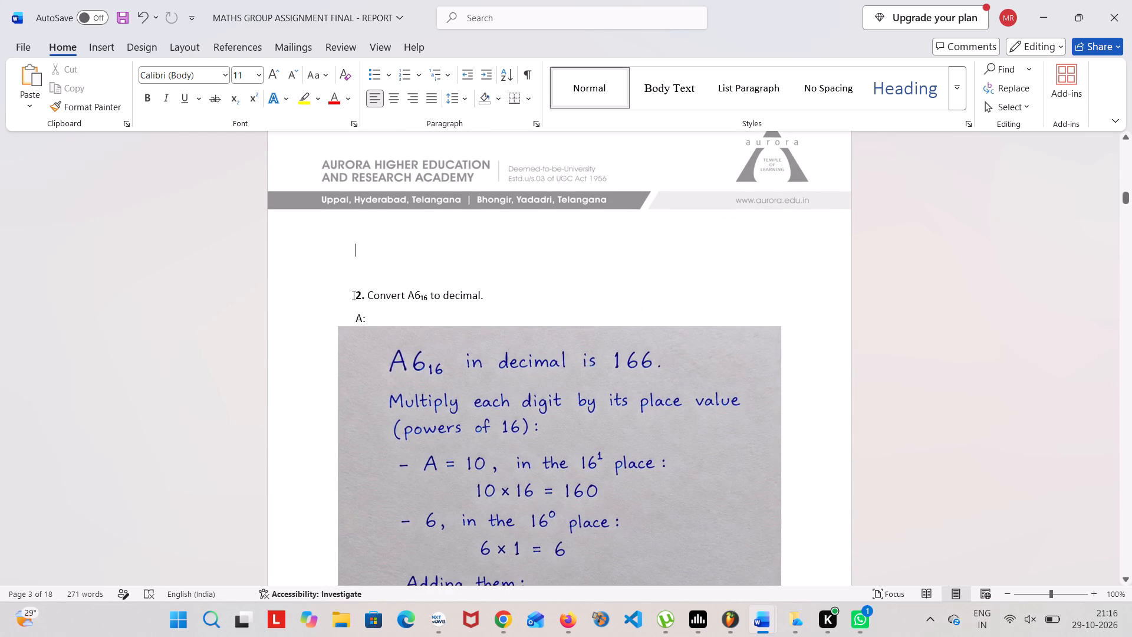
Cut the old handwritten answer images under number-conversion questions 2, 3 and 4, covering A6₁₆, 245₈ and the allowed digits.
{"action": "left_click_drag", "start_coordinate": [353, 295], "coordinate": [612, 541]}
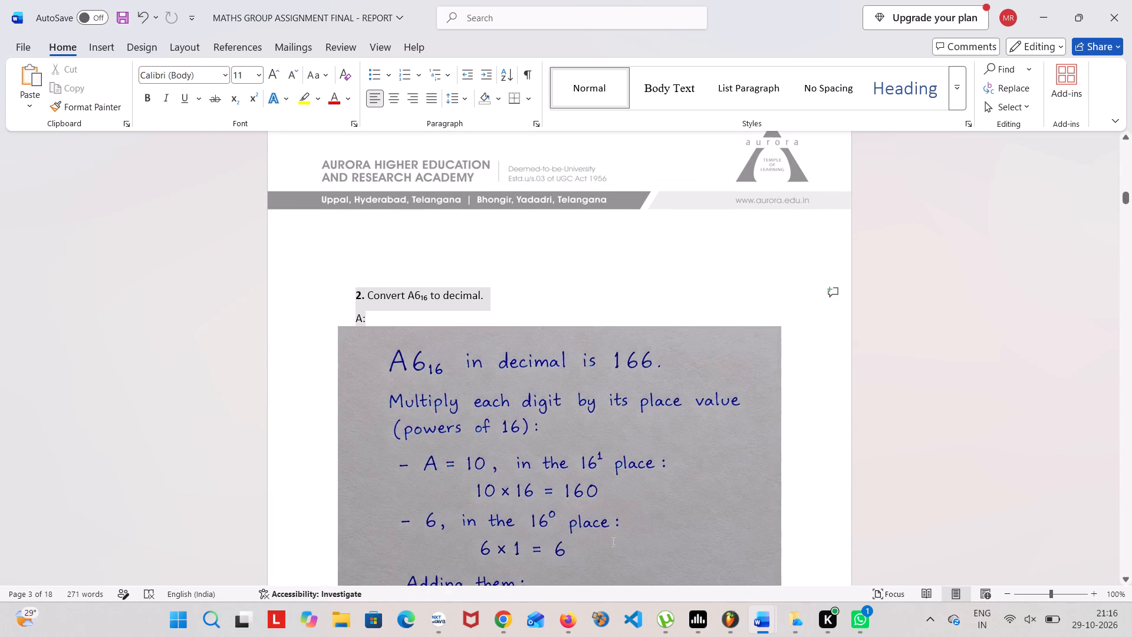
{"action": "left_click_drag", "start_coordinate": [612, 541], "coordinate": [562, 244]}
{"action": "left_click", "coordinate": [562, 244]}
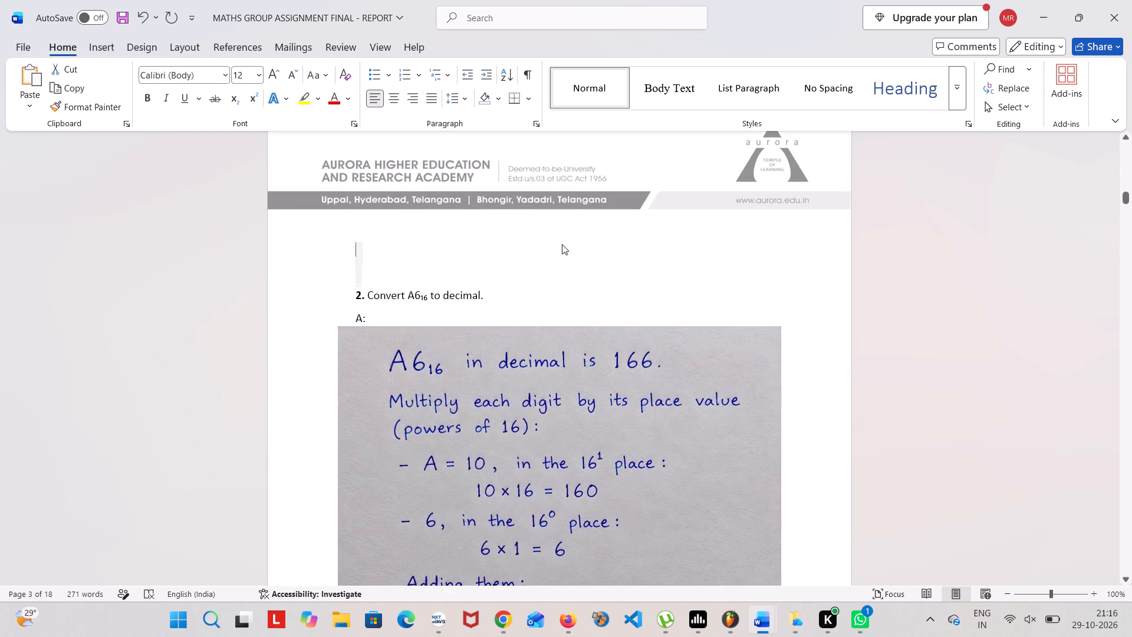
{"action": "left_click", "coordinate": [523, 534]}
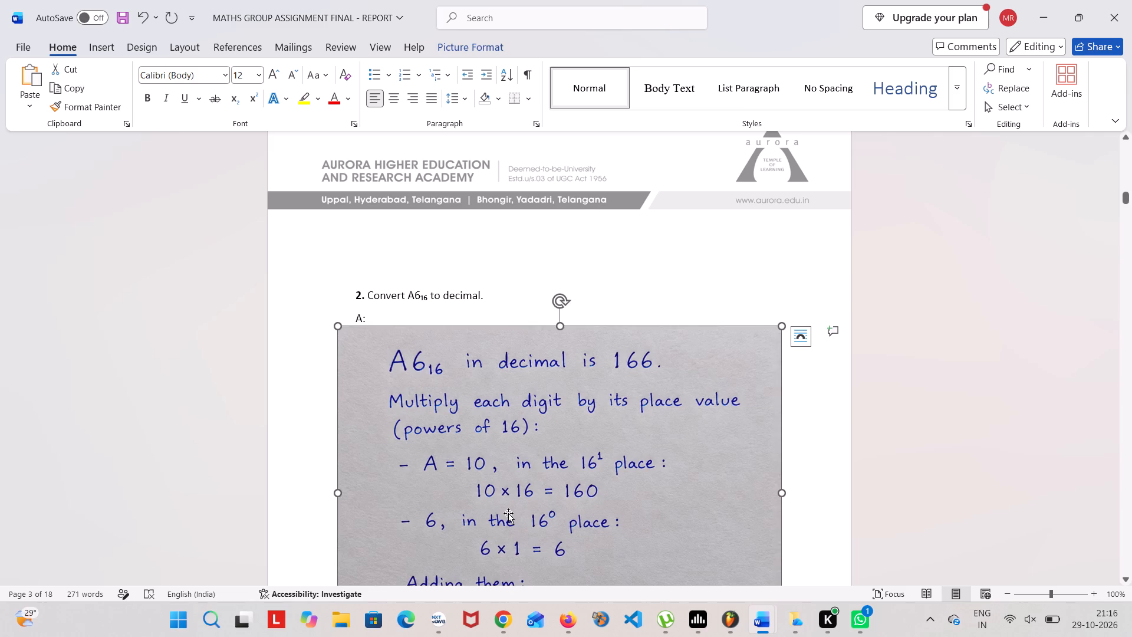
{"action": "right_click", "coordinate": [508, 513]}
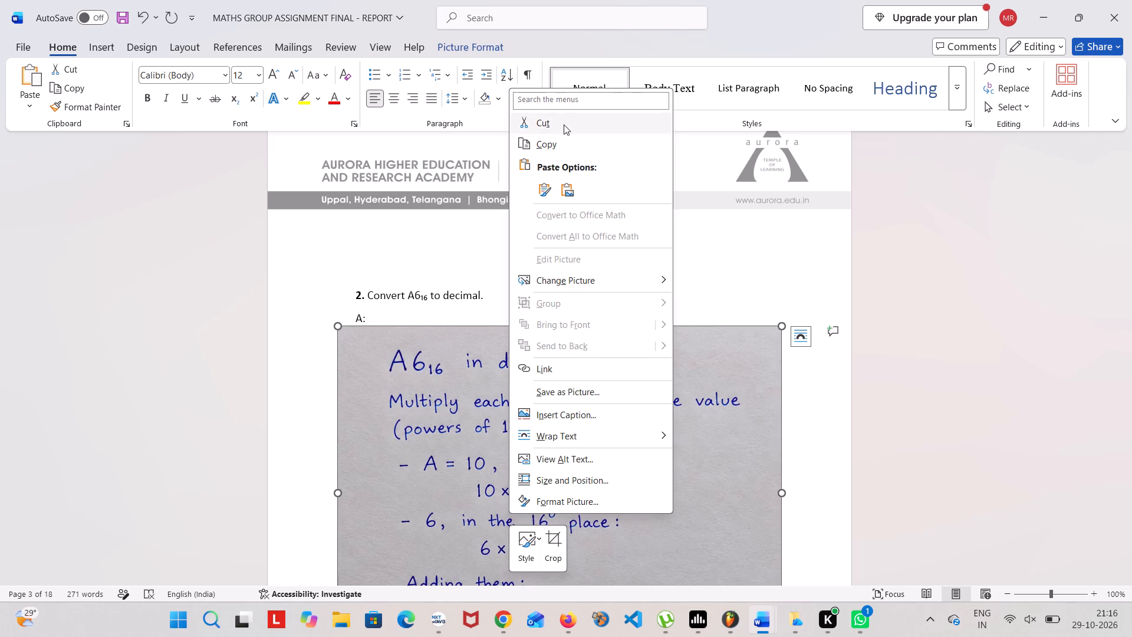
{"action": "left_click", "coordinate": [564, 124]}
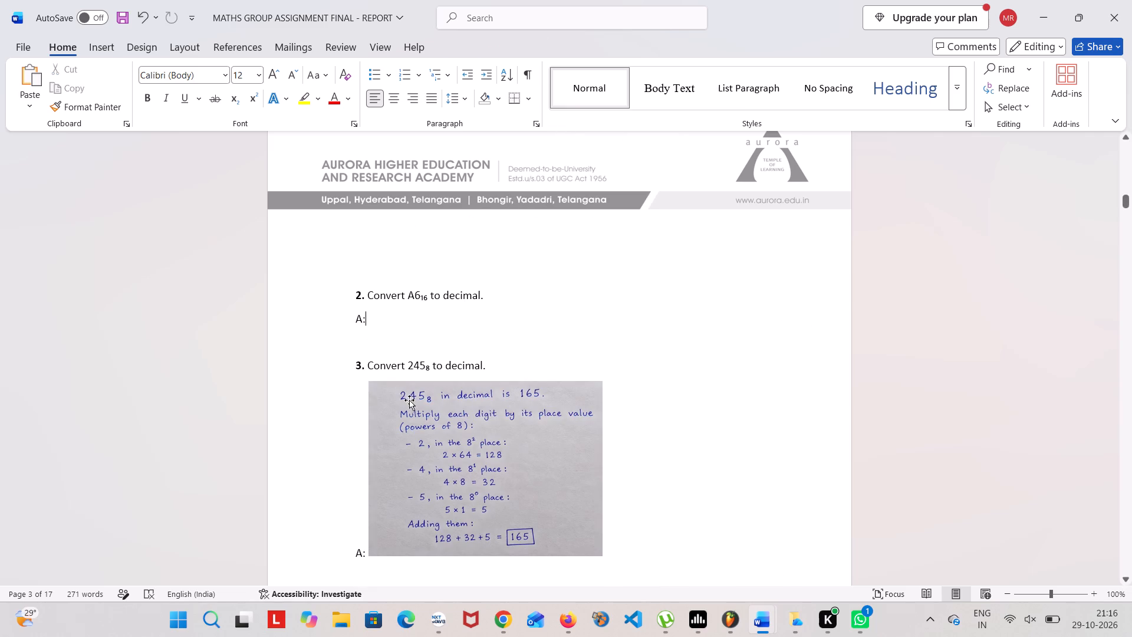
{"action": "right_click", "coordinate": [416, 408]}
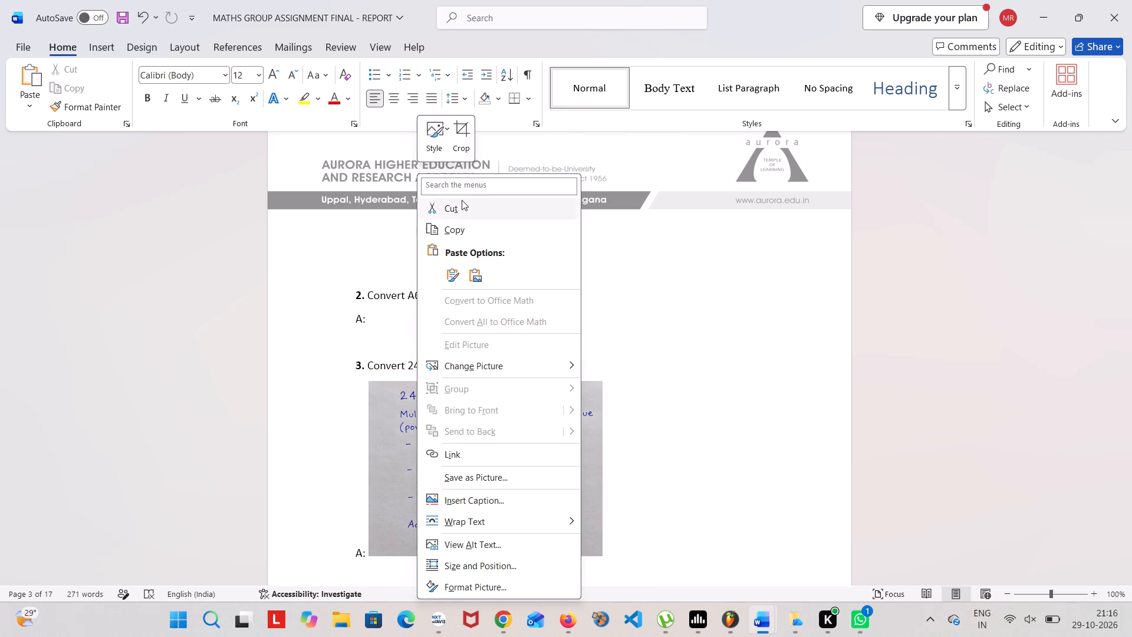
{"action": "left_click", "coordinate": [462, 202]}
{"action": "scroll", "coordinate": [412, 515], "scroll_direction": "down", "scroll_amount": 1}
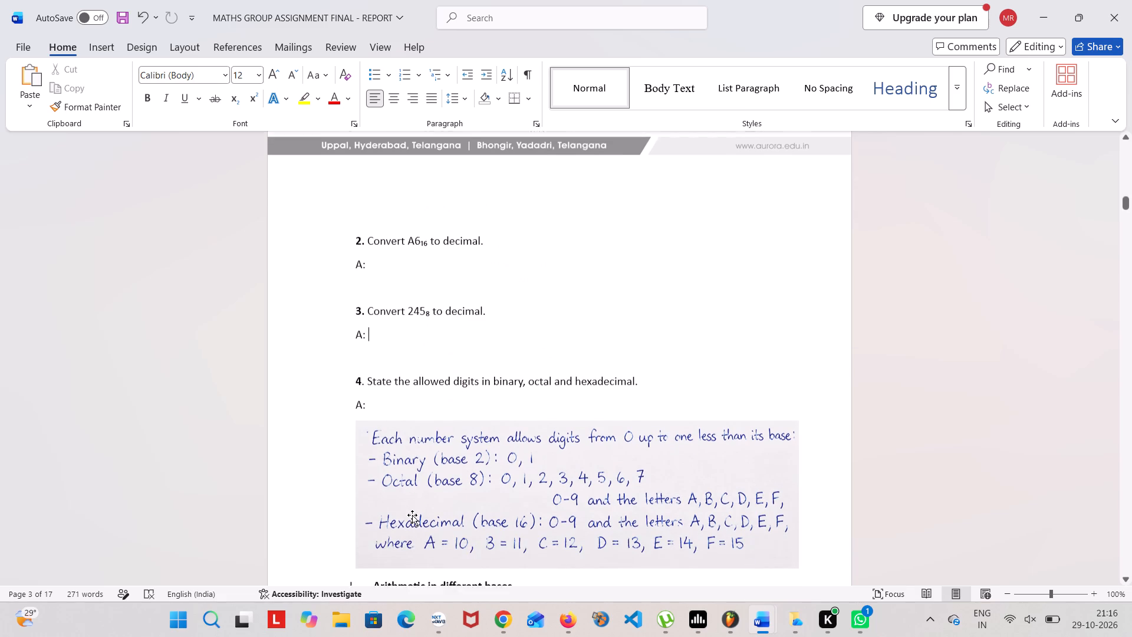
{"action": "scroll", "coordinate": [412, 515], "scroll_direction": "down", "scroll_amount": 1}
{"action": "right_click", "coordinate": [412, 515]}
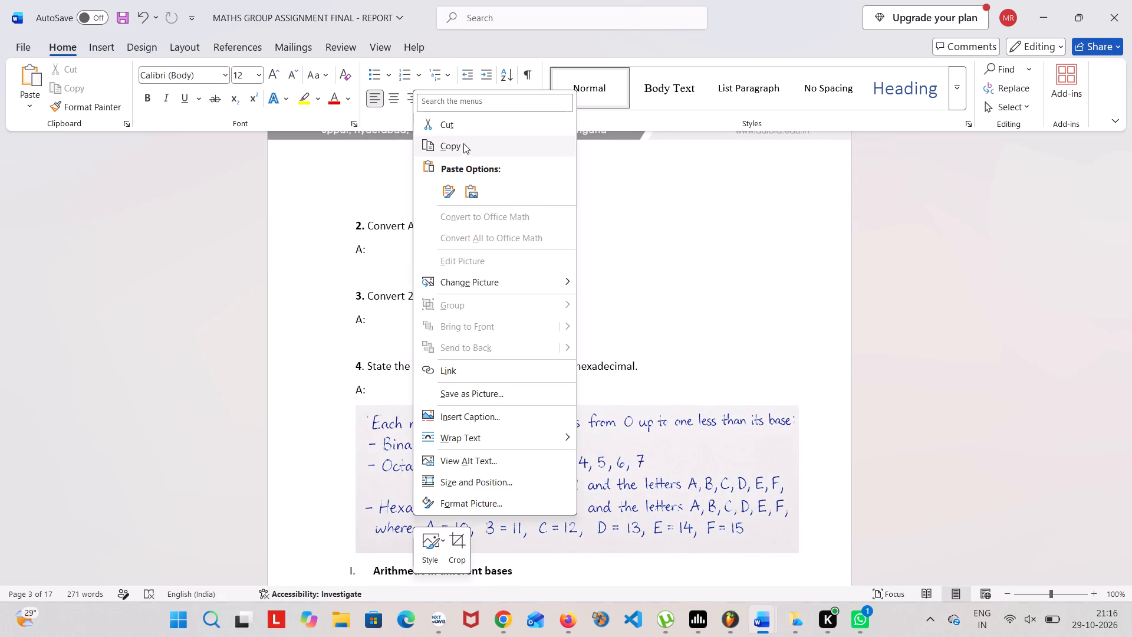
{"action": "left_click", "coordinate": [467, 130]}
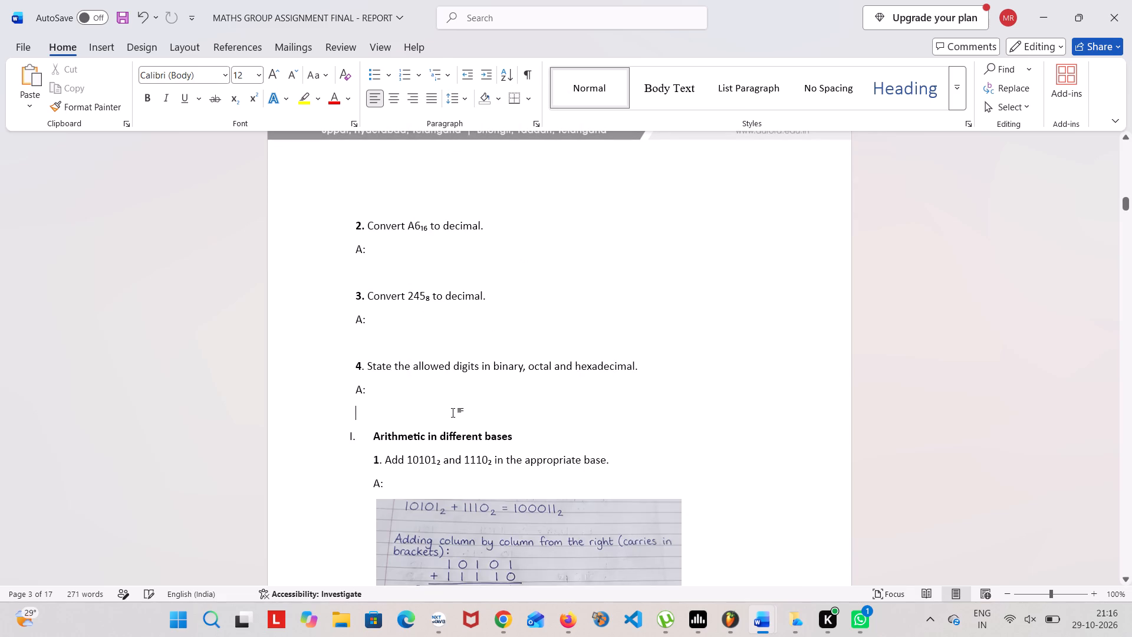
Cut the old handwritten answer images for the addition and subtraction questions under Arithmetic in different bases.
{"action": "scroll", "coordinate": [449, 412], "scroll_direction": "down", "scroll_amount": 2}
{"action": "double_click", "coordinate": [460, 381]}
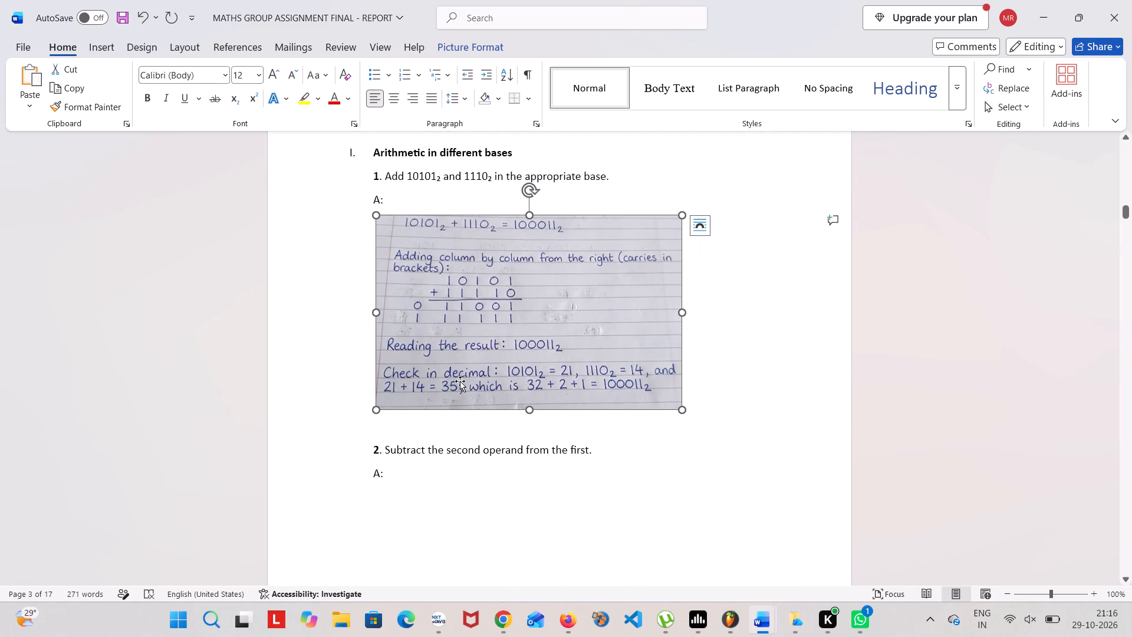
{"action": "right_click", "coordinate": [460, 381]}
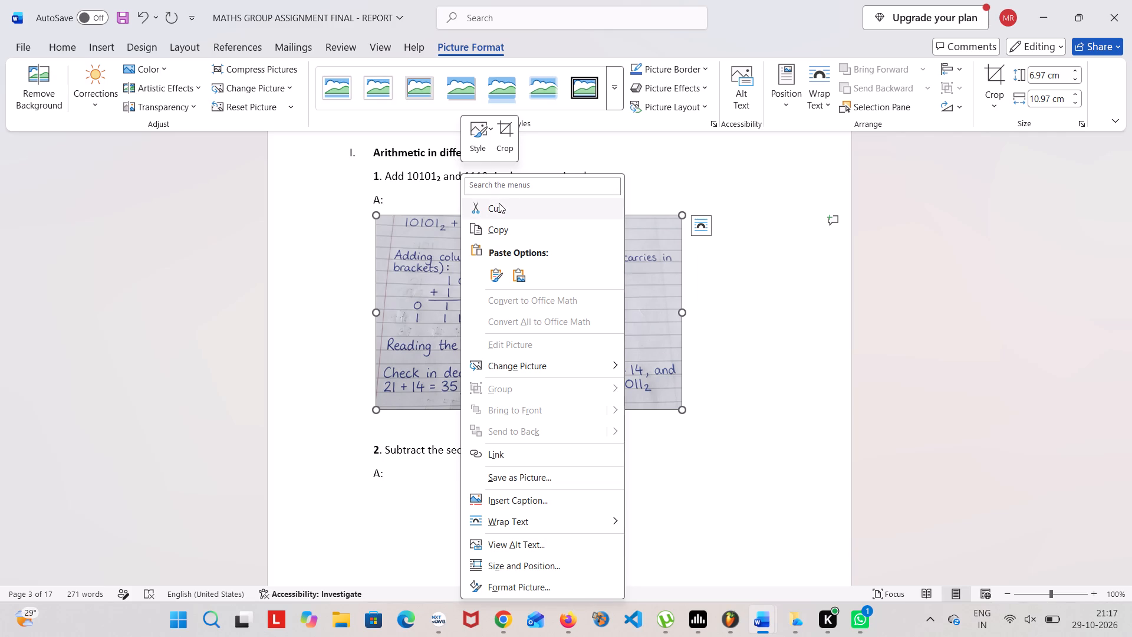
{"action": "left_click", "coordinate": [499, 205]}
{"action": "double_click", "coordinate": [481, 380]}
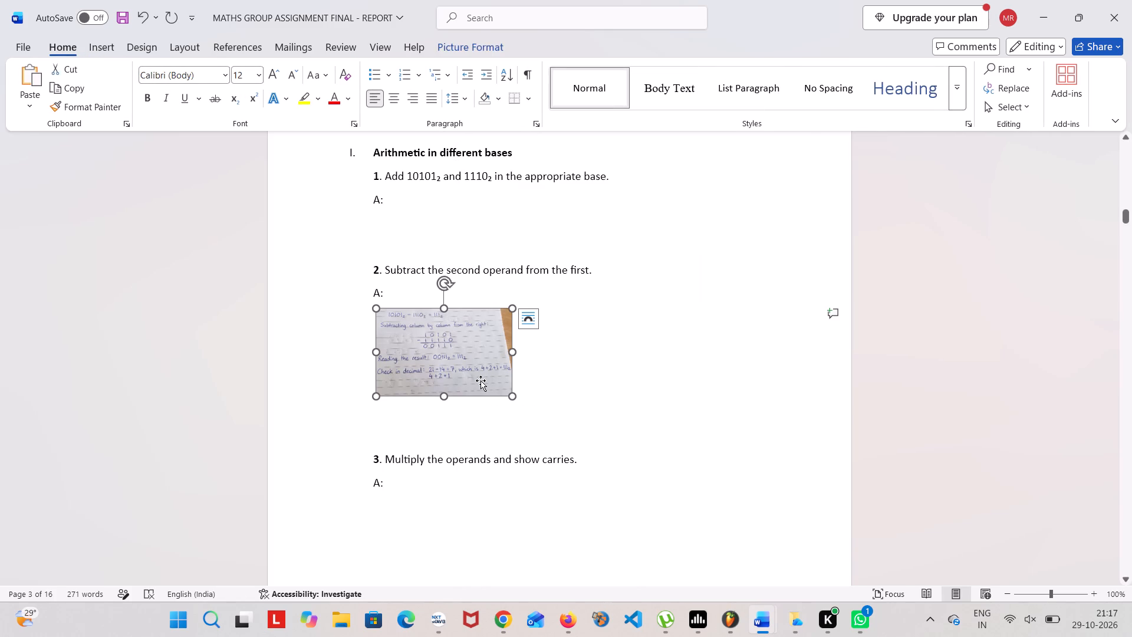
{"action": "right_click", "coordinate": [481, 380]}
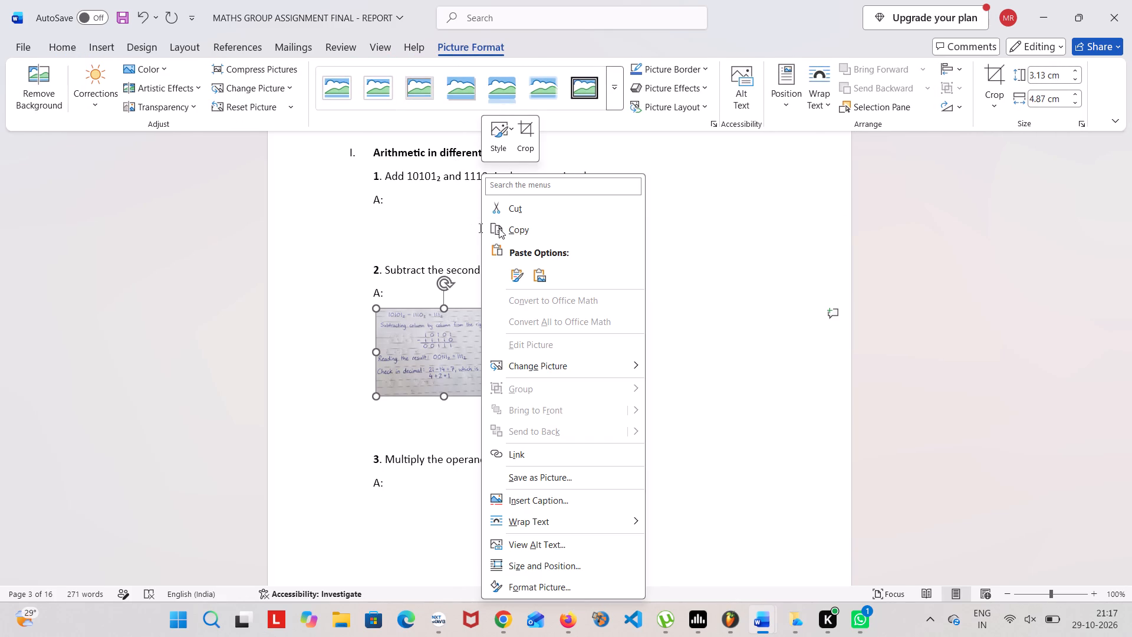
{"action": "left_click", "coordinate": [505, 216]}
Delete the old number-conversion questions 2 to 4 and their answer labels above the Arithmetic in different bases heading.
{"action": "scroll", "coordinate": [516, 413], "scroll_direction": "up", "scroll_amount": 2}
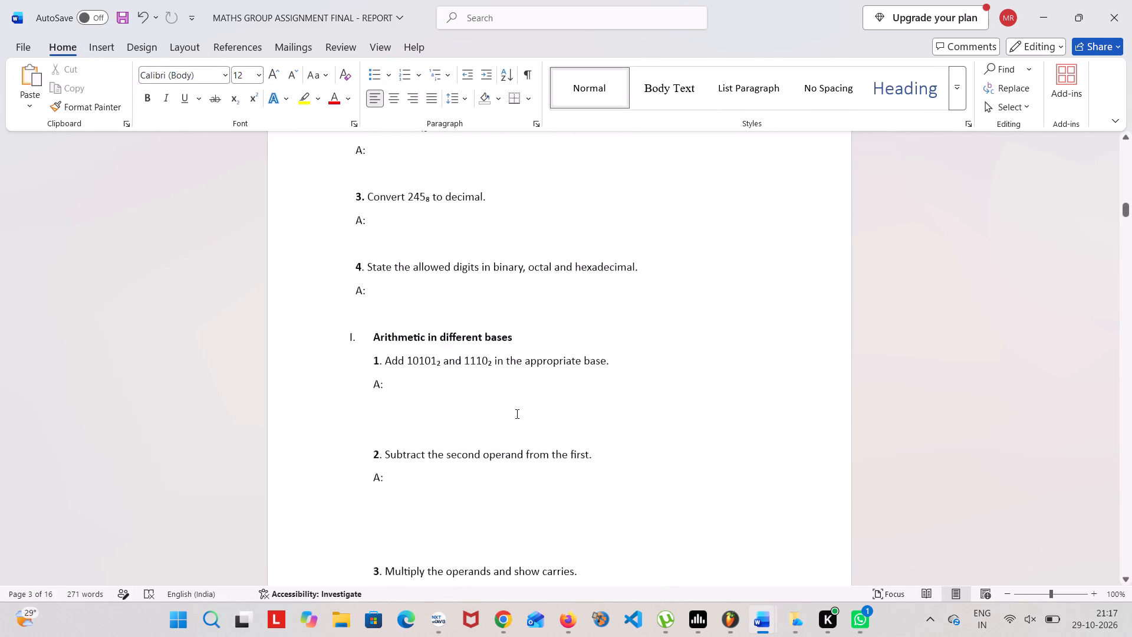
{"action": "scroll", "coordinate": [516, 413], "scroll_direction": "up", "scroll_amount": 2}
{"action": "scroll", "coordinate": [516, 413], "scroll_direction": "down", "scroll_amount": 4}
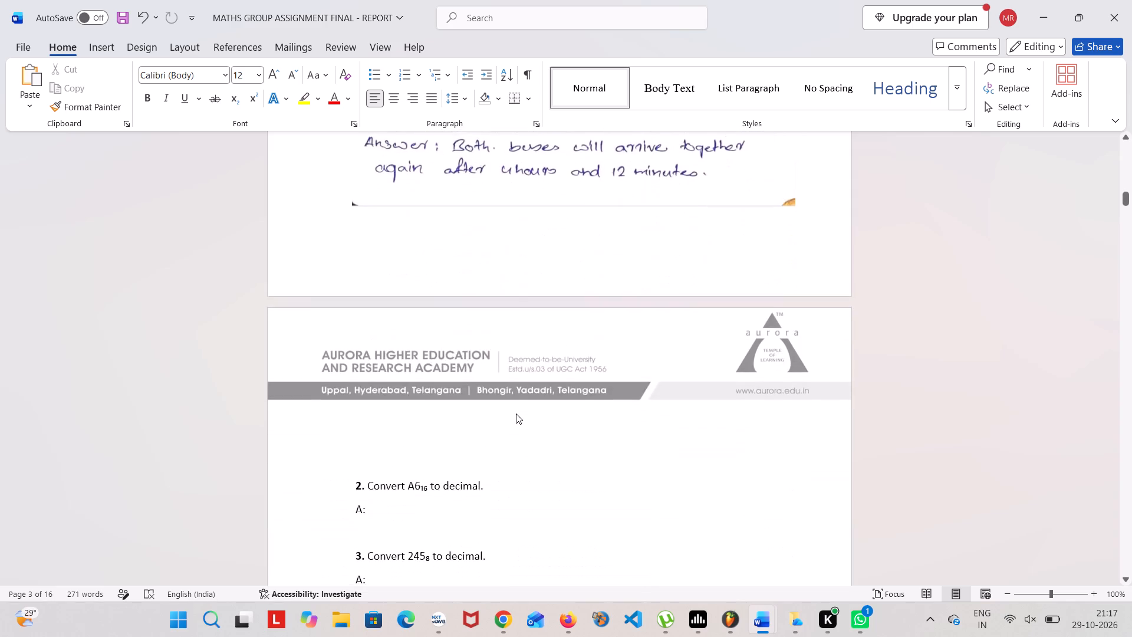
{"action": "scroll", "coordinate": [516, 413], "scroll_direction": "down", "scroll_amount": 2}
{"action": "scroll", "coordinate": [516, 413], "scroll_direction": "up", "scroll_amount": 1}
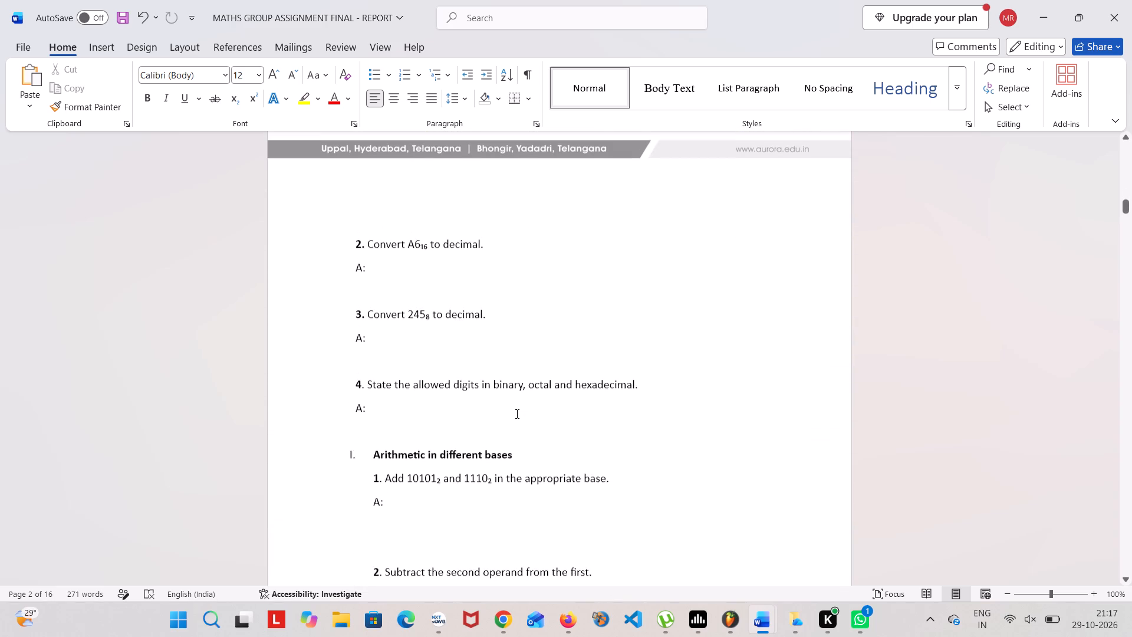
{"action": "scroll", "coordinate": [516, 413], "scroll_direction": "up", "scroll_amount": 1}
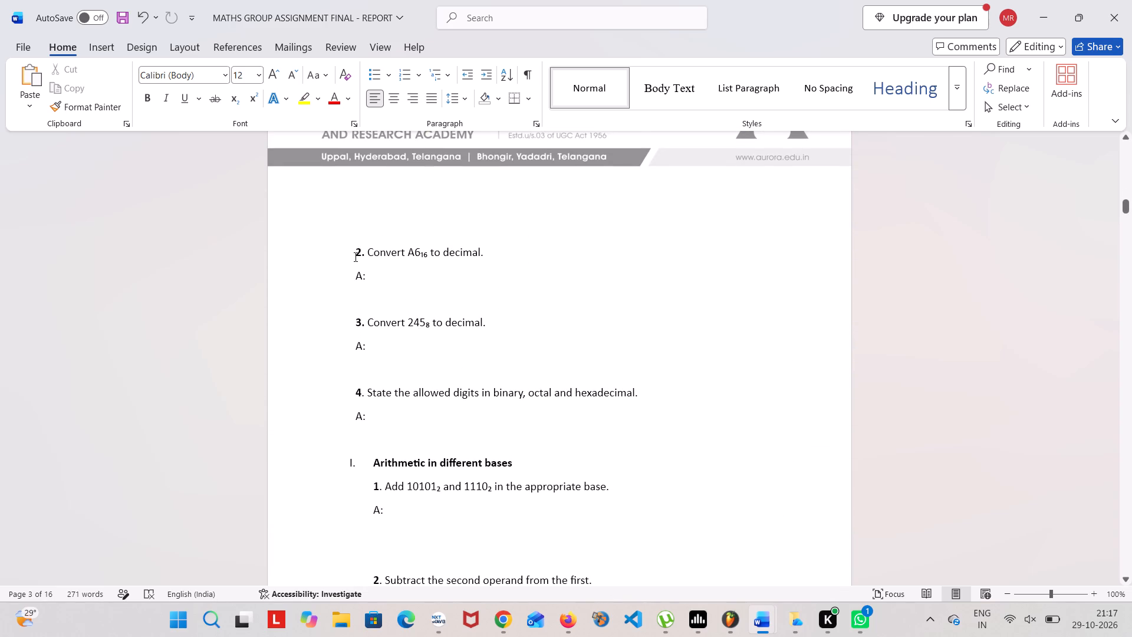
{"action": "left_click_drag", "start_coordinate": [354, 257], "coordinate": [500, 450]}
{"action": "key", "text": "BackSpace"}
Look through the remaining old arithmetic and bitwise operator content, and check it against the GCD and LCM answer above.
{"action": "scroll", "coordinate": [429, 391], "scroll_direction": "down", "scroll_amount": 1}
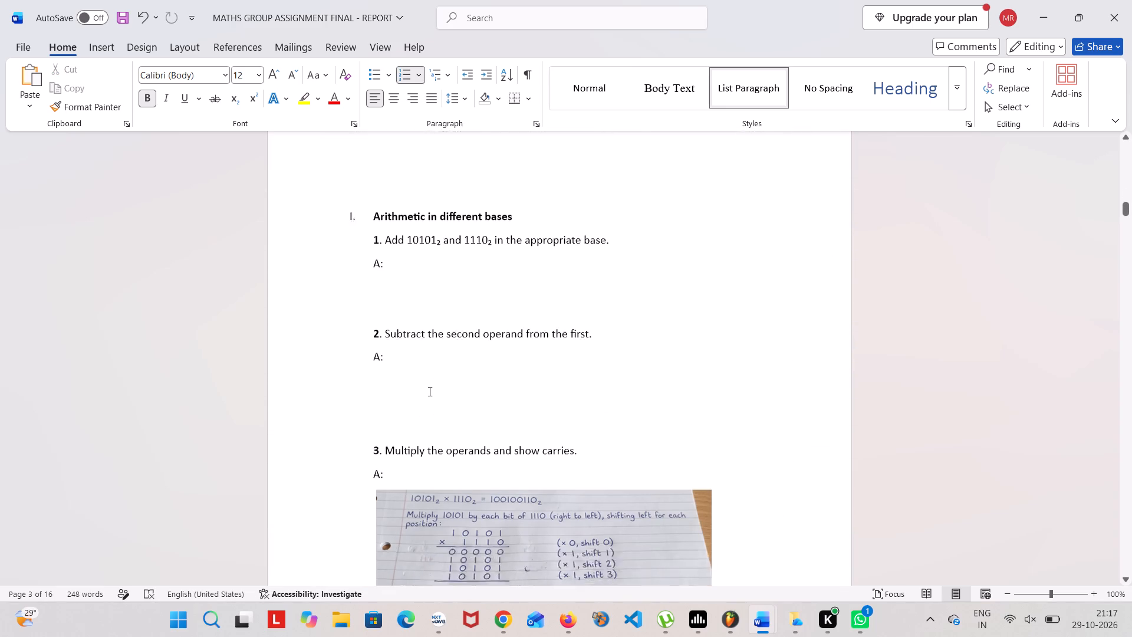
{"action": "scroll", "coordinate": [429, 391], "scroll_direction": "down", "scroll_amount": 4}
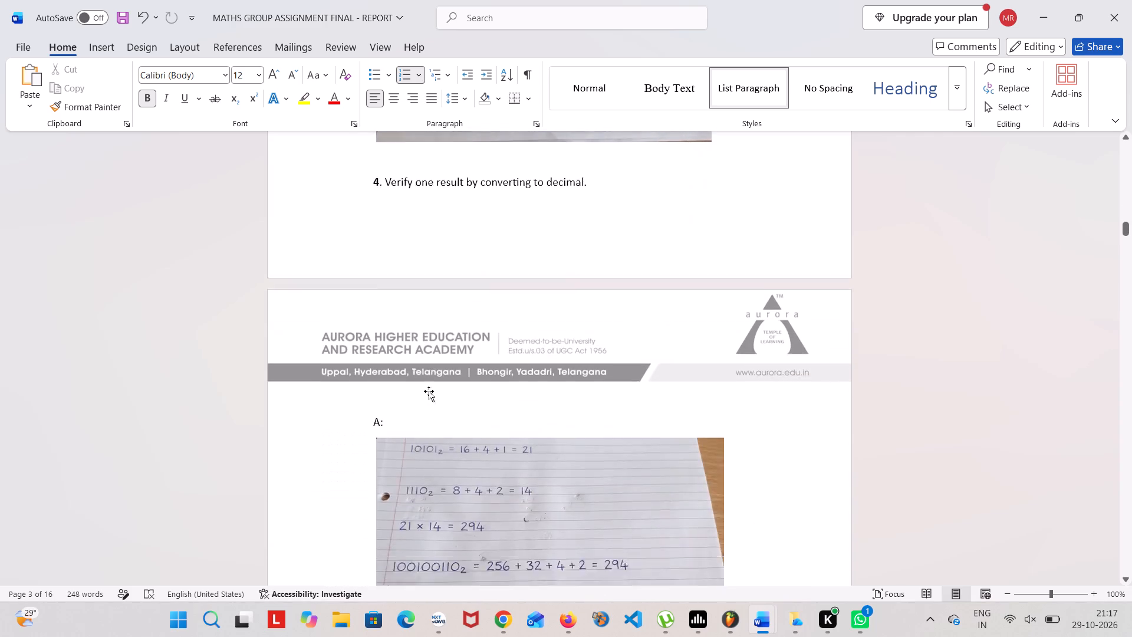
{"action": "scroll", "coordinate": [429, 391], "scroll_direction": "down", "scroll_amount": 3}
{"action": "scroll", "coordinate": [429, 391], "scroll_direction": "up", "scroll_amount": 1}
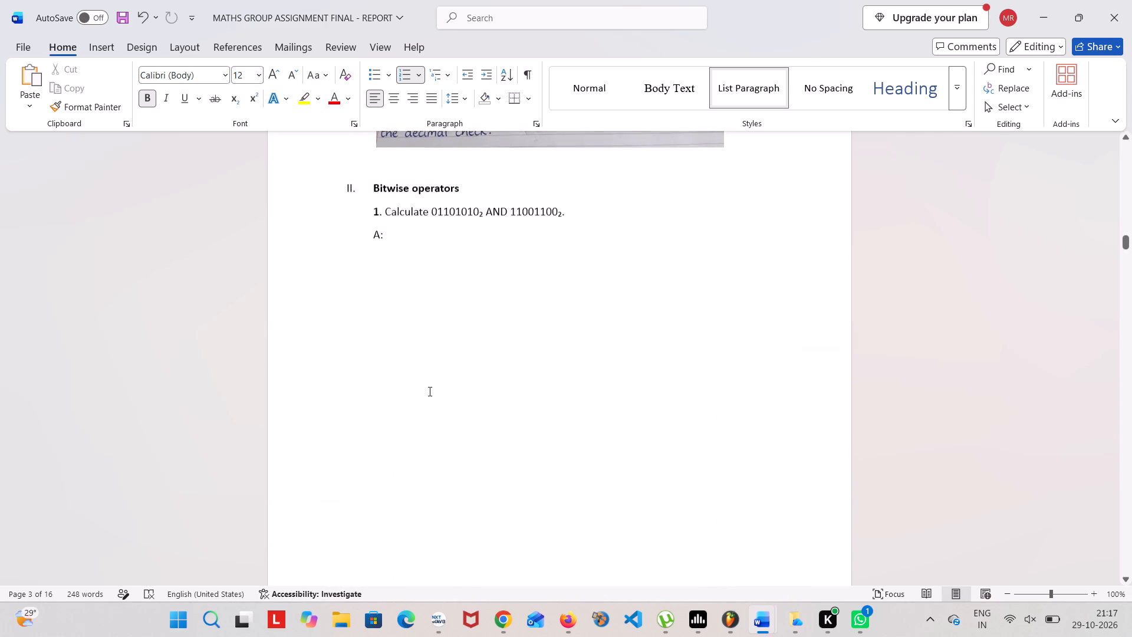
{"action": "scroll", "coordinate": [429, 391], "scroll_direction": "up", "scroll_amount": 3}
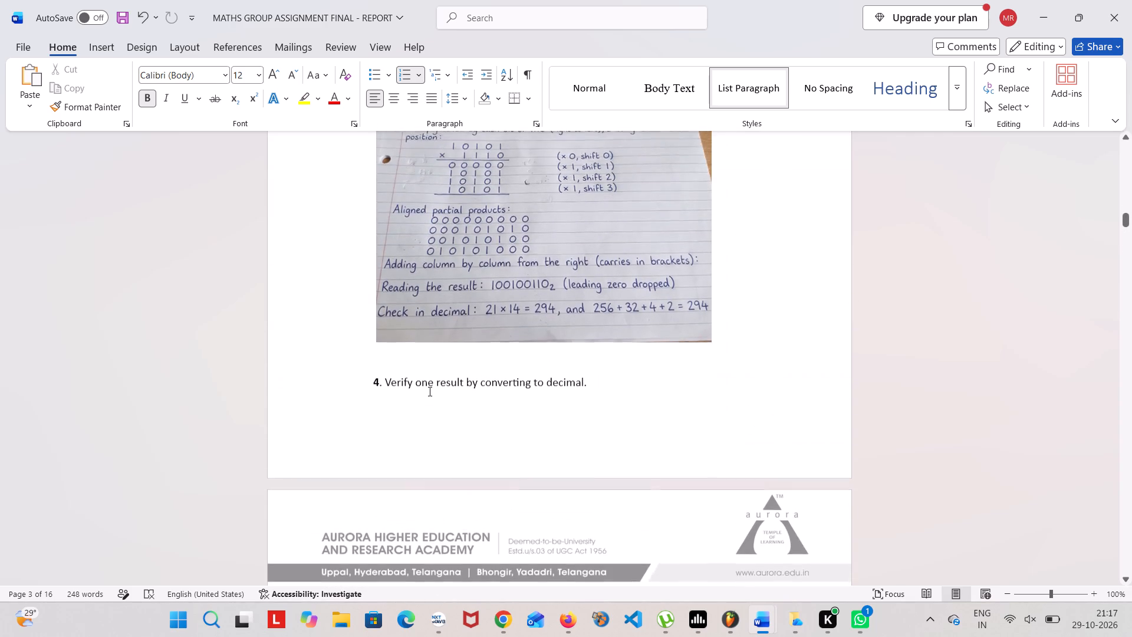
{"action": "scroll", "coordinate": [429, 391], "scroll_direction": "up", "scroll_amount": 1}
{"action": "scroll", "coordinate": [414, 296], "scroll_direction": "up", "scroll_amount": 1}
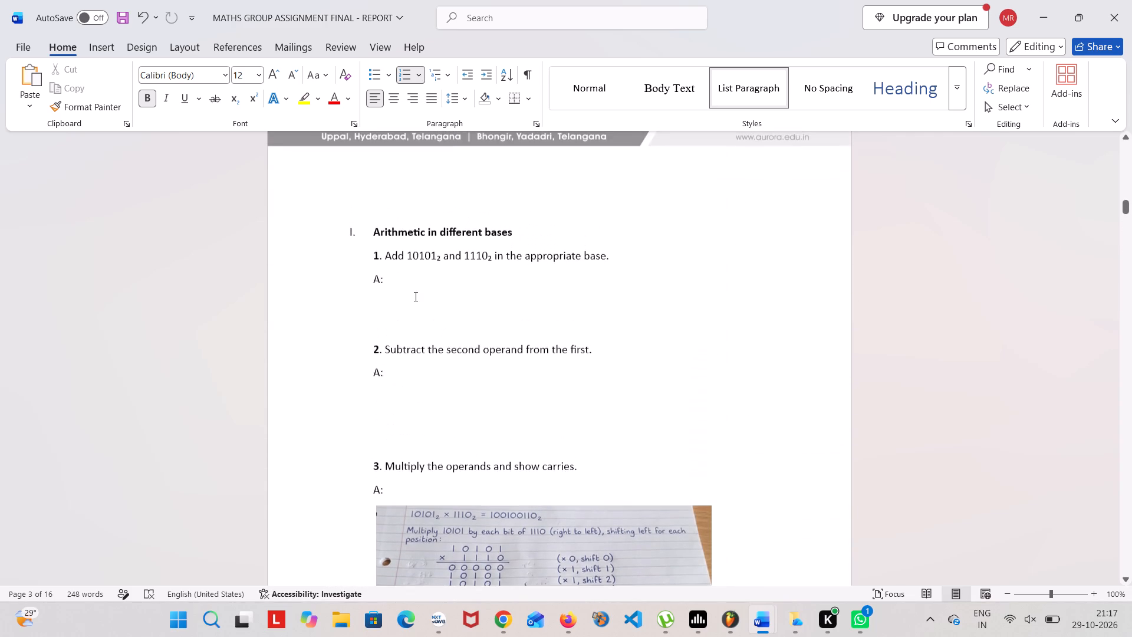
{"action": "scroll", "coordinate": [414, 296], "scroll_direction": "up", "scroll_amount": 4}
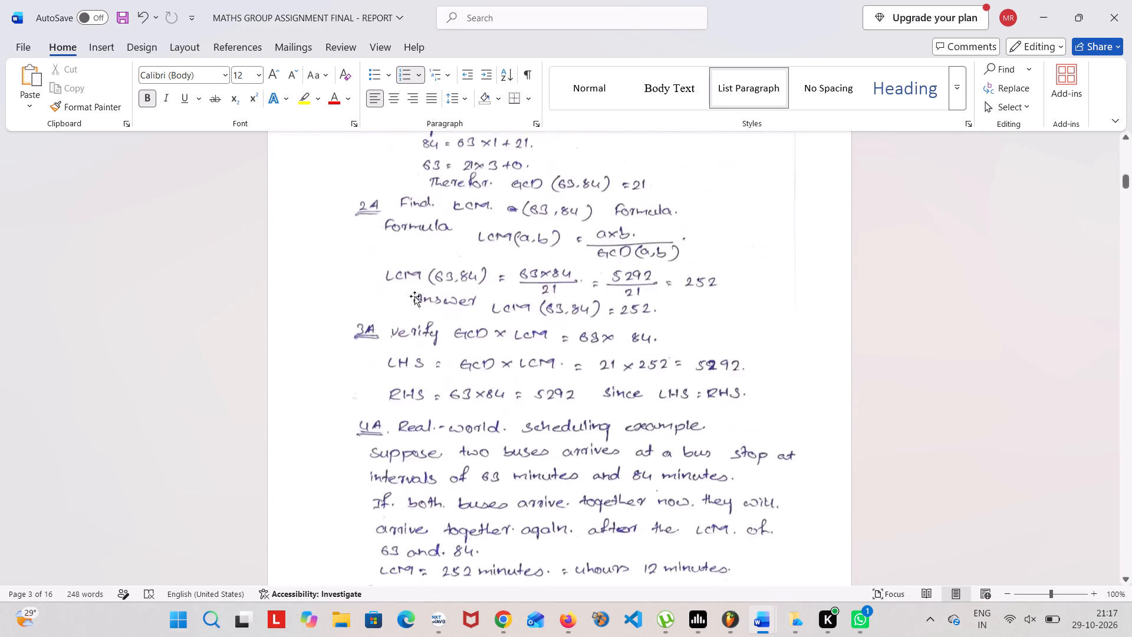
{"action": "scroll", "coordinate": [414, 296], "scroll_direction": "up", "scroll_amount": 2}
{"action": "scroll", "coordinate": [414, 296], "scroll_direction": "down", "scroll_amount": 3}
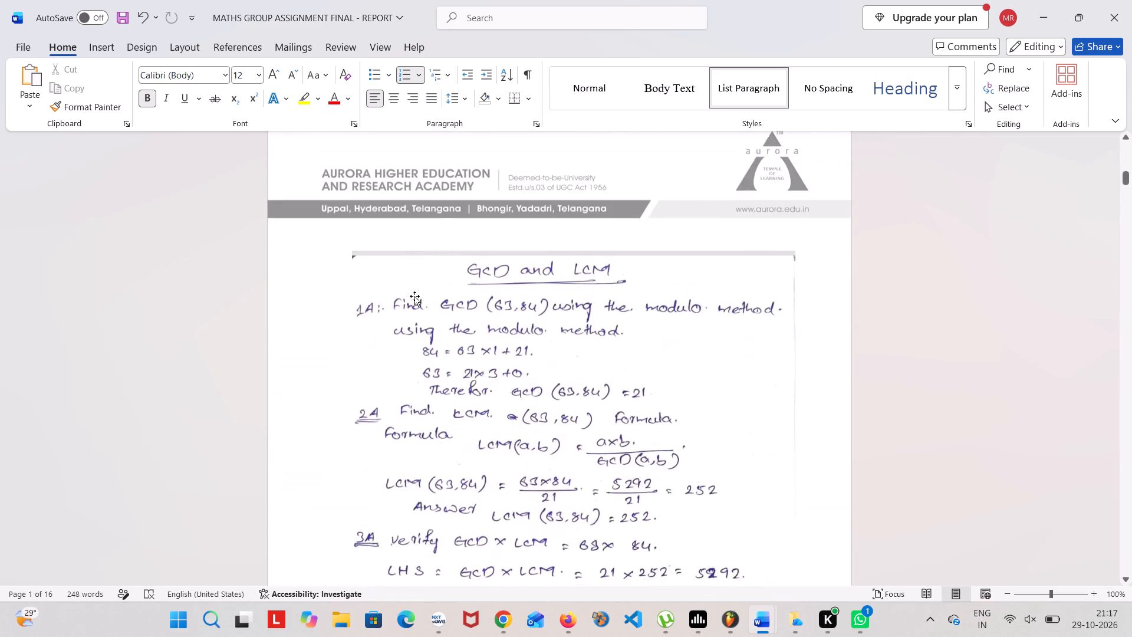
{"action": "scroll", "coordinate": [414, 296], "scroll_direction": "down", "scroll_amount": 2}
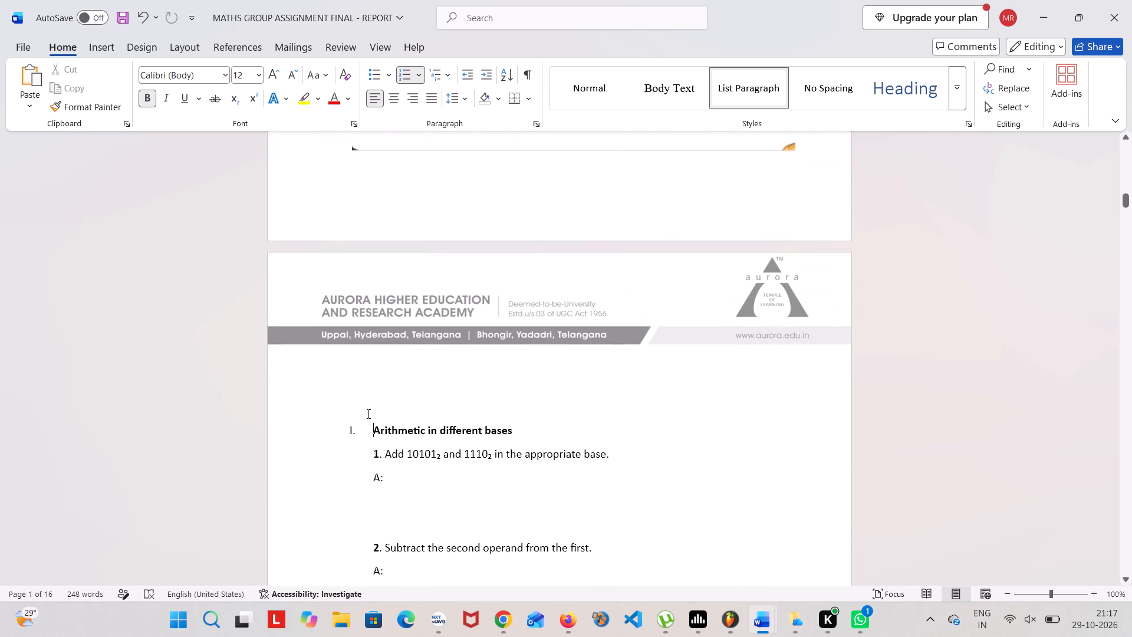
Copy the LG-13 Modulo arithmetic heading and its four questions from the Mathematics_CS201_Room_105 document into the report, above Arithmetic in different bases.
{"action": "left_click", "coordinate": [350, 431]}
{"action": "left_click", "coordinate": [385, 391]}
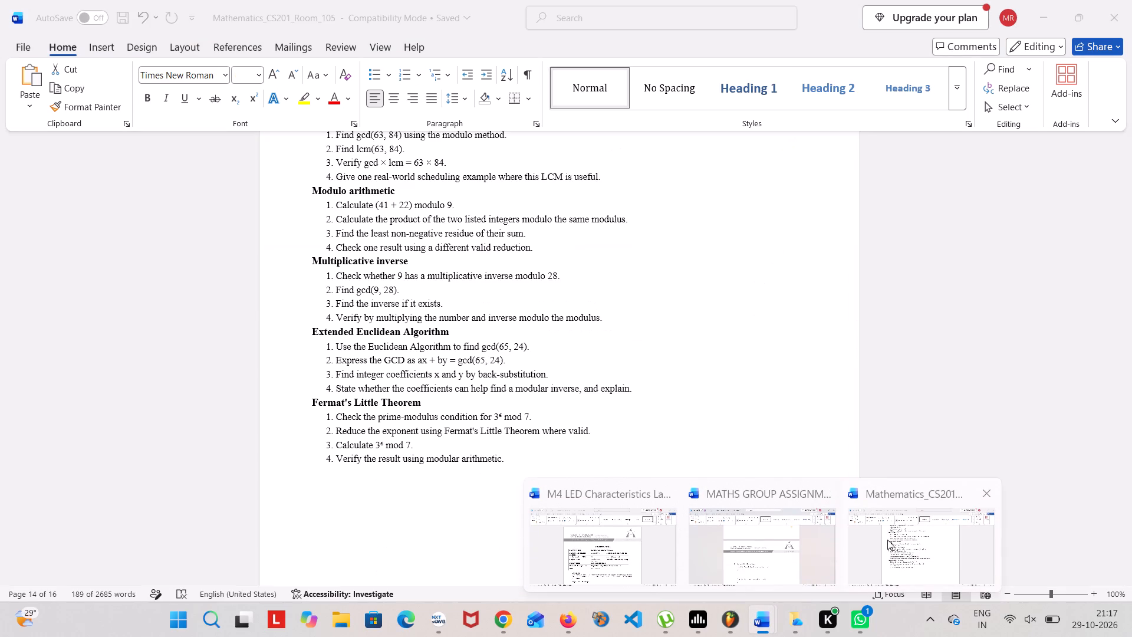
{"action": "left_click", "coordinate": [887, 540]}
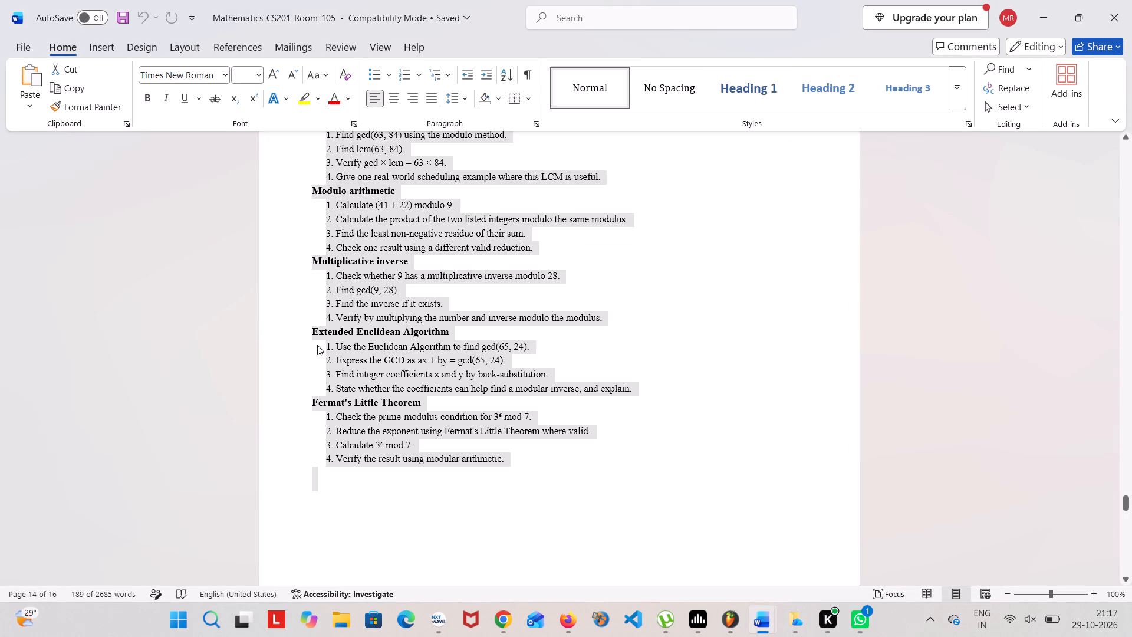
{"action": "left_click", "coordinate": [310, 343]}
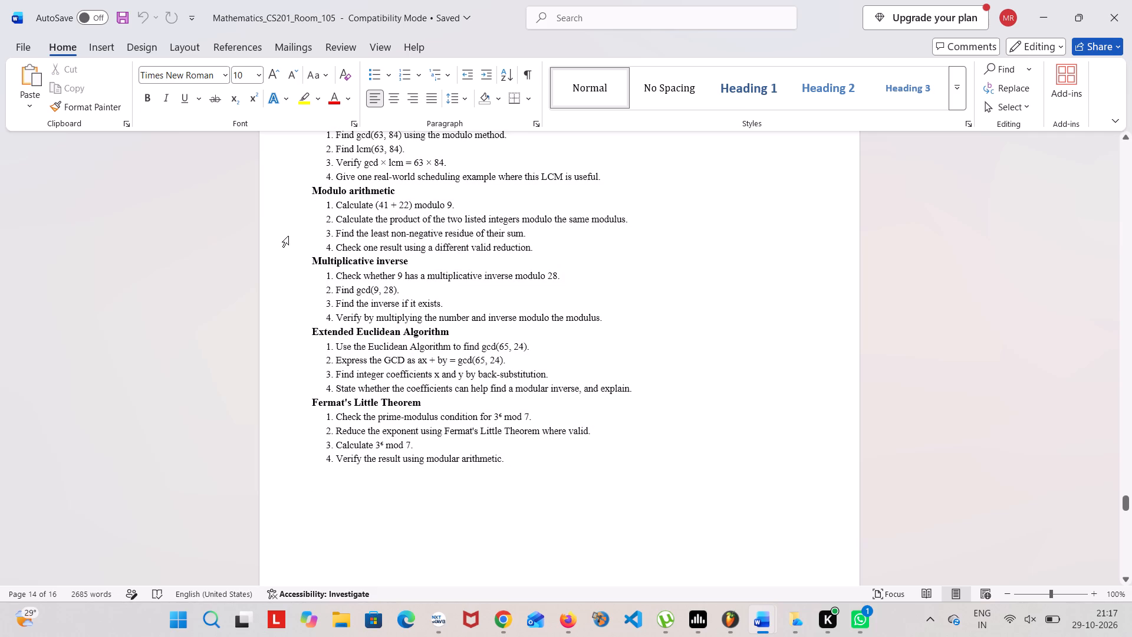
{"action": "scroll", "coordinate": [370, 270], "scroll_direction": "up", "scroll_amount": 1}
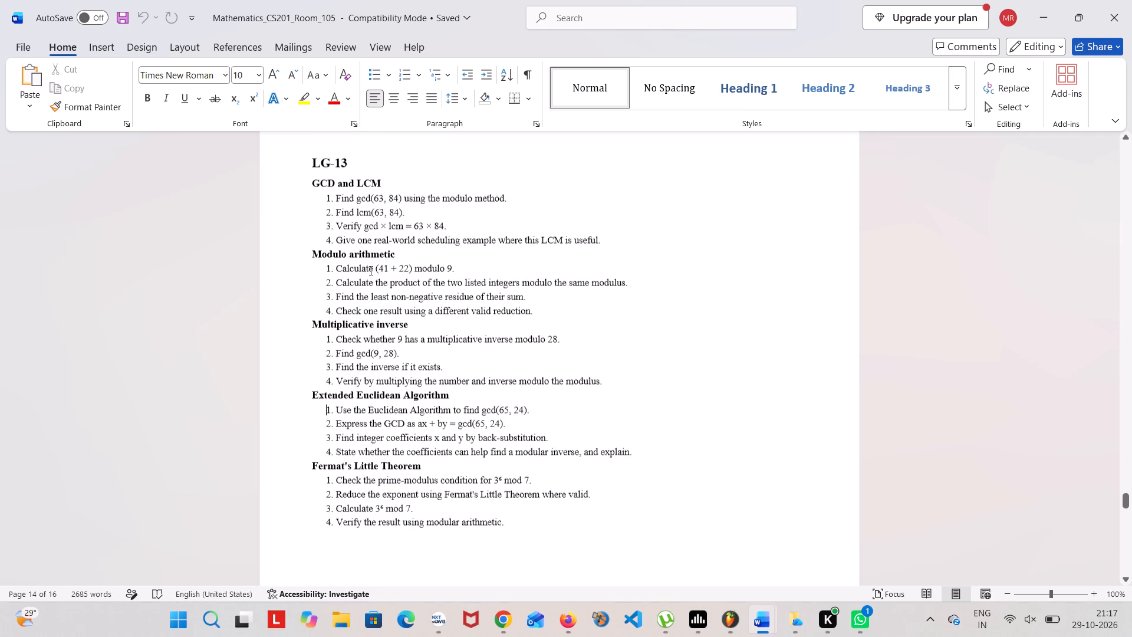
{"action": "scroll", "coordinate": [370, 270], "scroll_direction": "up", "scroll_amount": 1}
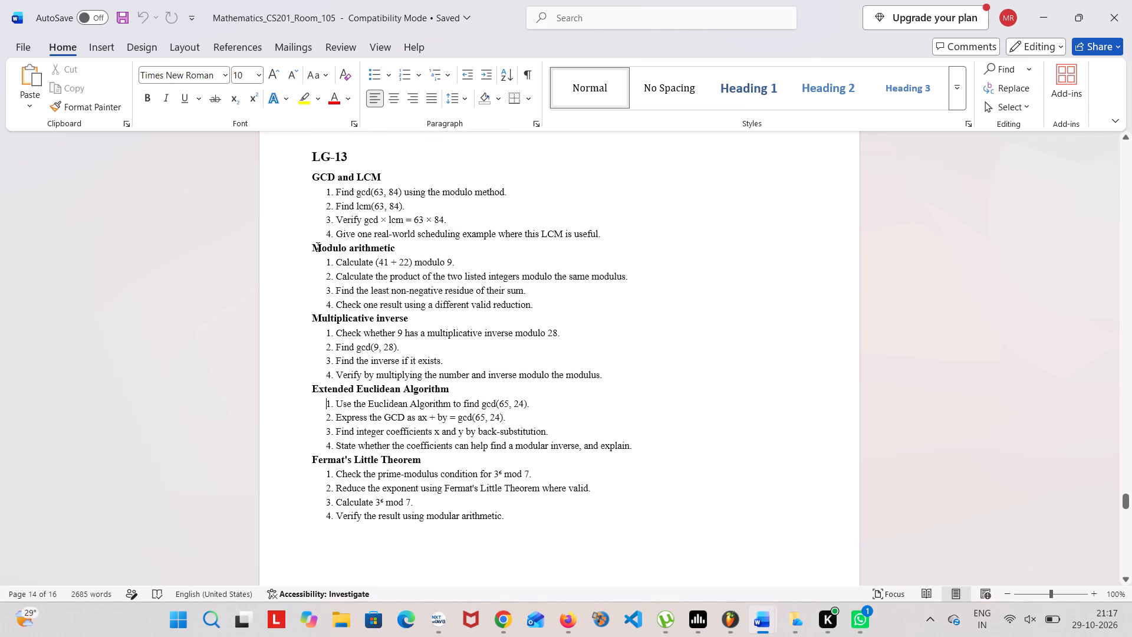
{"action": "left_click_drag", "start_coordinate": [312, 247], "coordinate": [436, 280]}
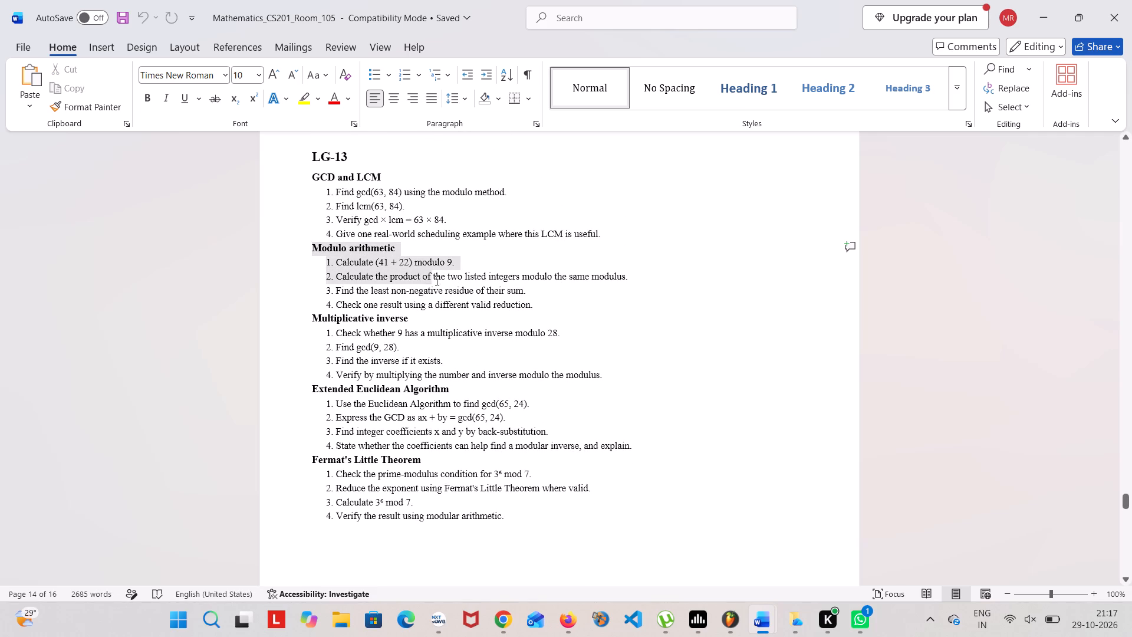
{"action": "left_click_drag", "start_coordinate": [436, 280], "coordinate": [532, 311]}
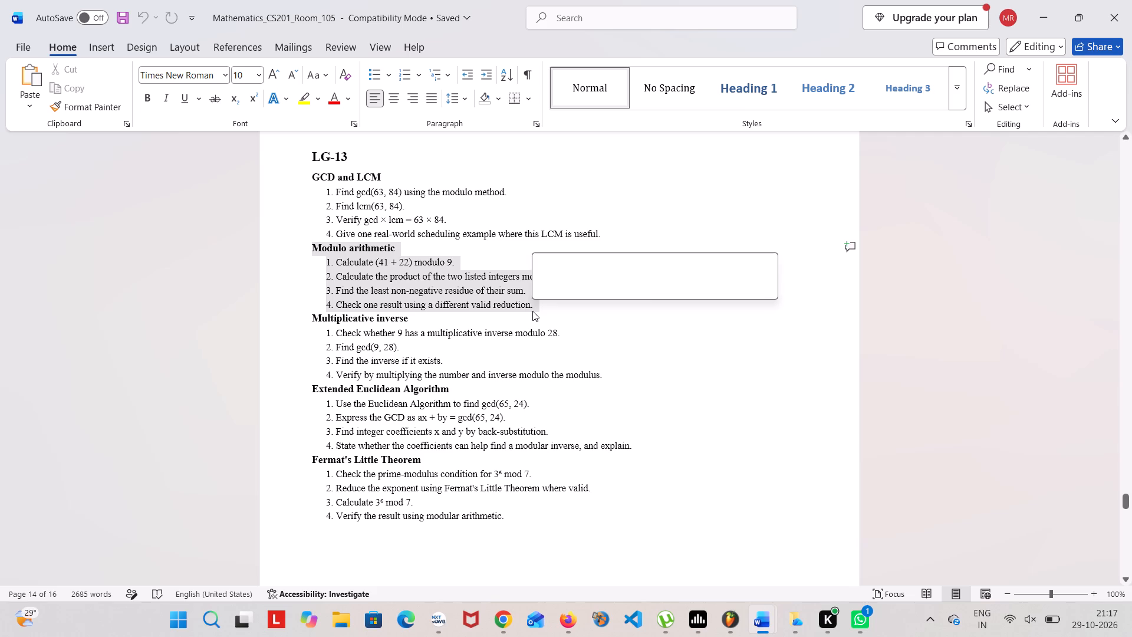
{"action": "key", "text": "ctrl+c"}
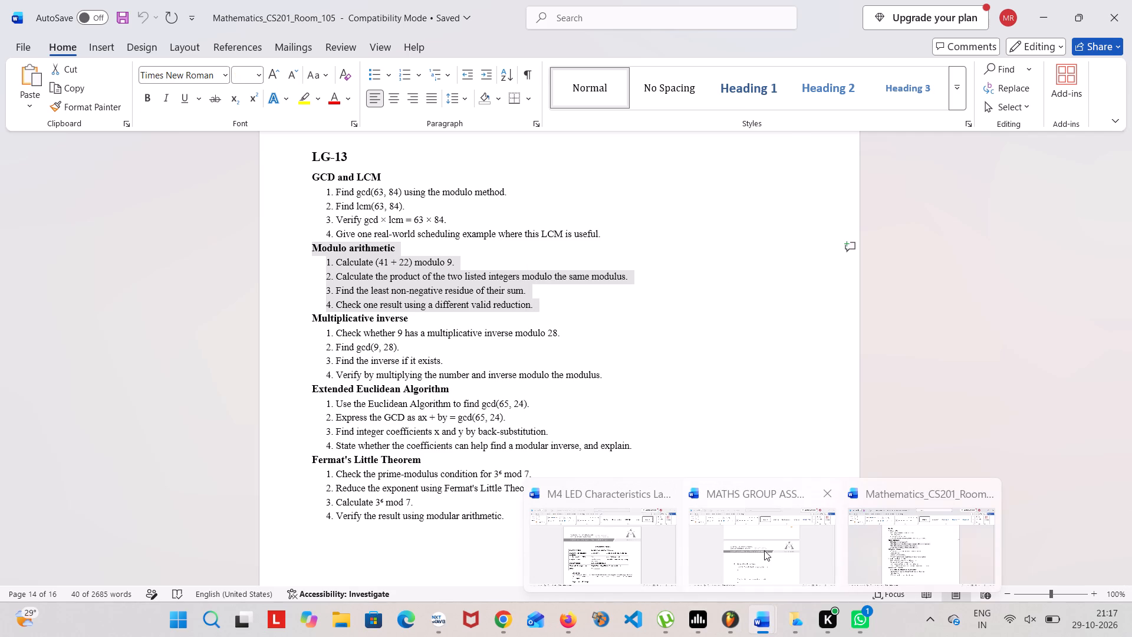
{"action": "left_click", "coordinate": [764, 550]}
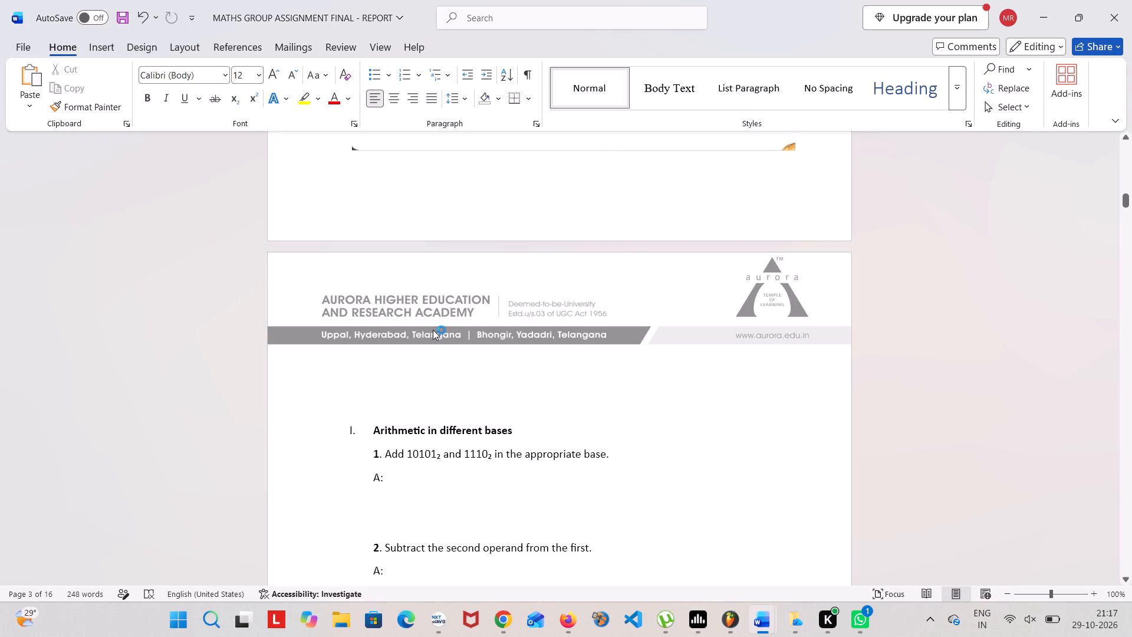
{"action": "key", "text": "ctrl+v"}
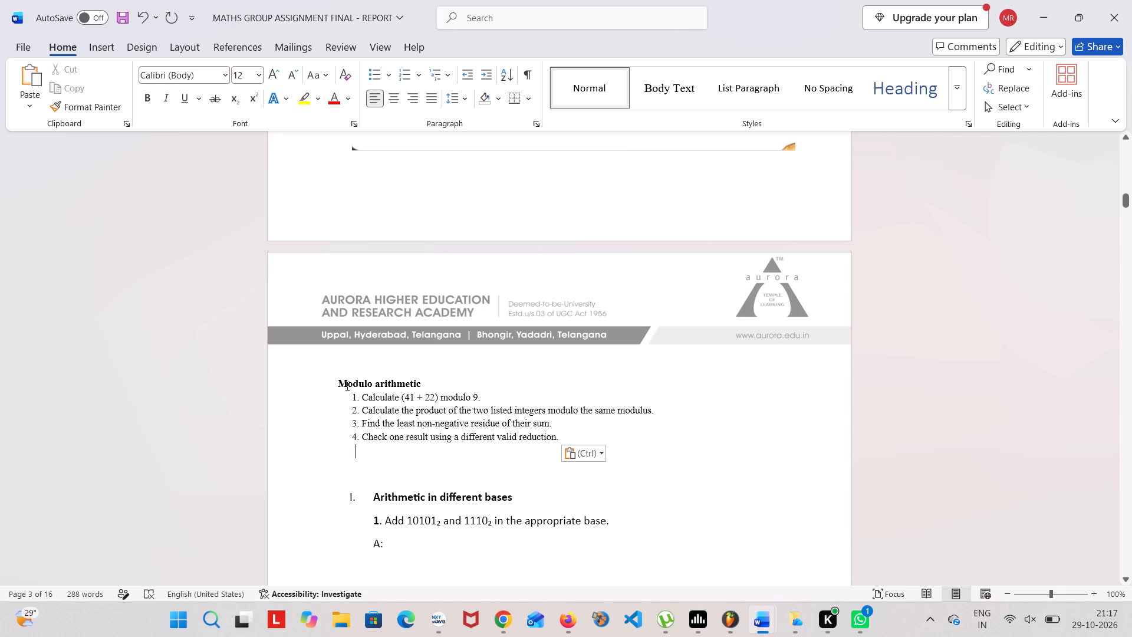
Number the pasted Modulo arithmetic heading with the Roman numeral "II.", spaced apart from the heading text.
{"action": "left_click", "coordinate": [335, 382]}
{"action": "key", "text": "space"}
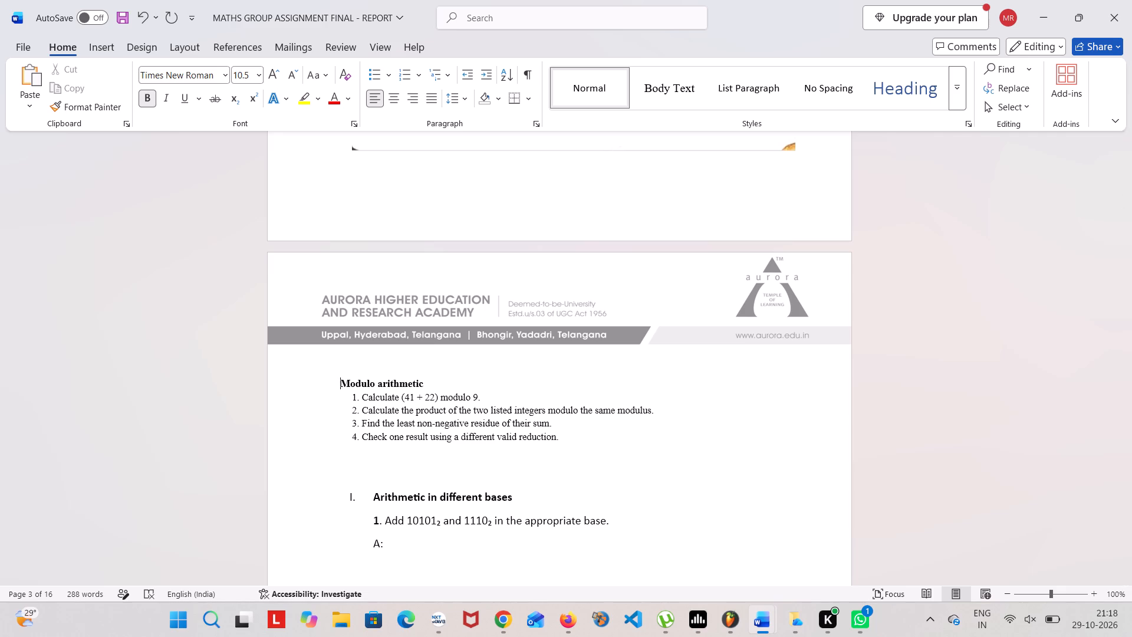
{"action": "type", "text": "ii"}
{"action": "key", "text": "space"}
{"action": "key", "text": "period"}
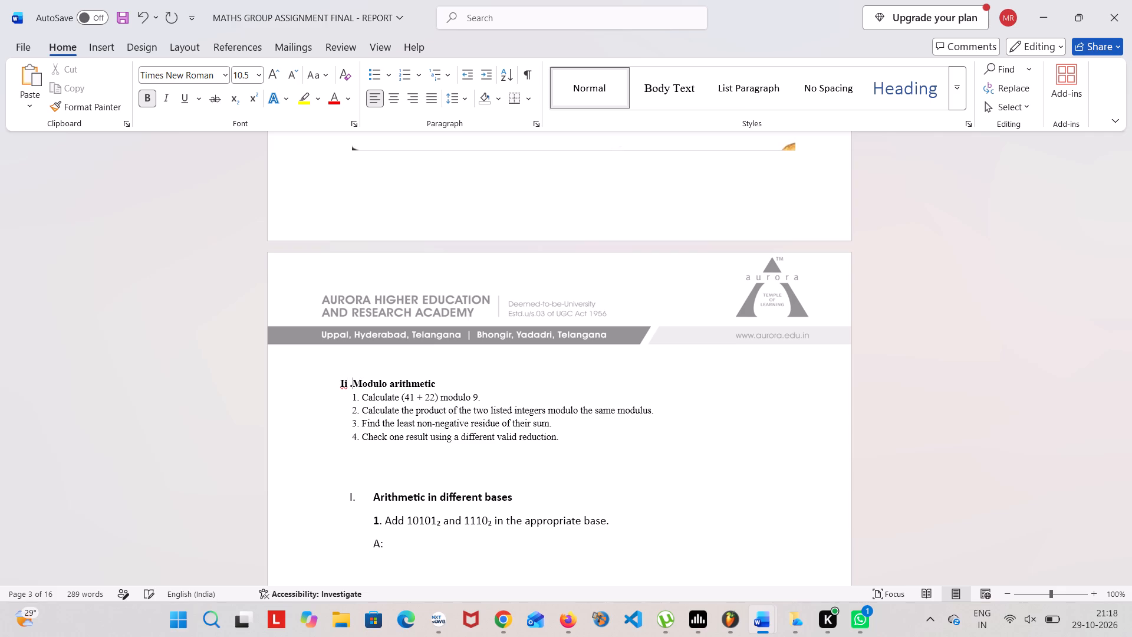
{"action": "key", "text": "BackSpace"}
{"action": "key", "text": "BackSpace"}
{"action": "key", "text": "BackSpace"}
{"action": "key", "text": "BackSpace"}
{"action": "type", "text": "II"}
{"action": "key", "text": "space"}
{"action": "key", "text": "space"}
{"action": "key", "text": "space"}
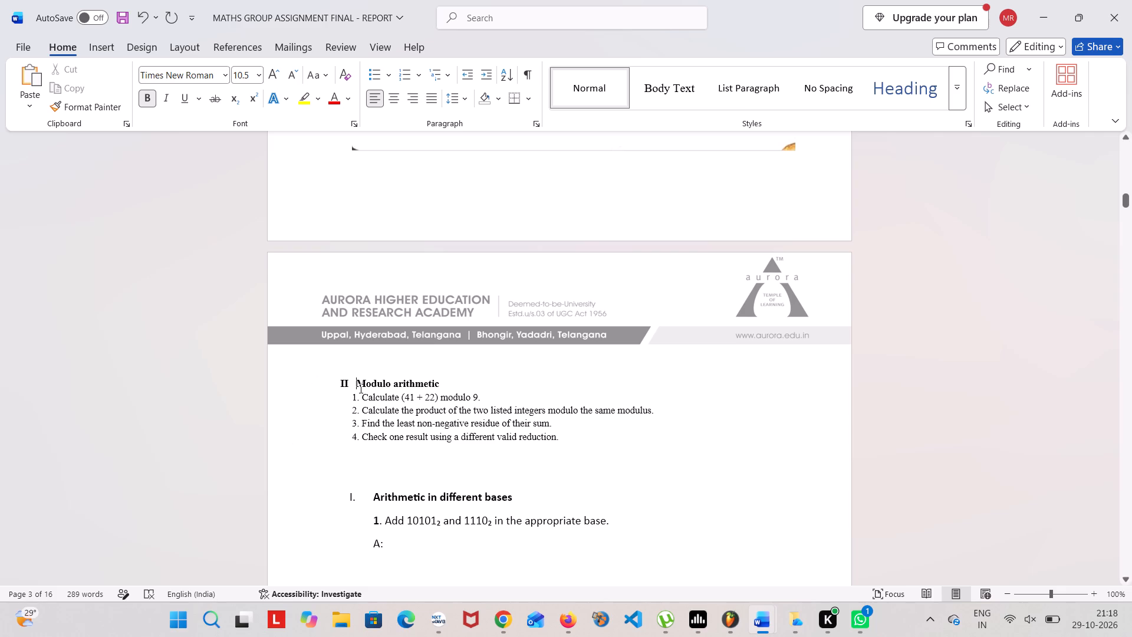
{"action": "left_click", "coordinate": [346, 383]}
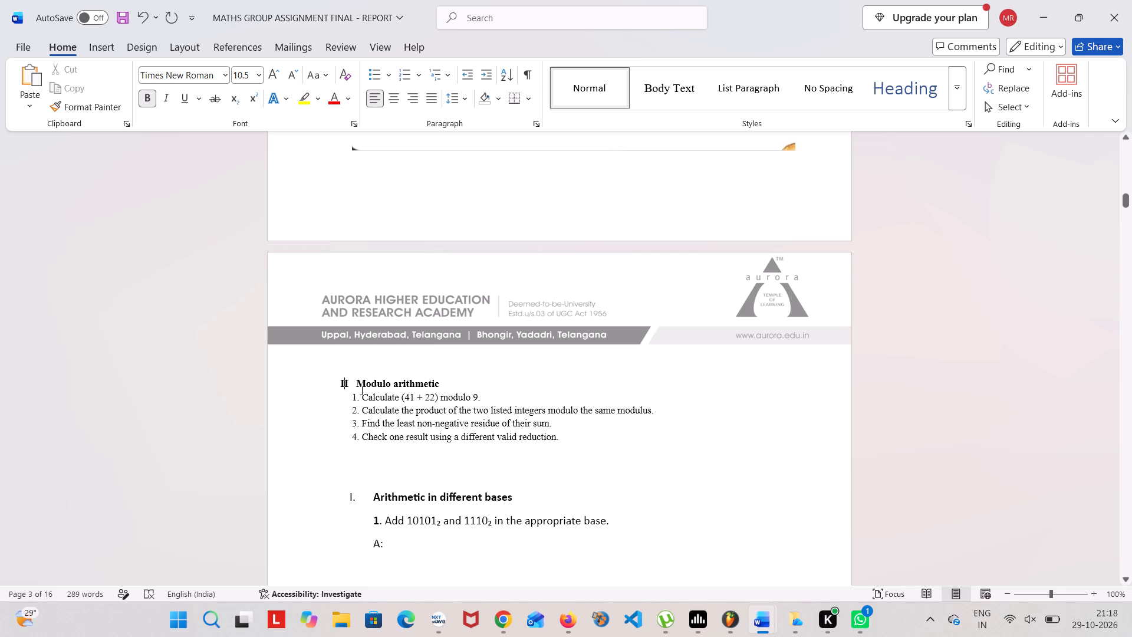
{"action": "left_click", "coordinate": [349, 387]}
{"action": "key", "text": "period"}
Review the report's opening pages, checking the student details table, the LG-13 GCD and LCM questions and their handwritten answers.
{"action": "scroll", "coordinate": [442, 317], "scroll_direction": "up", "scroll_amount": 1}
{"action": "scroll", "coordinate": [442, 317], "scroll_direction": "up", "scroll_amount": 1, "text": "ctrl"}
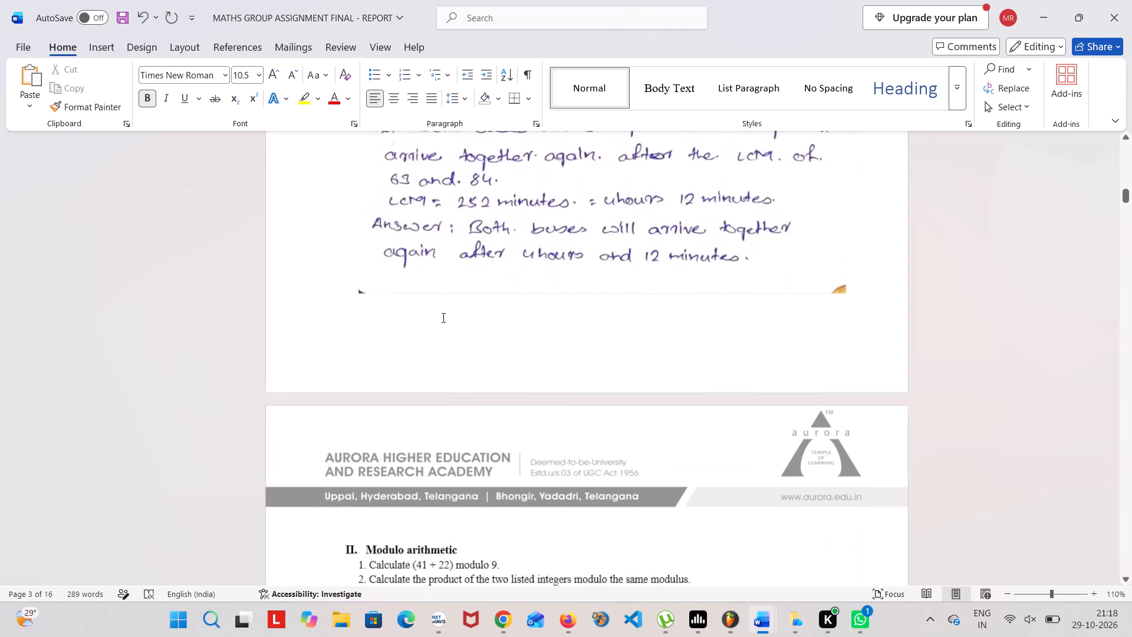
{"action": "scroll", "coordinate": [442, 317], "scroll_direction": "down", "scroll_amount": 1}
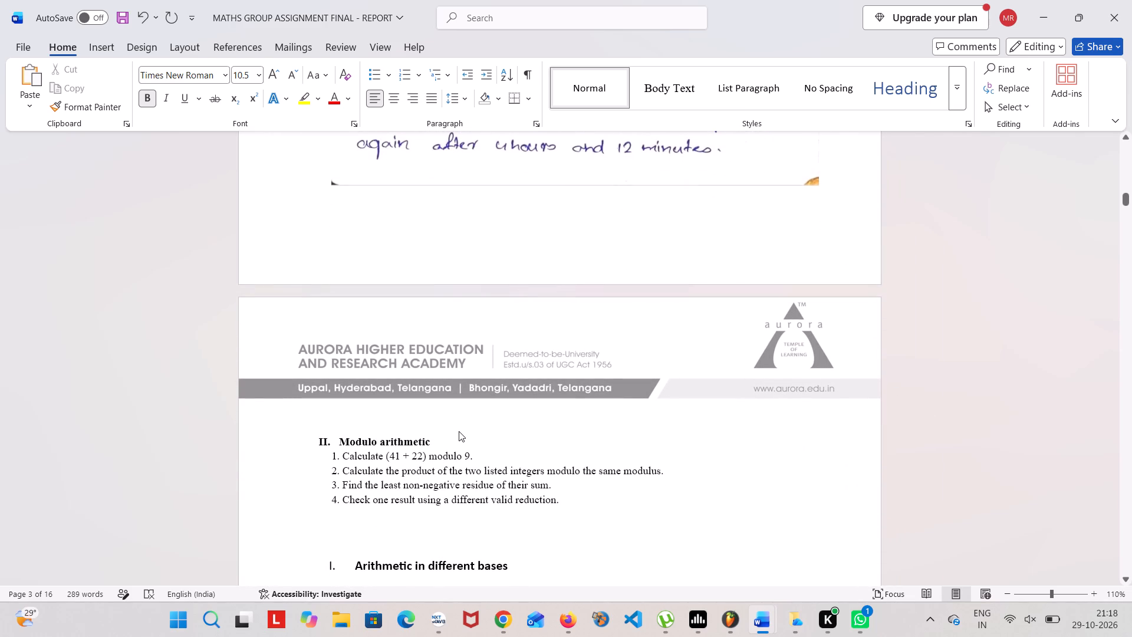
{"action": "left_click", "coordinate": [459, 432]}
{"action": "scroll", "coordinate": [447, 436], "scroll_direction": "up", "scroll_amount": 2}
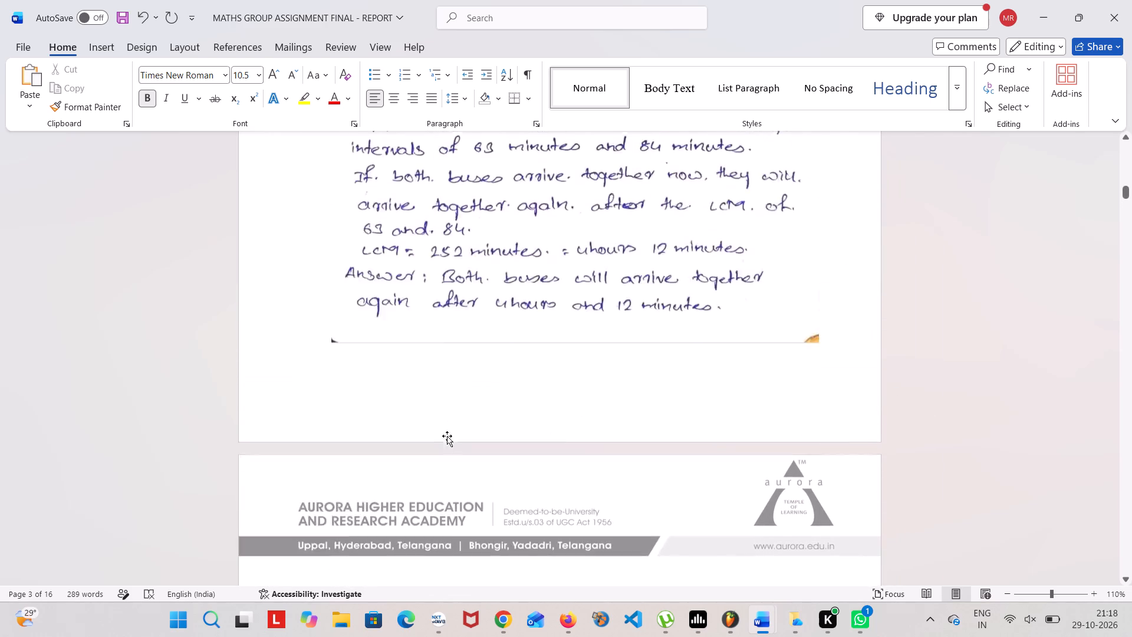
{"action": "scroll", "coordinate": [447, 436], "scroll_direction": "up", "scroll_amount": 6}
{"action": "scroll", "coordinate": [447, 436], "scroll_direction": "down", "scroll_amount": 1}
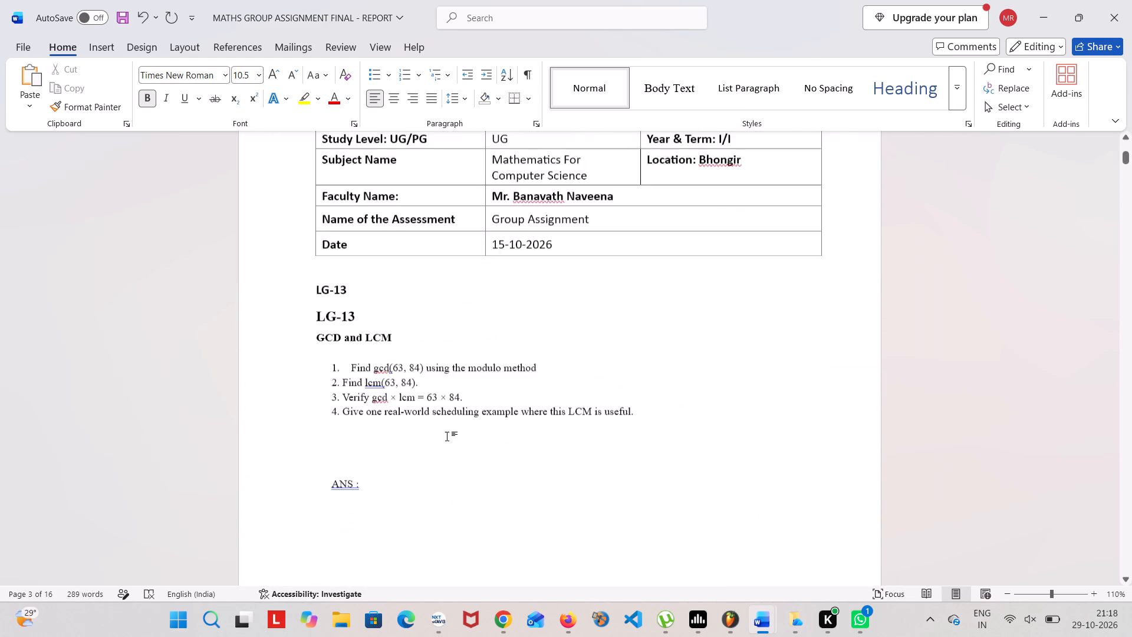
{"action": "scroll", "coordinate": [447, 436], "scroll_direction": "down", "scroll_amount": 1}
{"action": "scroll", "coordinate": [447, 436], "scroll_direction": "up", "scroll_amount": 3}
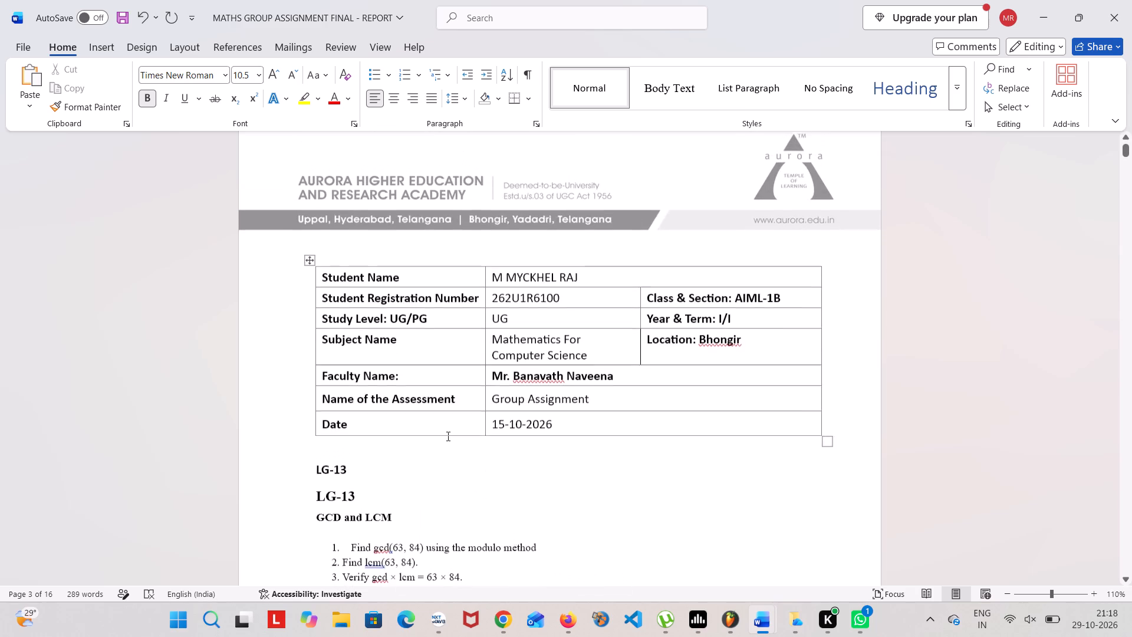
{"action": "scroll", "coordinate": [447, 436], "scroll_direction": "down", "scroll_amount": 6}
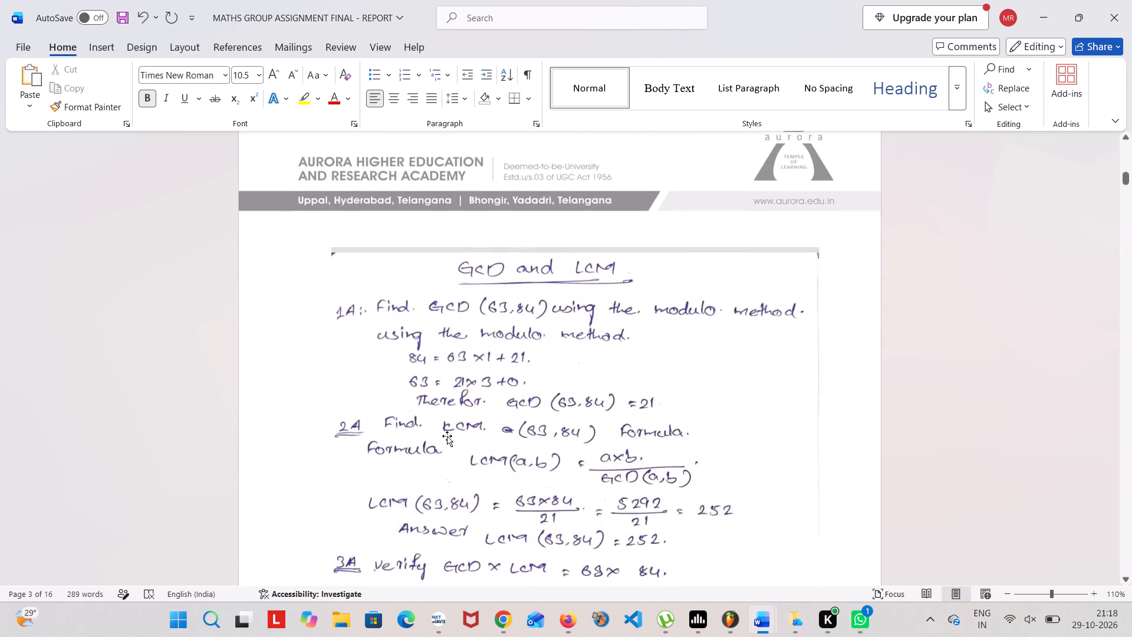
Add an "ANS :" label below the four Modulo arithmetic questions, with blank lines before and after it for the answer.
{"action": "scroll", "coordinate": [447, 436], "scroll_direction": "down", "scroll_amount": 4}
{"action": "scroll", "coordinate": [447, 436], "scroll_direction": "up", "scroll_amount": 1, "text": "ctrl"}
{"action": "scroll", "coordinate": [447, 436], "scroll_direction": "down", "scroll_amount": 1, "text": "ctrl"}
{"action": "scroll", "coordinate": [447, 436], "scroll_direction": "down", "scroll_amount": 4}
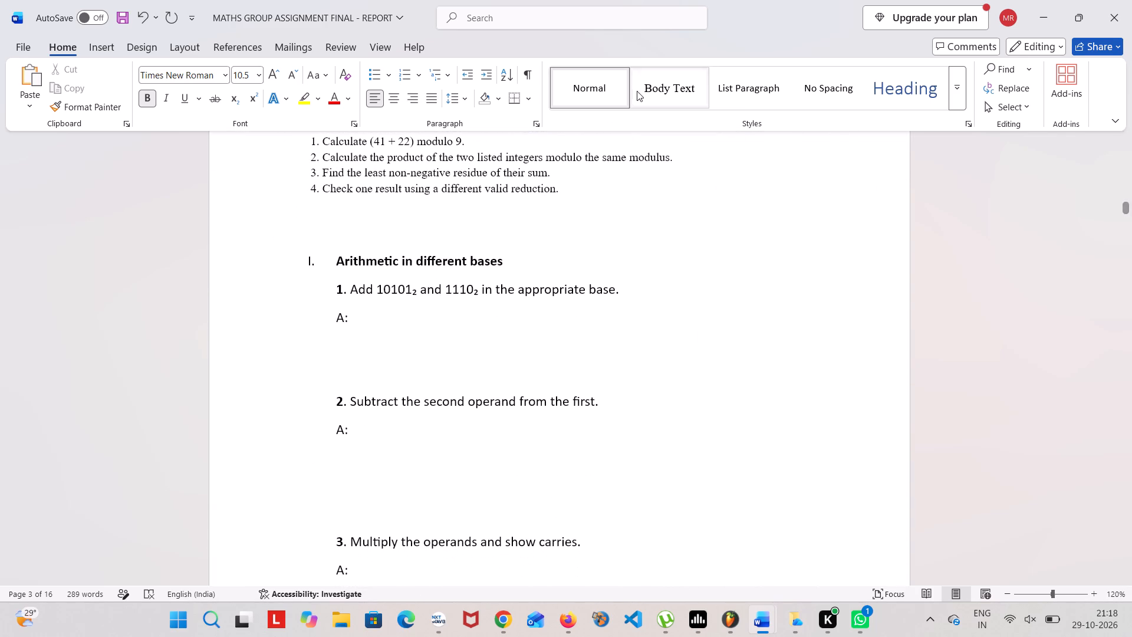
{"action": "left_click", "coordinate": [572, 195]}
{"action": "key", "text": "Return"}
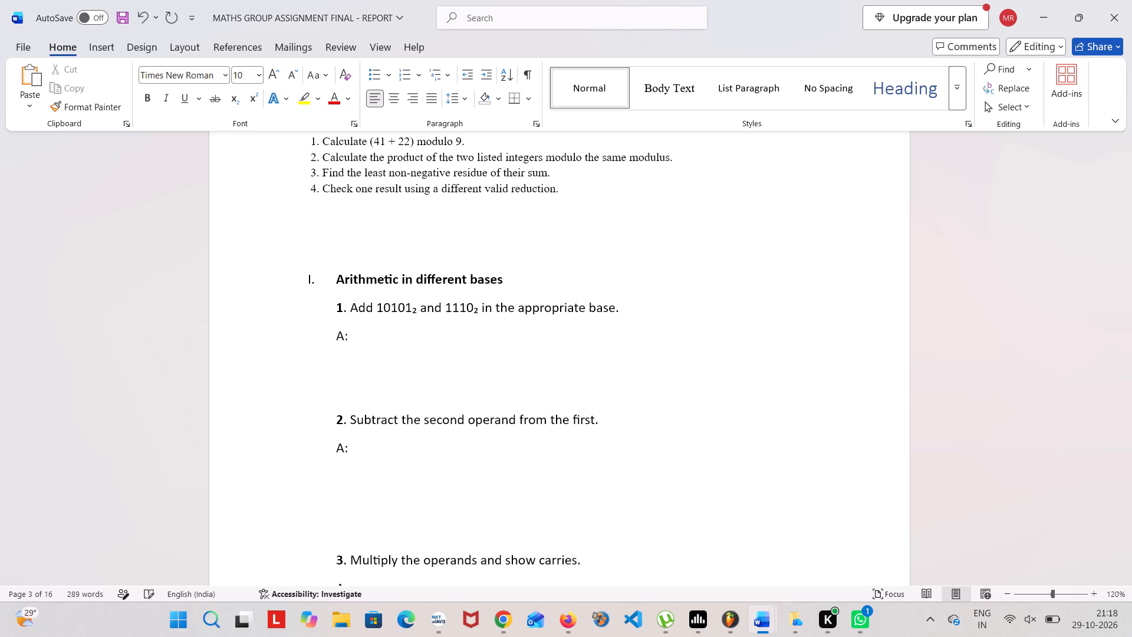
{"action": "key", "text": "Return"}
{"action": "key", "text": "Return"}
{"action": "key", "text": "Return"}
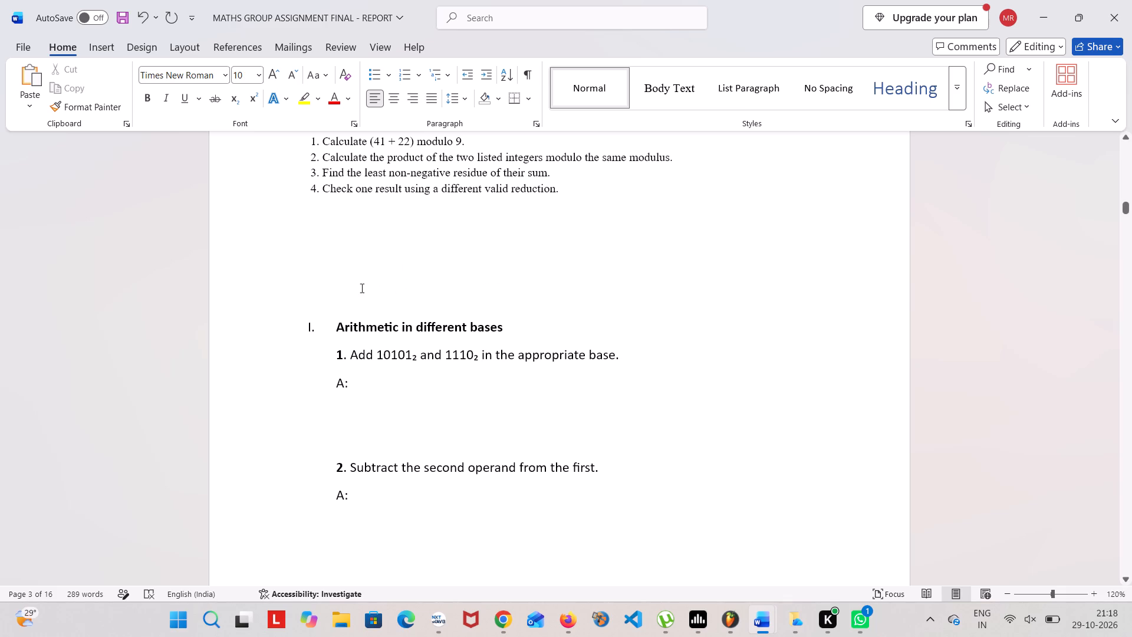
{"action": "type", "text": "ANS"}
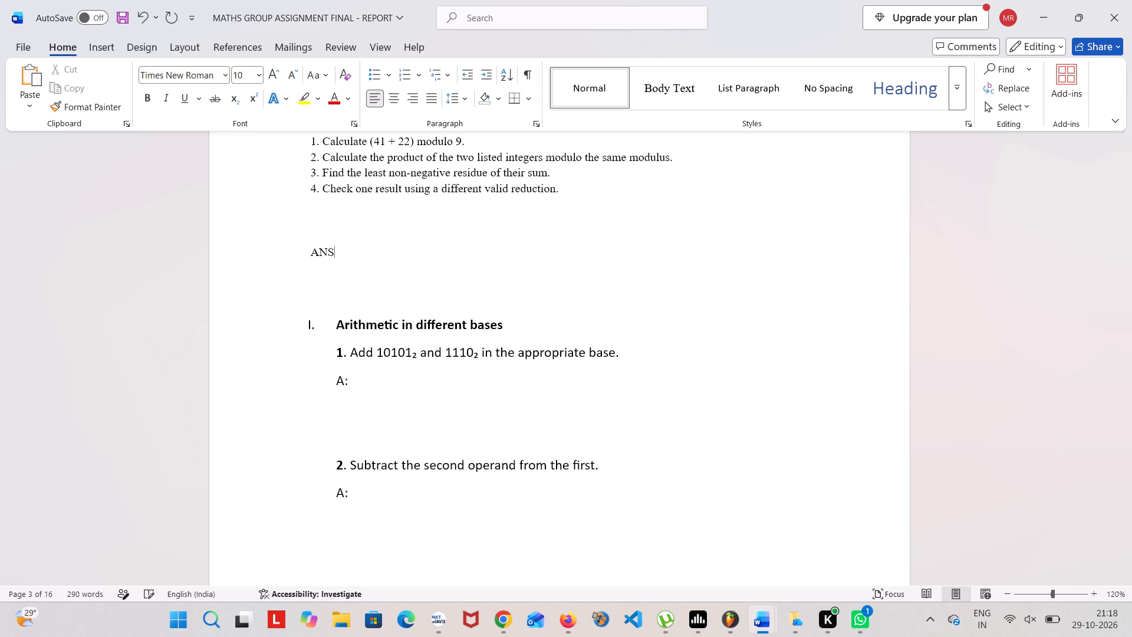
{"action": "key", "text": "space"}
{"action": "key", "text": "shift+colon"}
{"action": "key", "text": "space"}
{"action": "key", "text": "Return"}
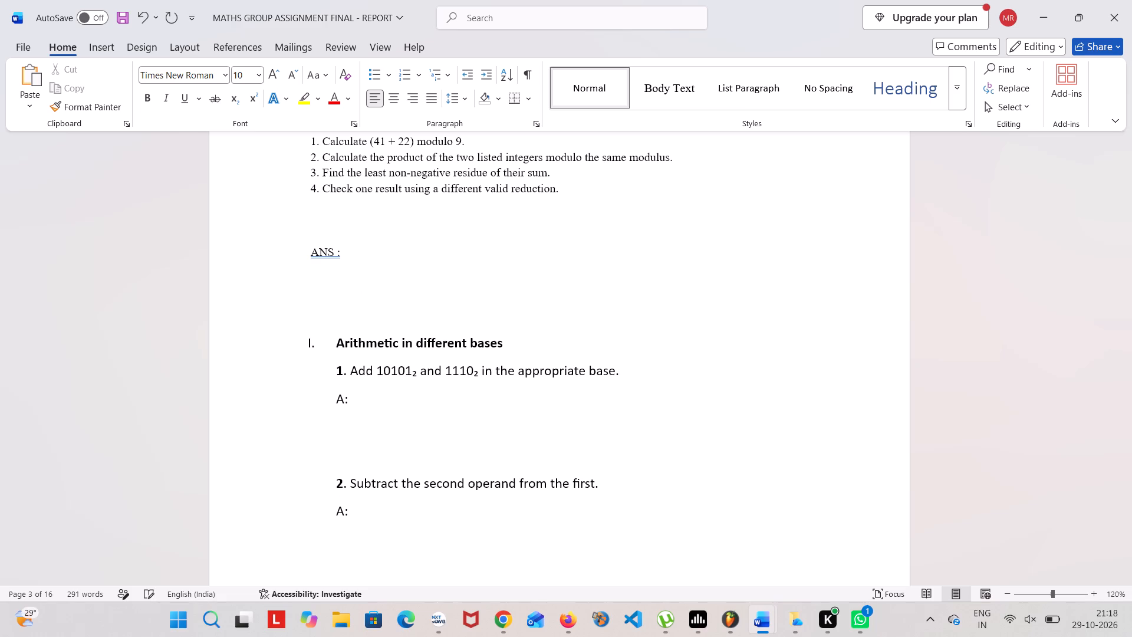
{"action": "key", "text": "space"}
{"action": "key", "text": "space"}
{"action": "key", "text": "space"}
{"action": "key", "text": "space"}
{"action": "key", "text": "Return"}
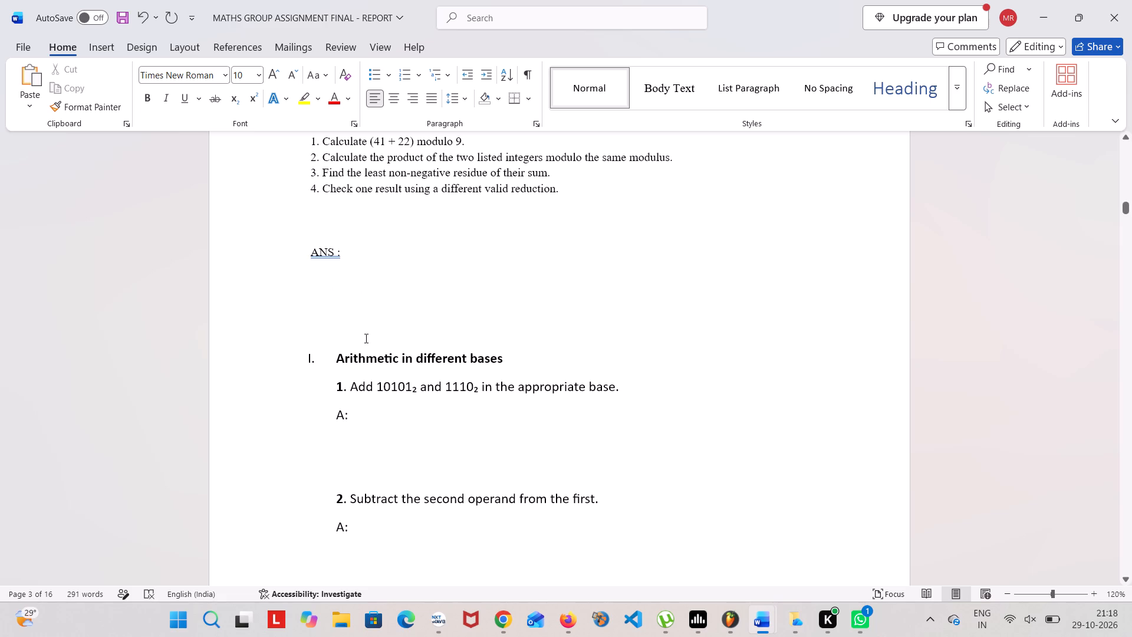
{"action": "scroll", "coordinate": [365, 338], "scroll_direction": "up", "scroll_amount": 1}
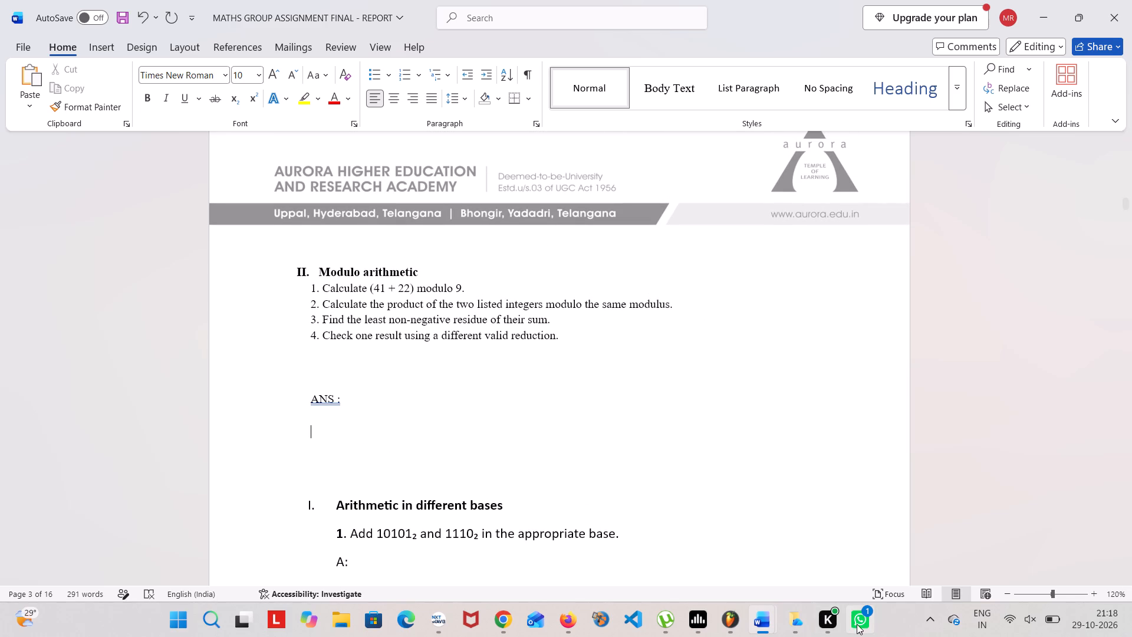
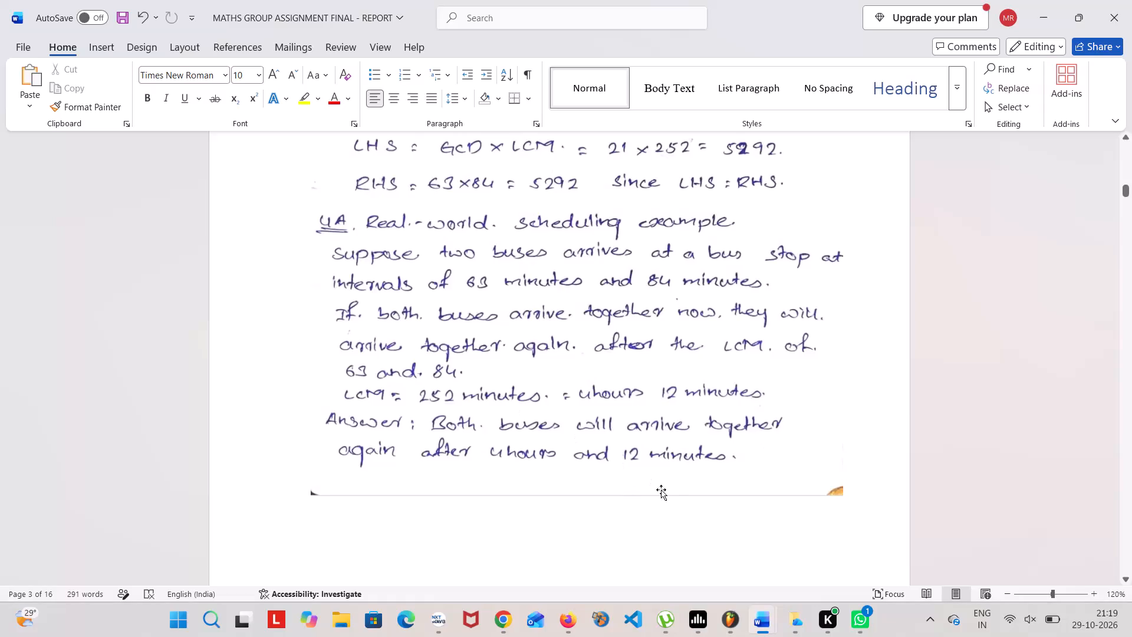
Paste the copied photo of handwritten GCD and LCM answers on a new page after the bus scheduling answer image.
{"action": "left_click", "coordinate": [848, 496]}
{"action": "key", "text": "Return"}
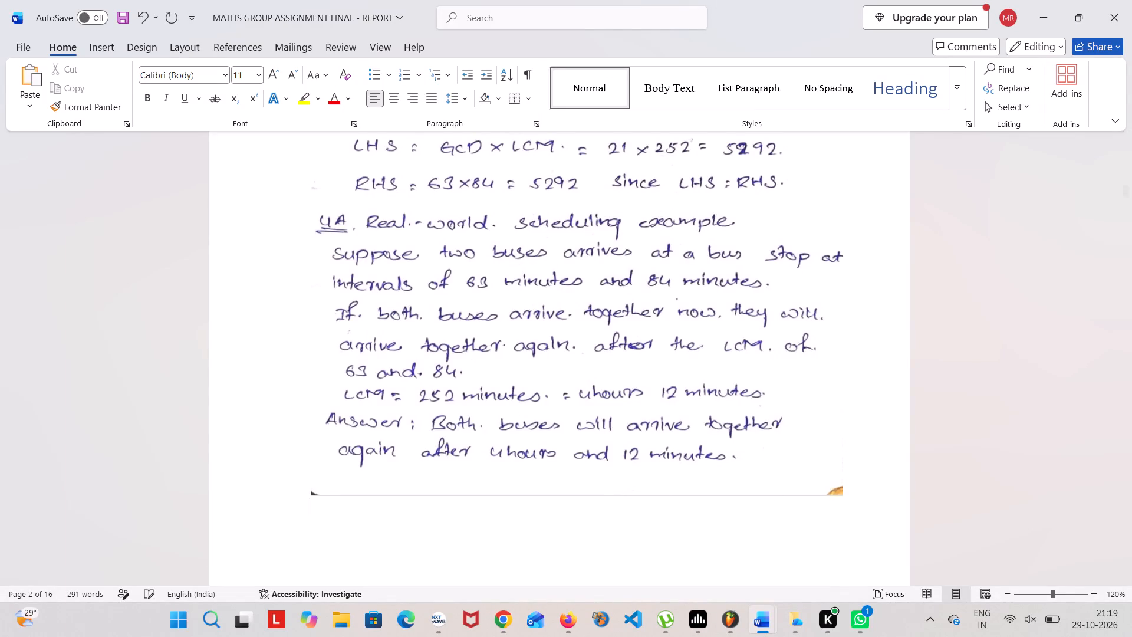
{"action": "key", "text": "Return"}
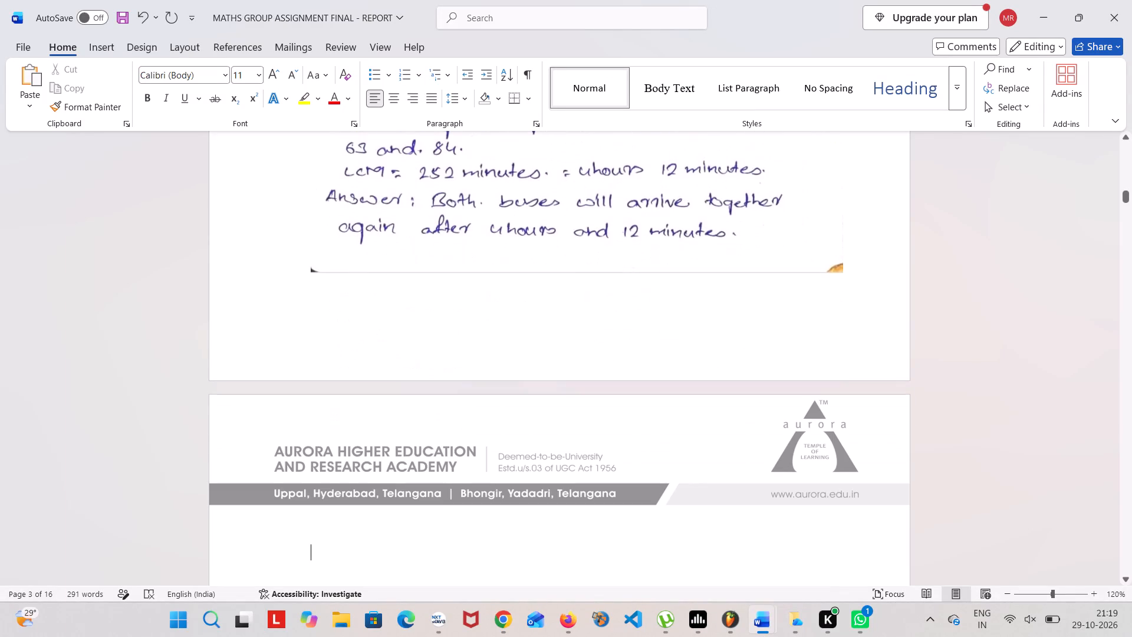
{"action": "key", "text": "ctrl+v"}
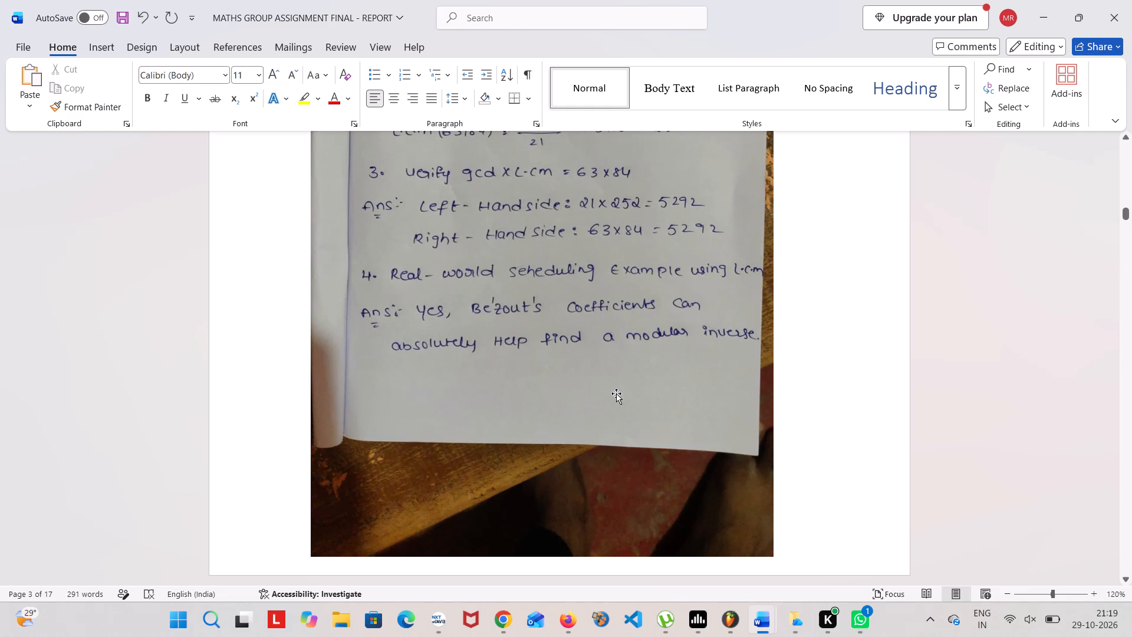
Review the pasted answer photo and the surrounding pages, from the first ANS label to the old binary arithmetic answers.
{"action": "scroll", "coordinate": [616, 393], "scroll_direction": "up", "scroll_amount": 6}
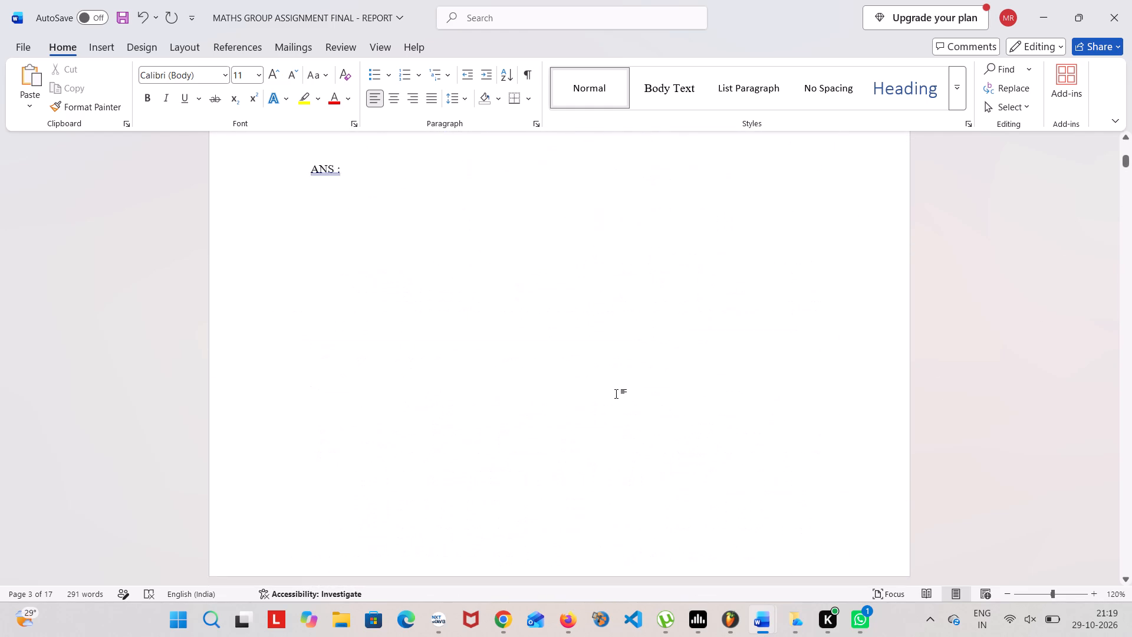
{"action": "scroll", "coordinate": [616, 393], "scroll_direction": "up", "scroll_amount": 1}
{"action": "scroll", "coordinate": [616, 393], "scroll_direction": "down", "scroll_amount": 2}
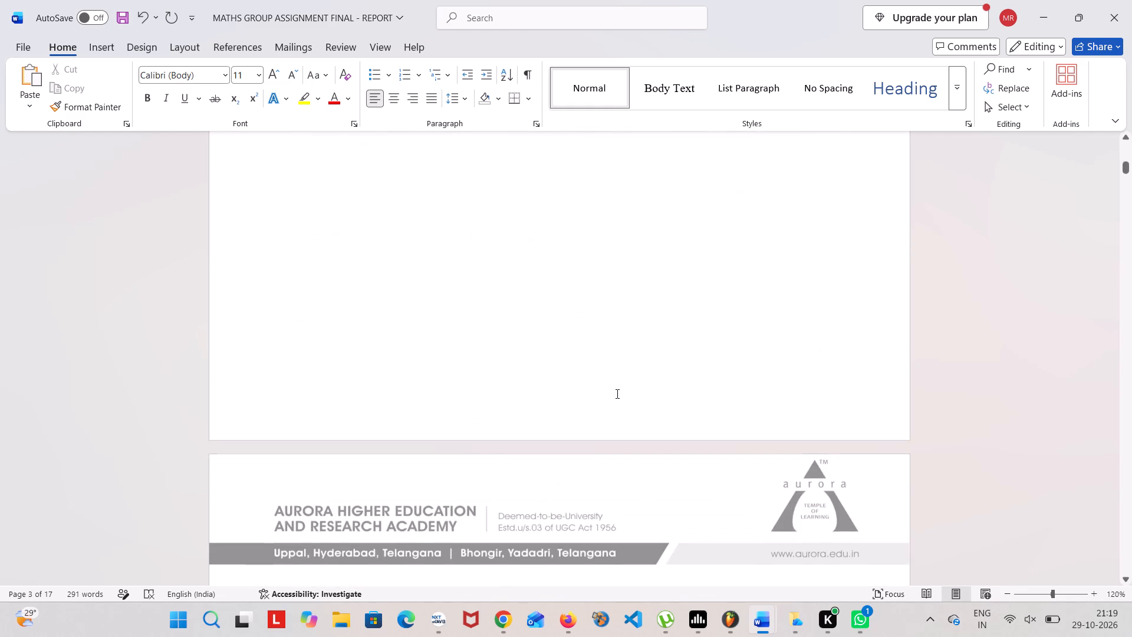
{"action": "scroll", "coordinate": [616, 393], "scroll_direction": "down", "scroll_amount": 13}
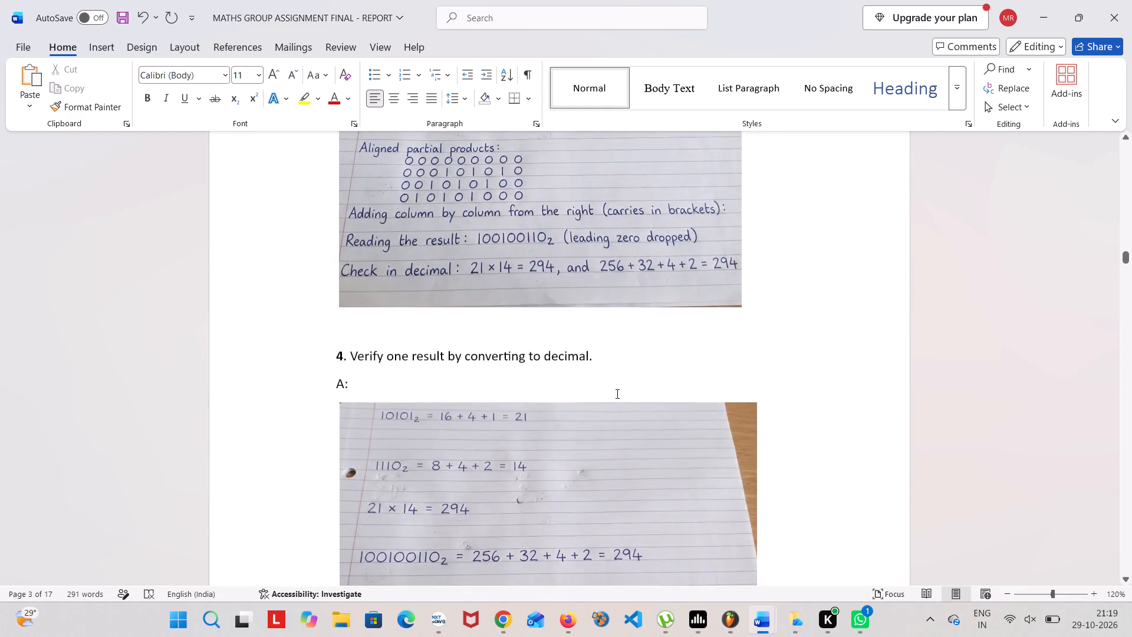
{"action": "scroll", "coordinate": [616, 393], "scroll_direction": "up", "scroll_amount": 5}
{"action": "scroll", "coordinate": [616, 393], "scroll_direction": "down", "scroll_amount": 2}
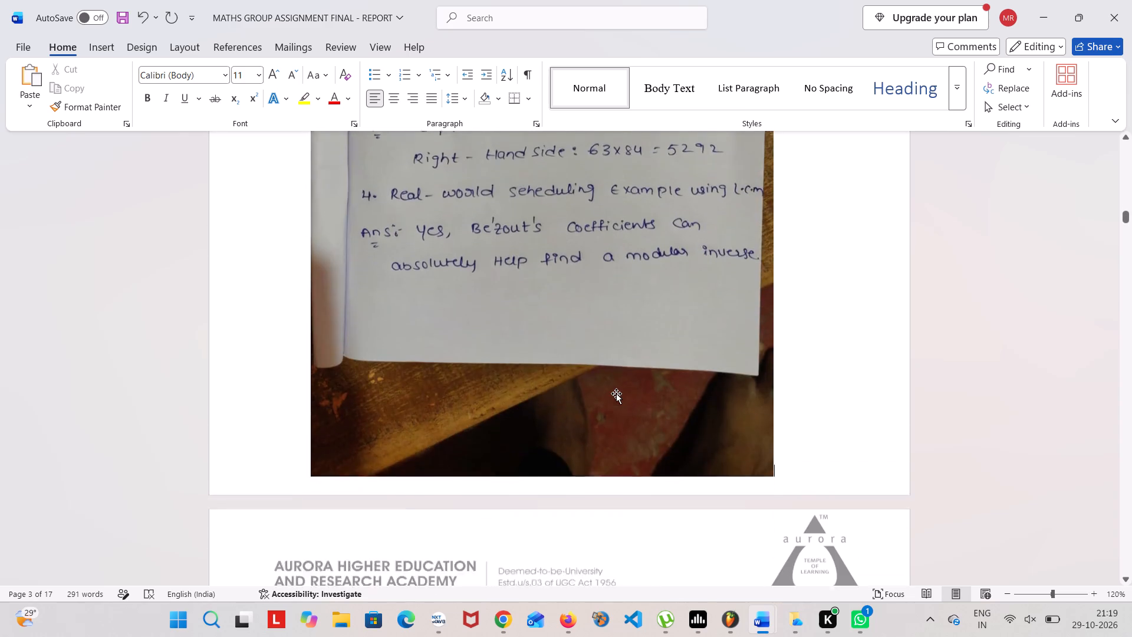
Add a new line after the ANS label under the Modulo arithmetic questions.
{"action": "scroll", "coordinate": [616, 393], "scroll_direction": "down", "scroll_amount": 1}
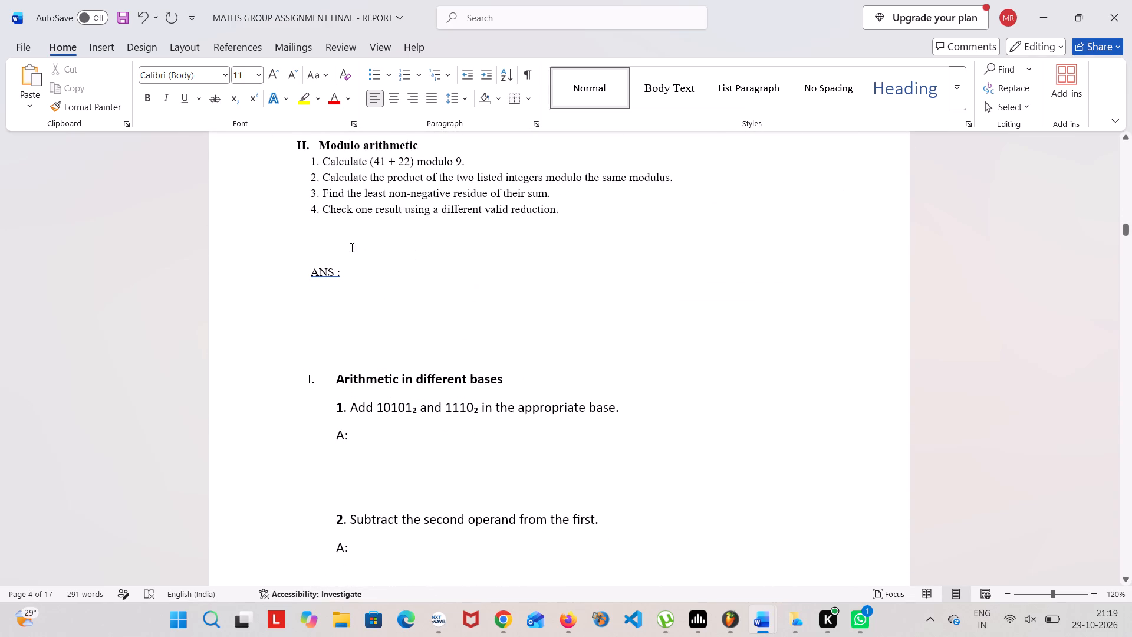
{"action": "left_click", "coordinate": [363, 281]}
{"action": "key", "text": "Return"}
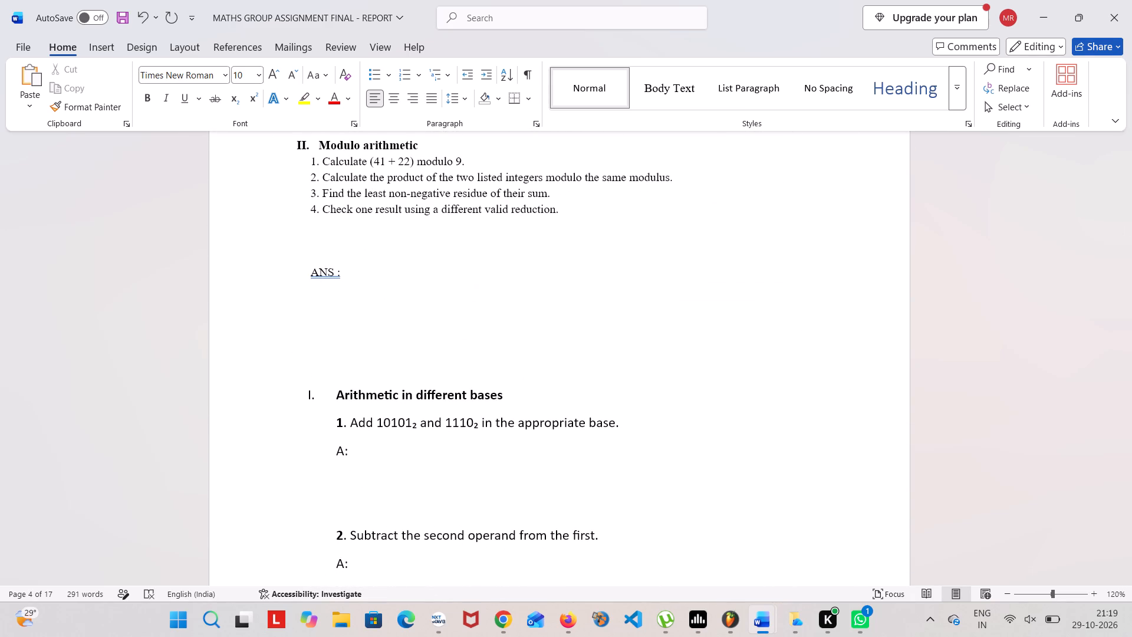
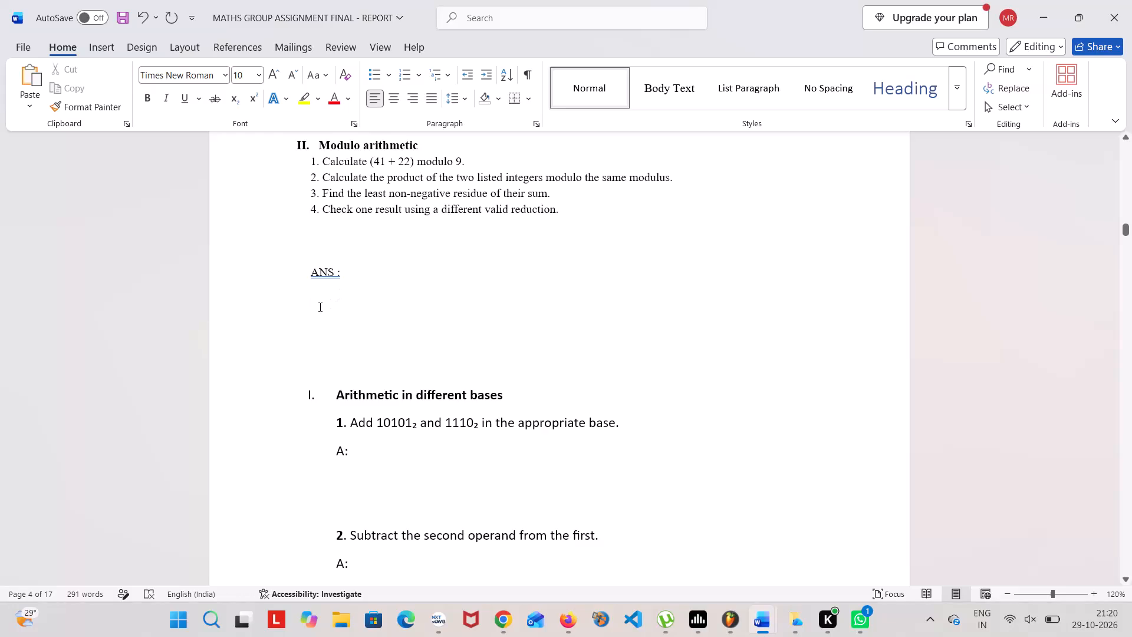
Paste the copied photo of the handwritten Modulo arithmetic solutions under the section's ANS label.
{"action": "key", "text": "ctrl+v"}
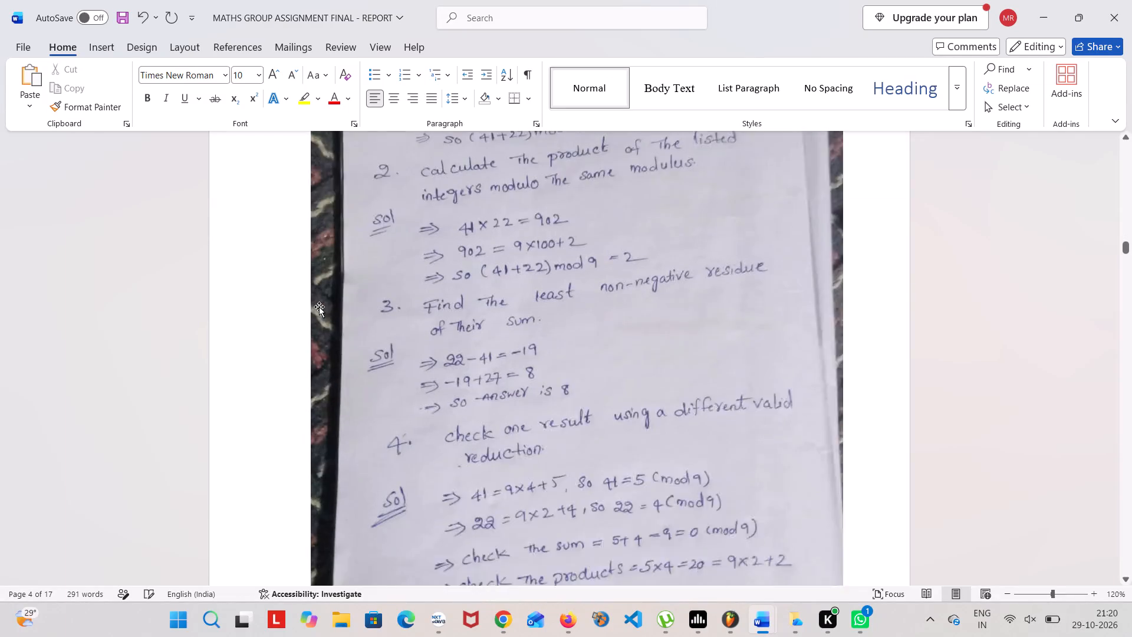
Check how the pasted Modulo arithmetic answer photo sits relative to its questions and the Arithmetic in different bases section that follows.
{"action": "scroll", "coordinate": [513, 357], "scroll_direction": "up", "scroll_amount": 4}
{"action": "scroll", "coordinate": [513, 357], "scroll_direction": "down", "scroll_amount": 1}
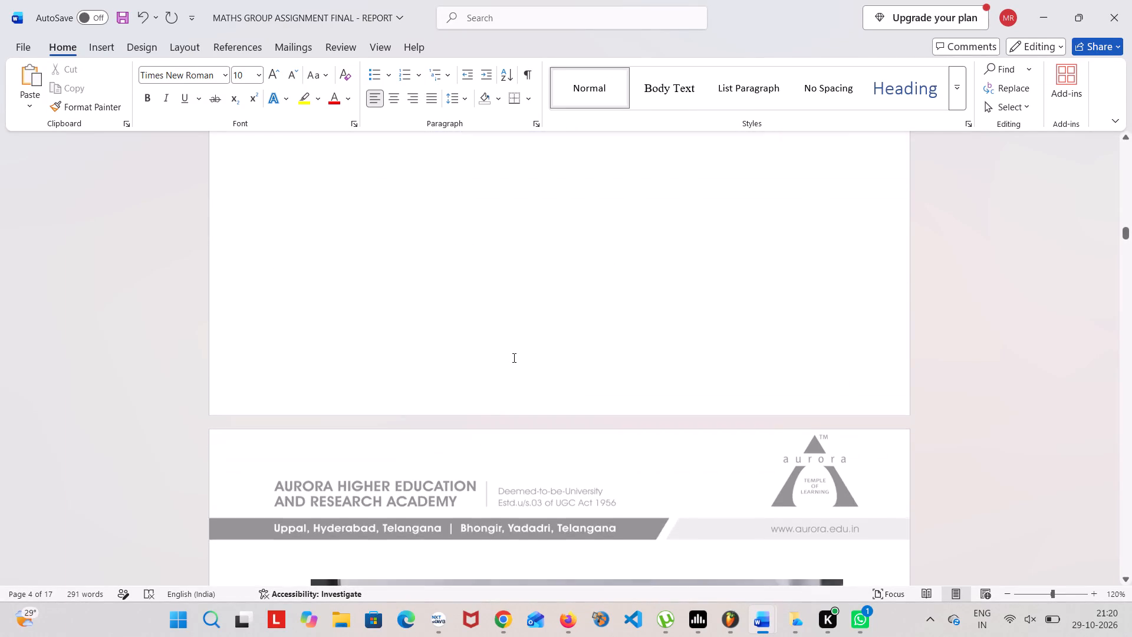
{"action": "scroll", "coordinate": [513, 357], "scroll_direction": "down", "scroll_amount": 2}
{"action": "scroll", "coordinate": [513, 357], "scroll_direction": "up", "scroll_amount": 5}
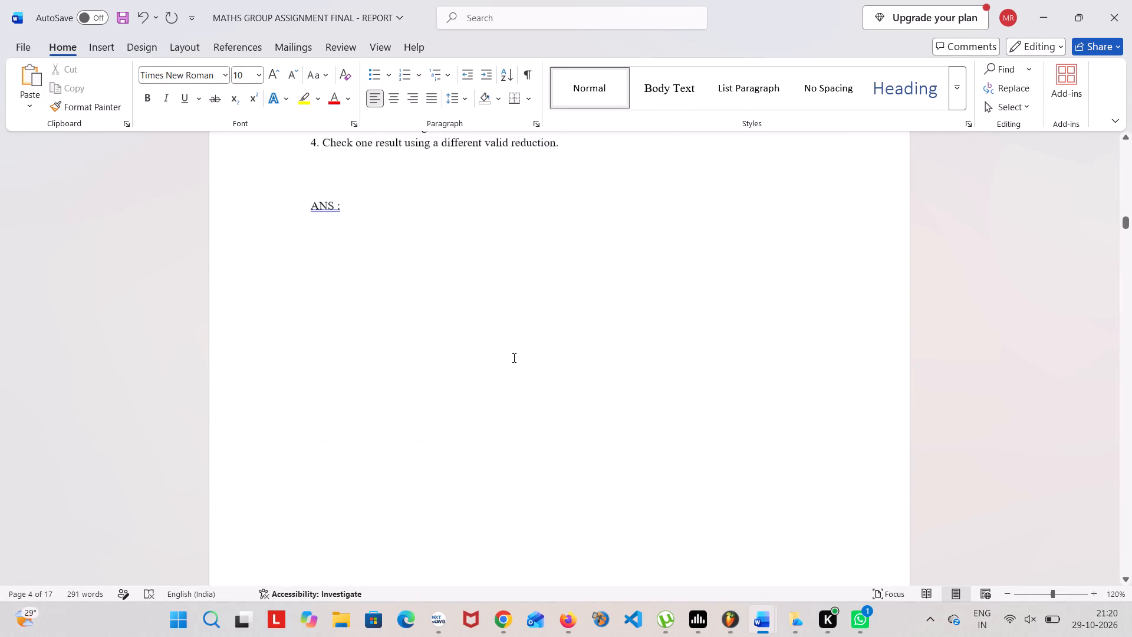
{"action": "scroll", "coordinate": [513, 357], "scroll_direction": "up", "scroll_amount": 1}
{"action": "scroll", "coordinate": [513, 357], "scroll_direction": "down", "scroll_amount": 4}
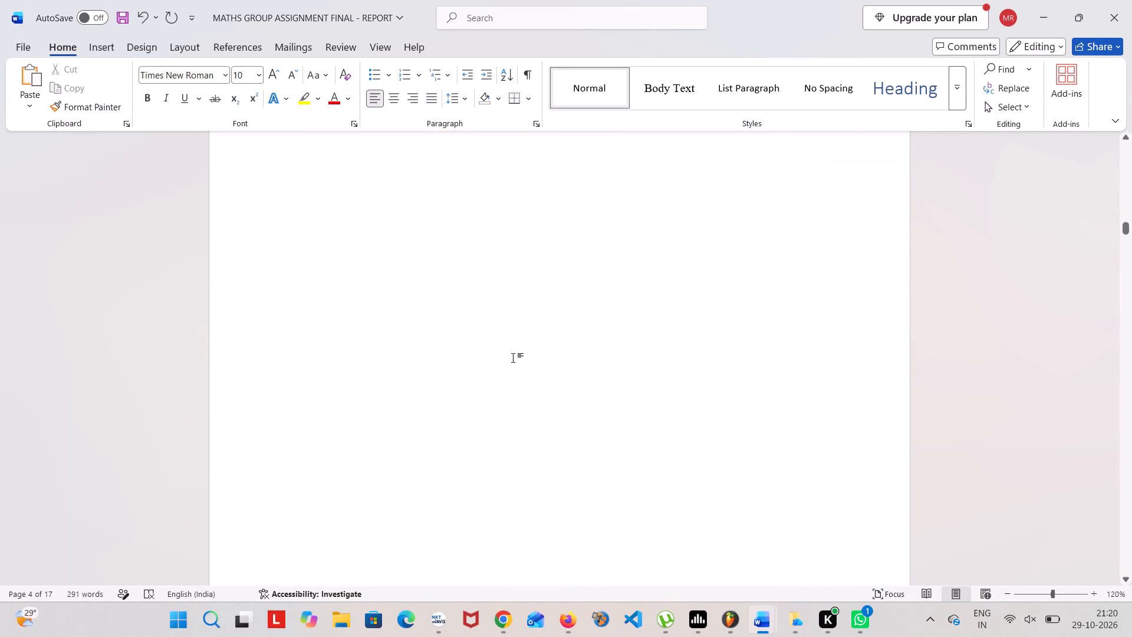
{"action": "scroll", "coordinate": [513, 357], "scroll_direction": "down", "scroll_amount": 9}
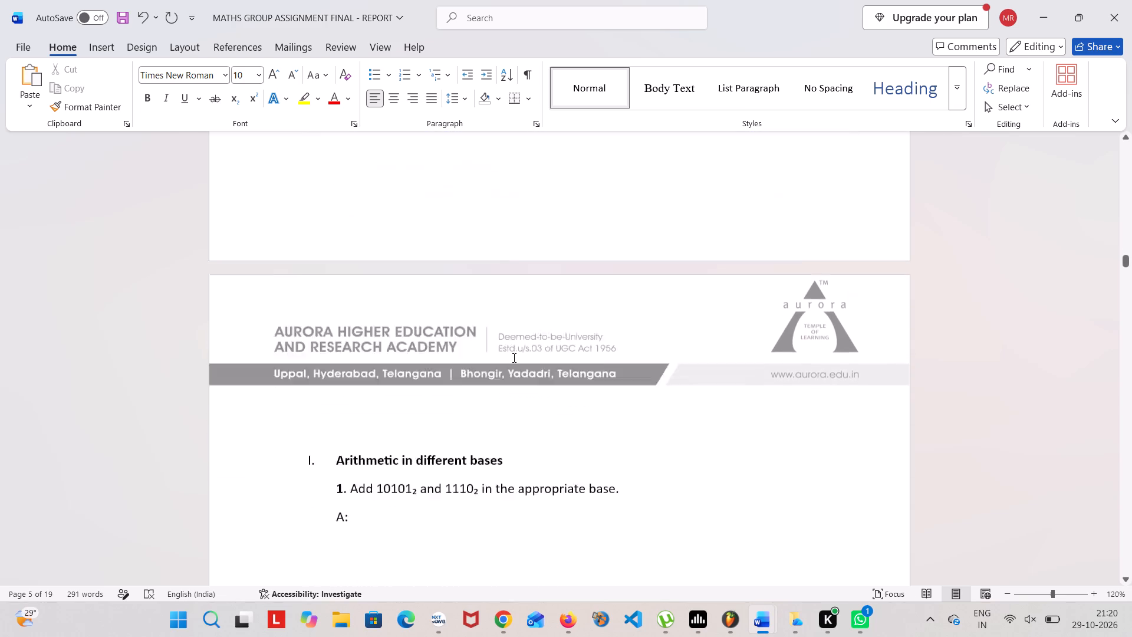
{"action": "scroll", "coordinate": [513, 357], "scroll_direction": "down", "scroll_amount": 2}
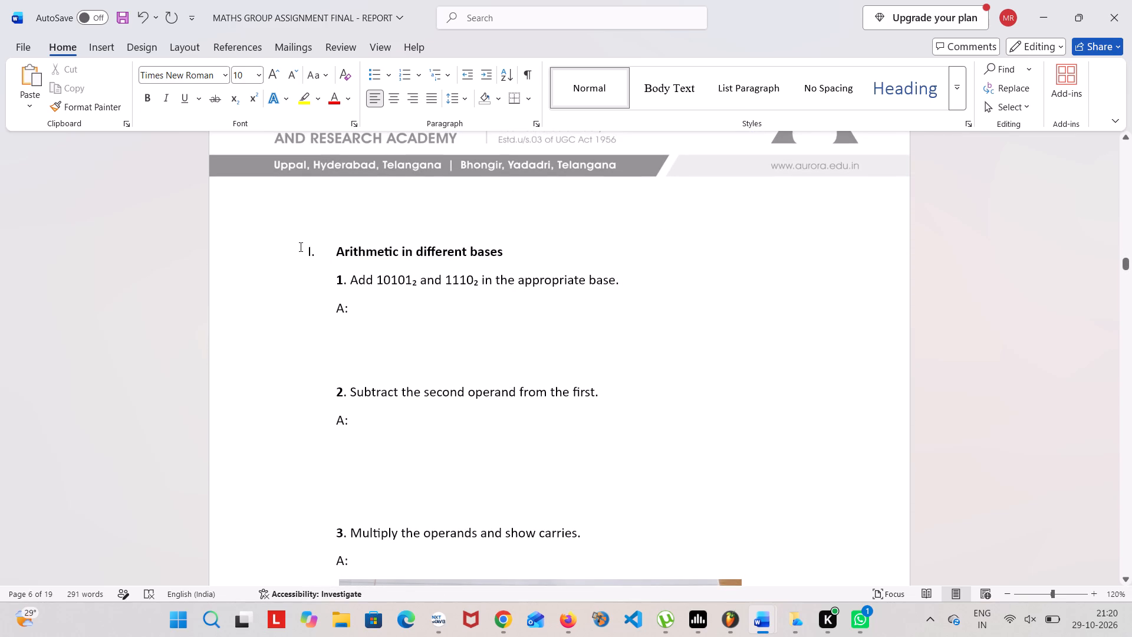
Delete the whole Arithmetic in different bases section, including its four questions and handwritten answer images, up to the Bitwise operators heading.
{"action": "left_click_drag", "start_coordinate": [299, 247], "coordinate": [459, 490]}
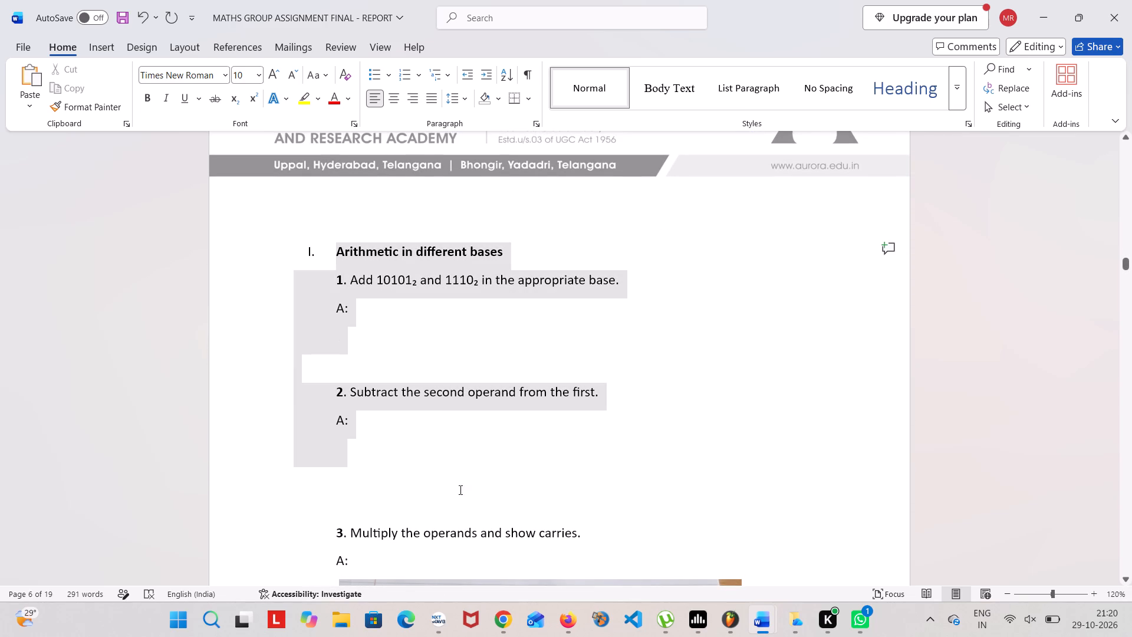
{"action": "left_click_drag", "start_coordinate": [459, 490], "coordinate": [459, 589]}
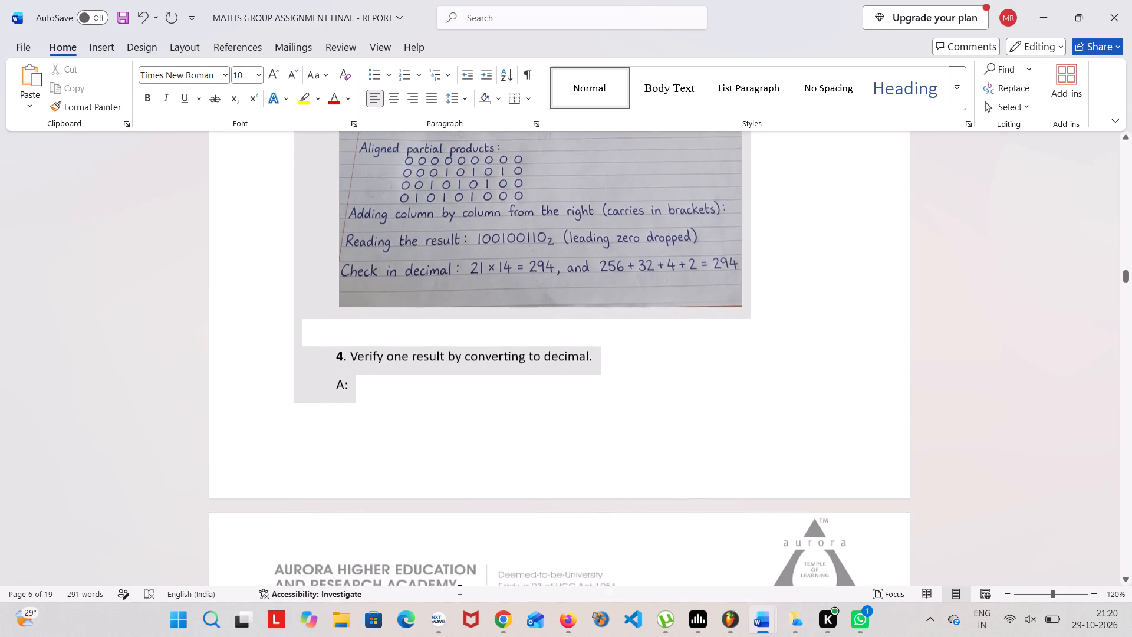
{"action": "left_click_drag", "start_coordinate": [459, 589], "coordinate": [495, 585]}
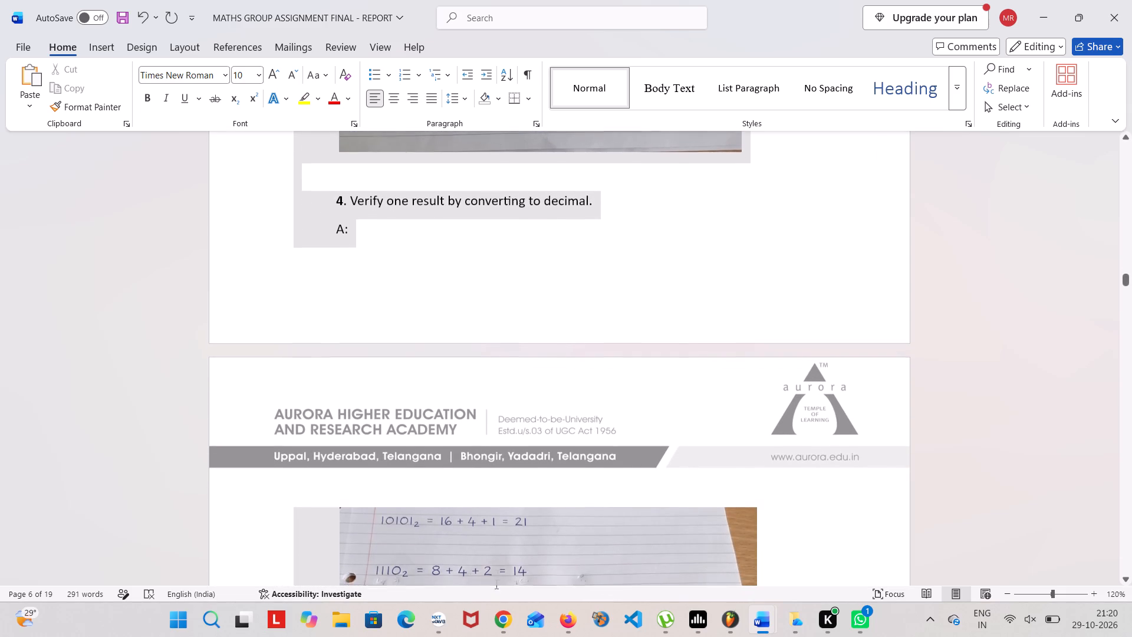
{"action": "left_click_drag", "start_coordinate": [495, 585], "coordinate": [404, 465]}
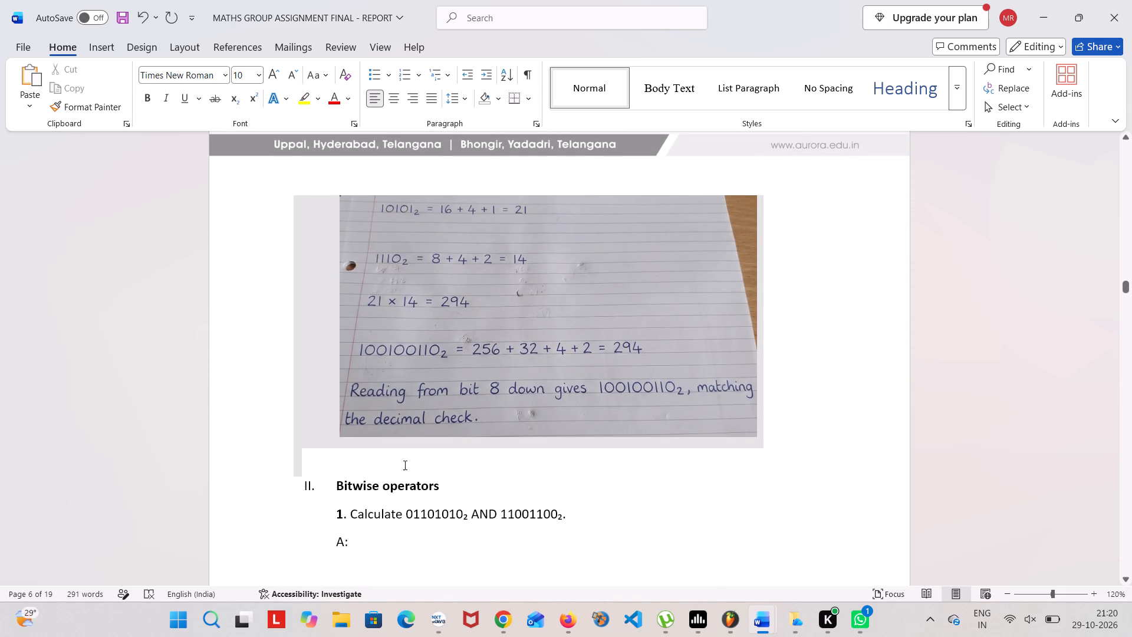
{"action": "left_click_drag", "start_coordinate": [404, 465], "coordinate": [367, 465]}
{"action": "key", "text": "BackSpace"}
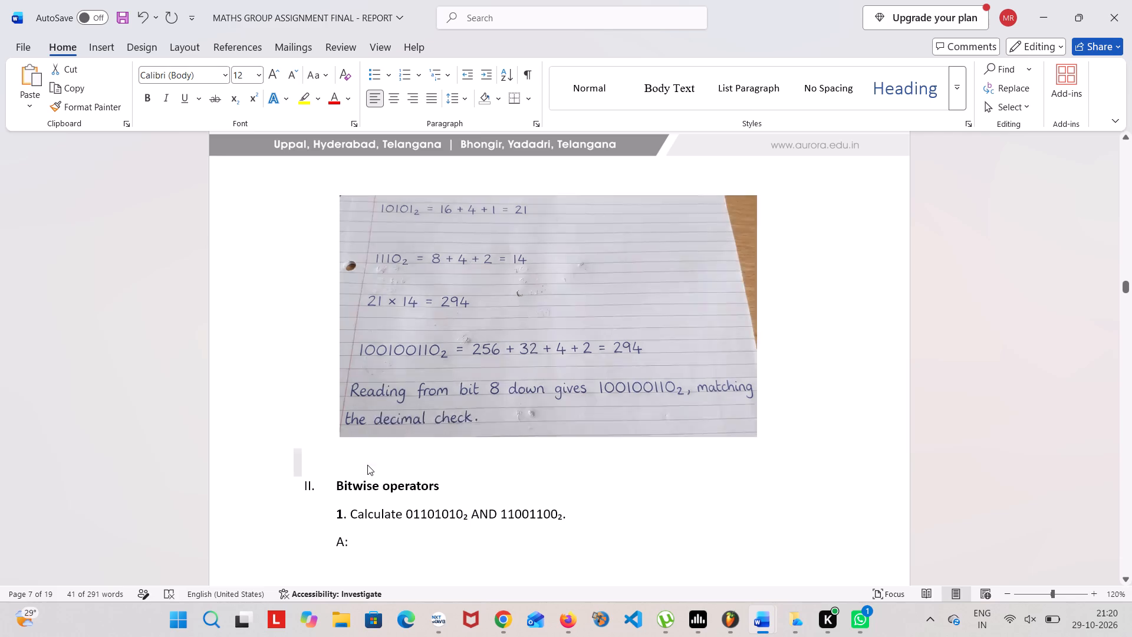
Copy the LG-13 Multiplicative inverse heading and its four questions from the Mathematics_CS201_Room_105 document into the report, above Bitwise operators.
{"action": "scroll", "coordinate": [495, 460], "scroll_direction": "up", "scroll_amount": 2}
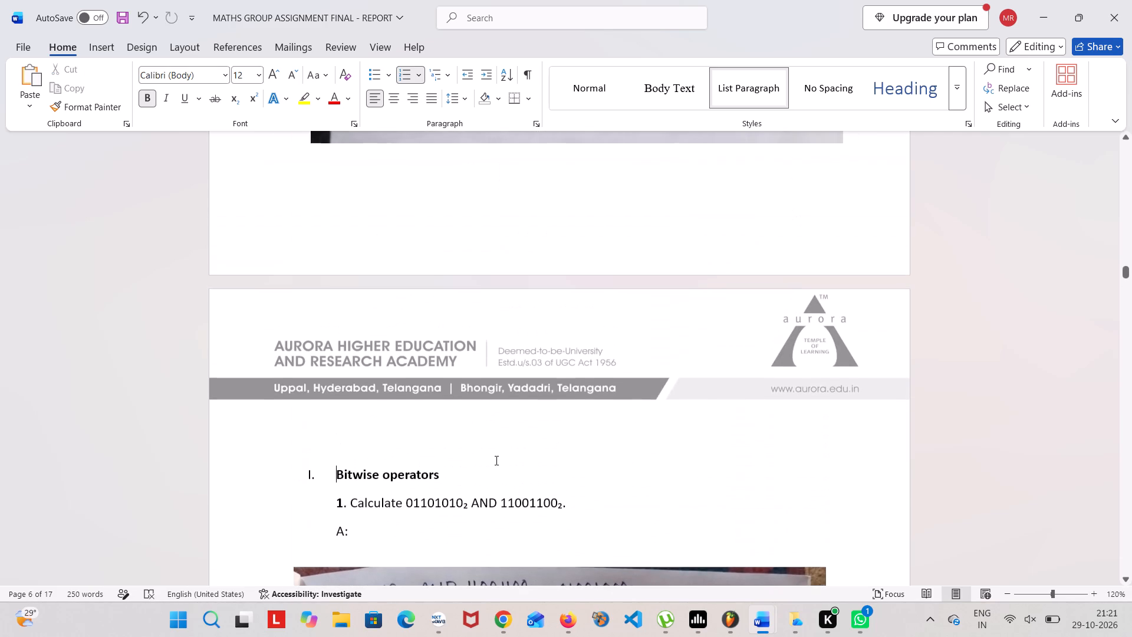
{"action": "scroll", "coordinate": [495, 460], "scroll_direction": "up", "scroll_amount": 2}
{"action": "scroll", "coordinate": [495, 460], "scroll_direction": "down", "scroll_amount": 1}
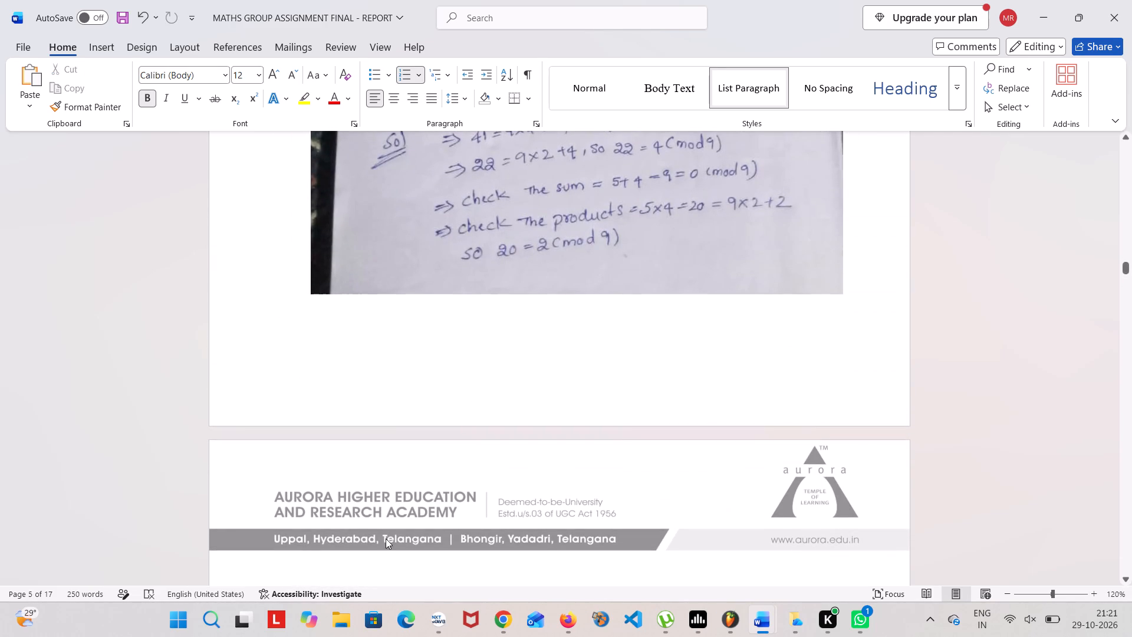
{"action": "scroll", "coordinate": [386, 539], "scroll_direction": "down", "scroll_amount": 2}
{"action": "left_click", "coordinate": [304, 507]}
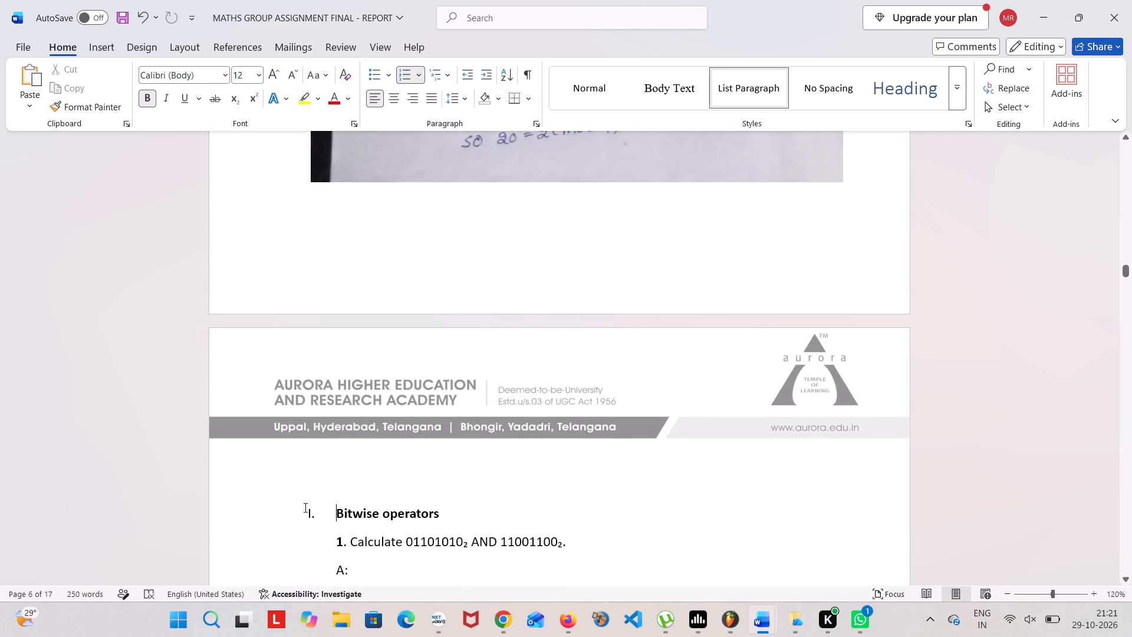
{"action": "left_click", "coordinate": [323, 497]}
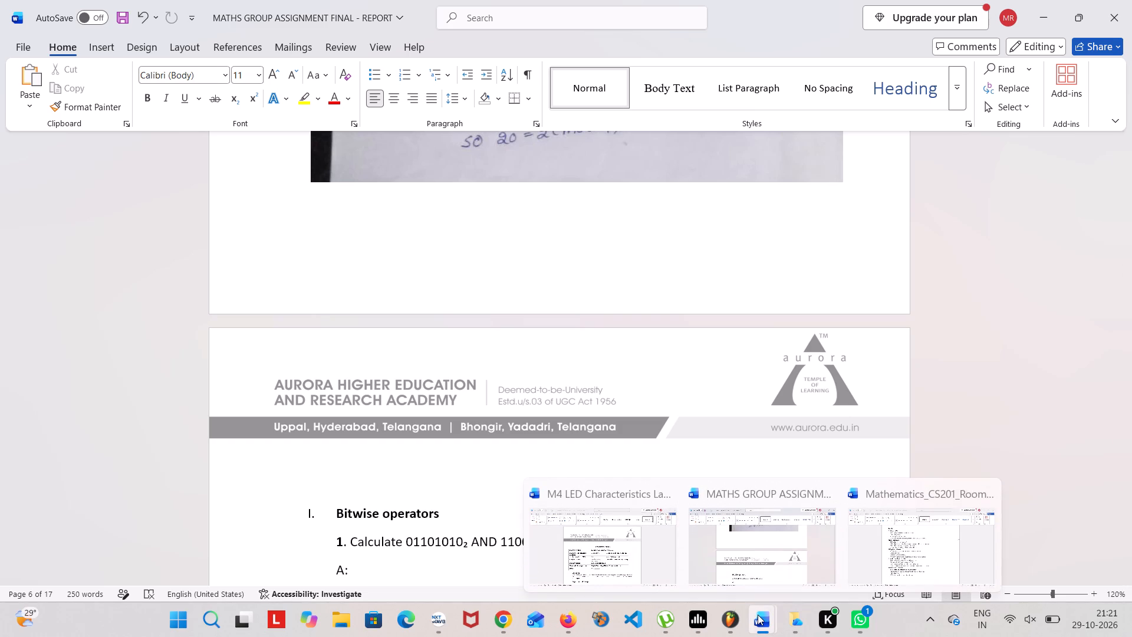
{"action": "left_click", "coordinate": [894, 540]}
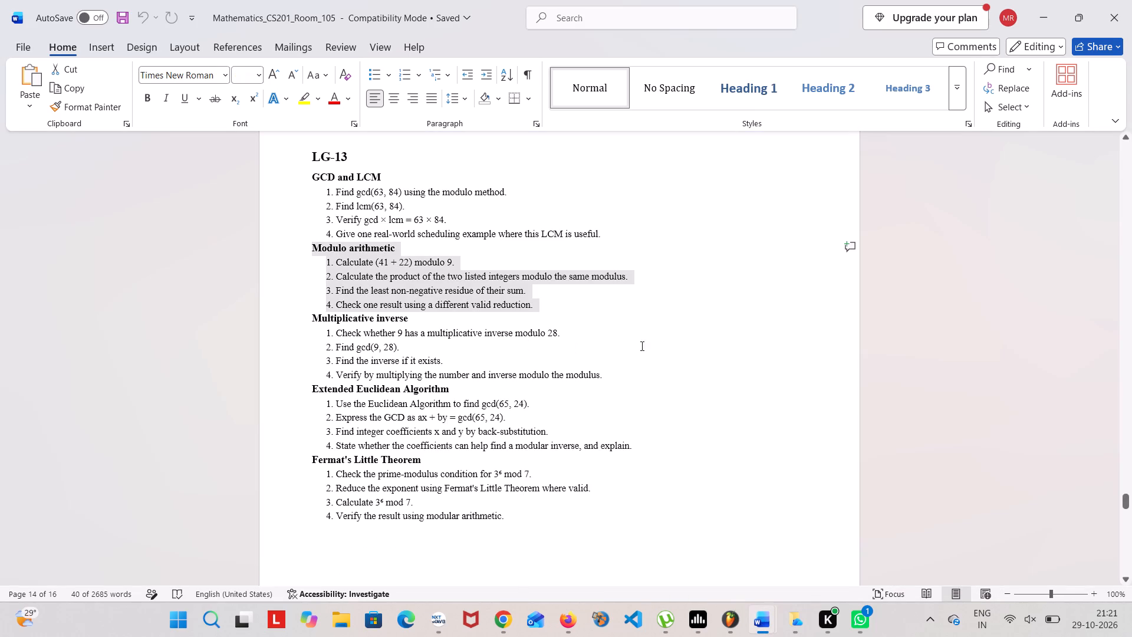
{"action": "left_click", "coordinate": [666, 346]}
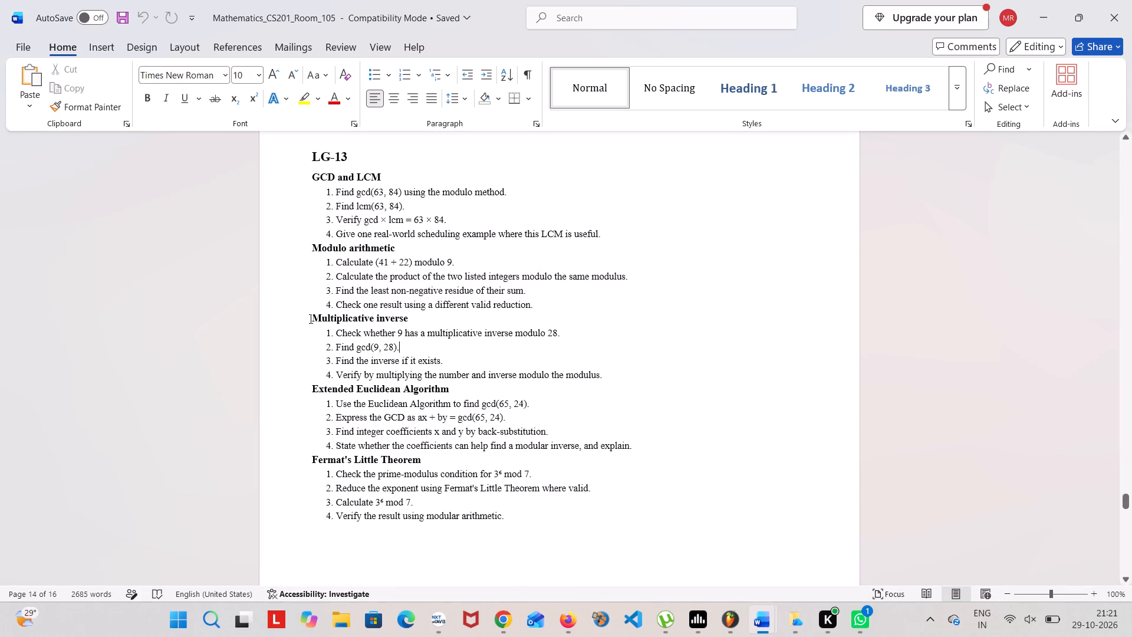
{"action": "left_click_drag", "start_coordinate": [310, 317], "coordinate": [458, 358]}
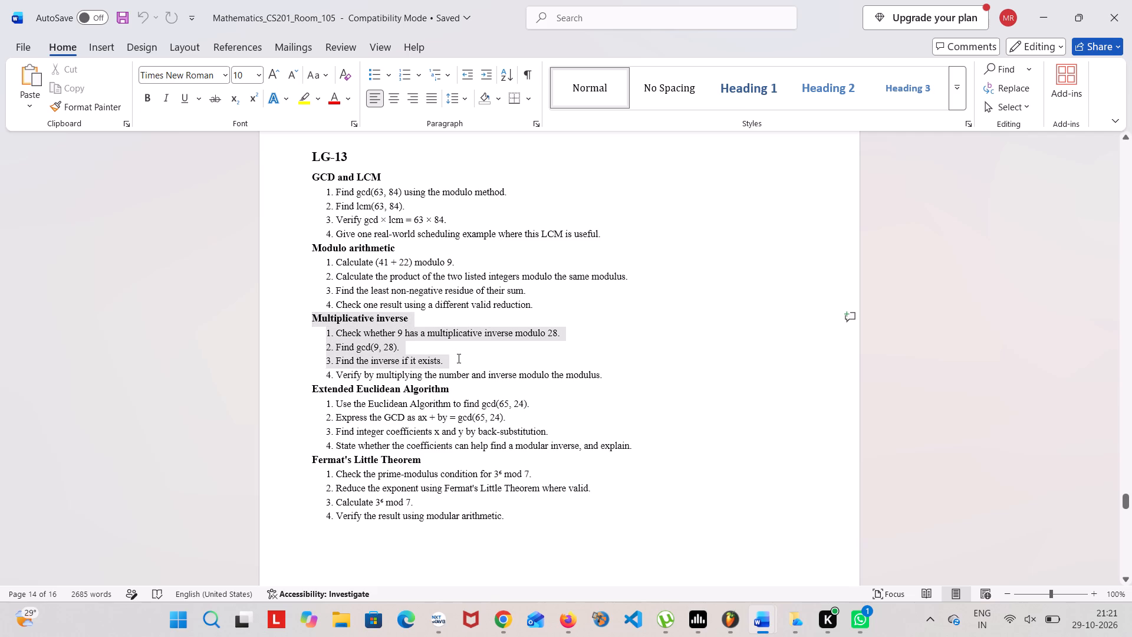
{"action": "left_click_drag", "start_coordinate": [458, 358], "coordinate": [604, 379]}
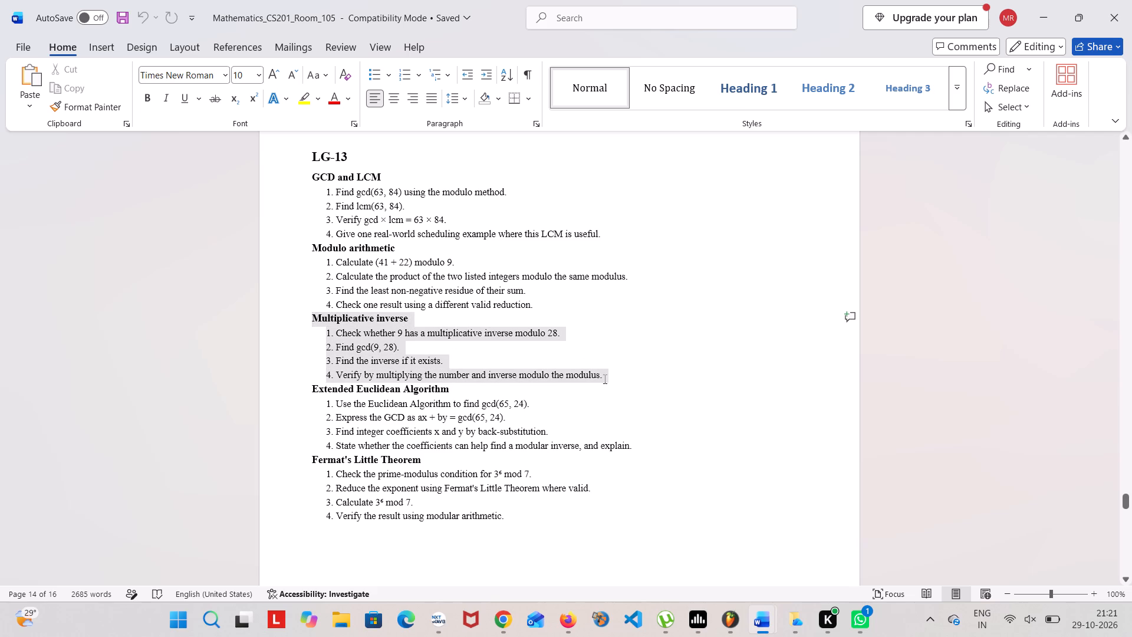
{"action": "left_click_drag", "start_coordinate": [604, 379], "coordinate": [604, 379]}
{"action": "key", "text": "ctrl+c"}
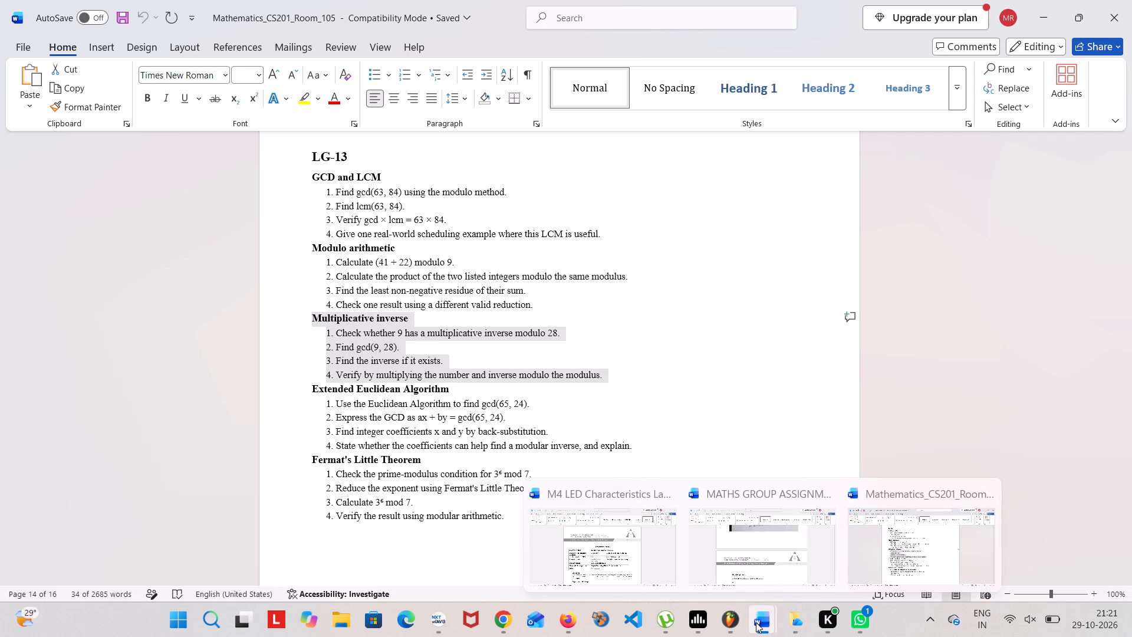
{"action": "left_click", "coordinate": [778, 561]}
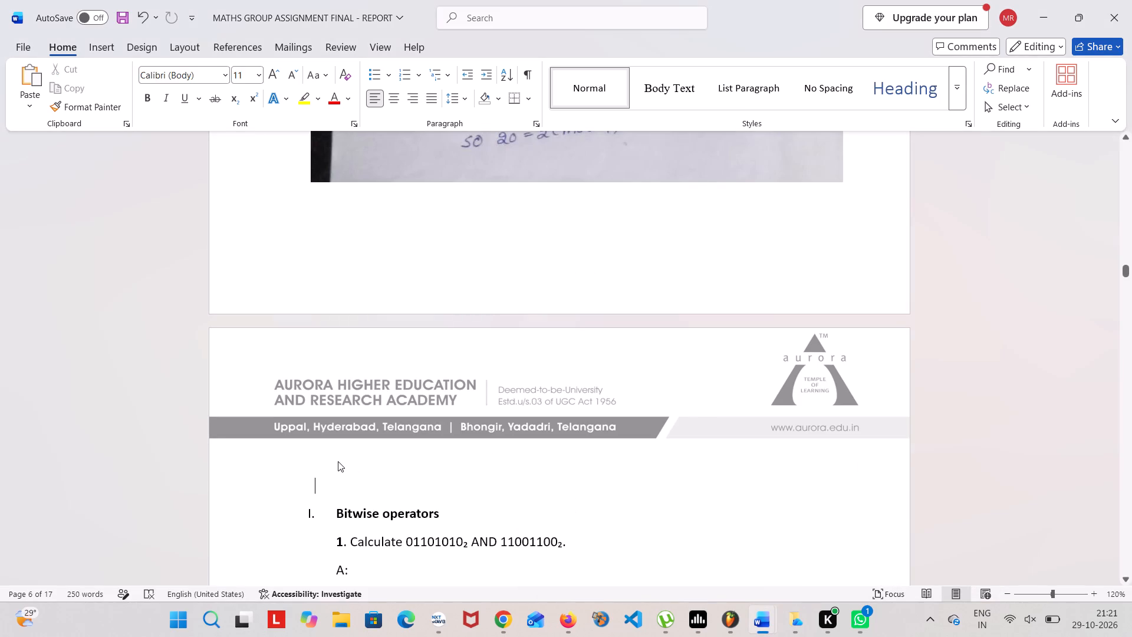
{"action": "key", "text": "ctrl+v"}
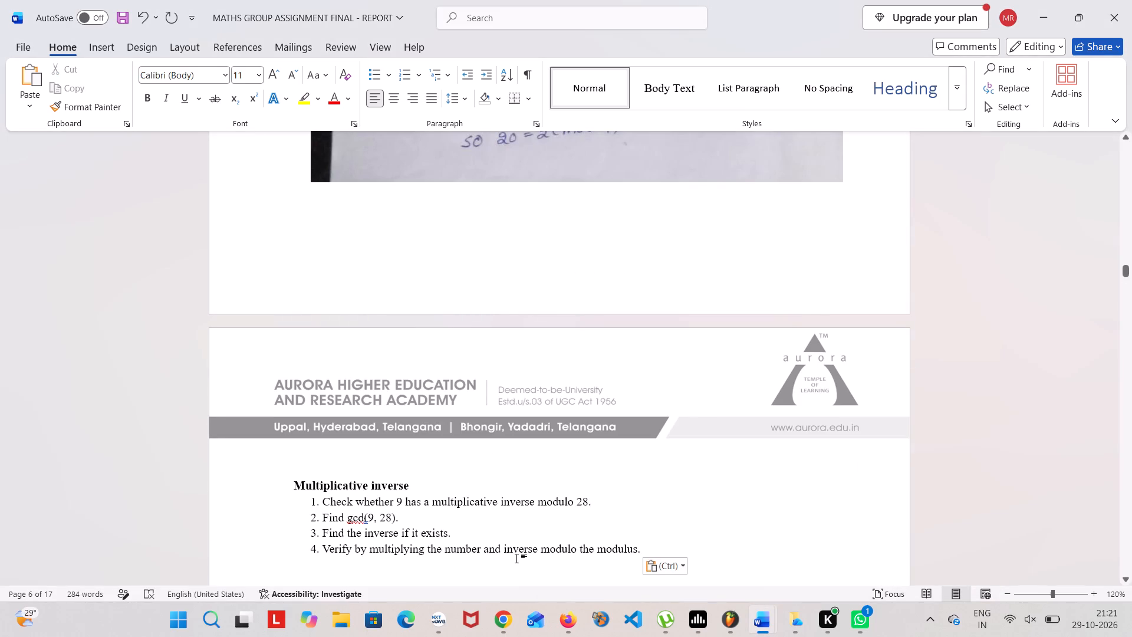
Add two blank lines between the pasted Multiplicative inverse questions and the Bitwise operators heading.
{"action": "scroll", "coordinate": [516, 558], "scroll_direction": "down", "scroll_amount": 1}
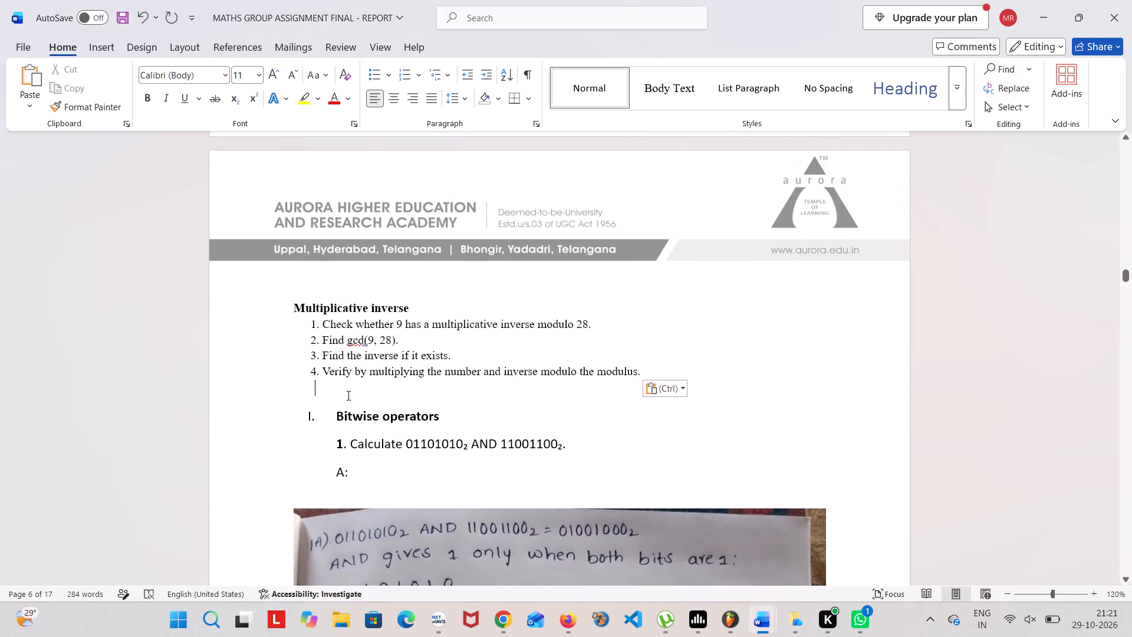
{"action": "key", "text": "Return"}
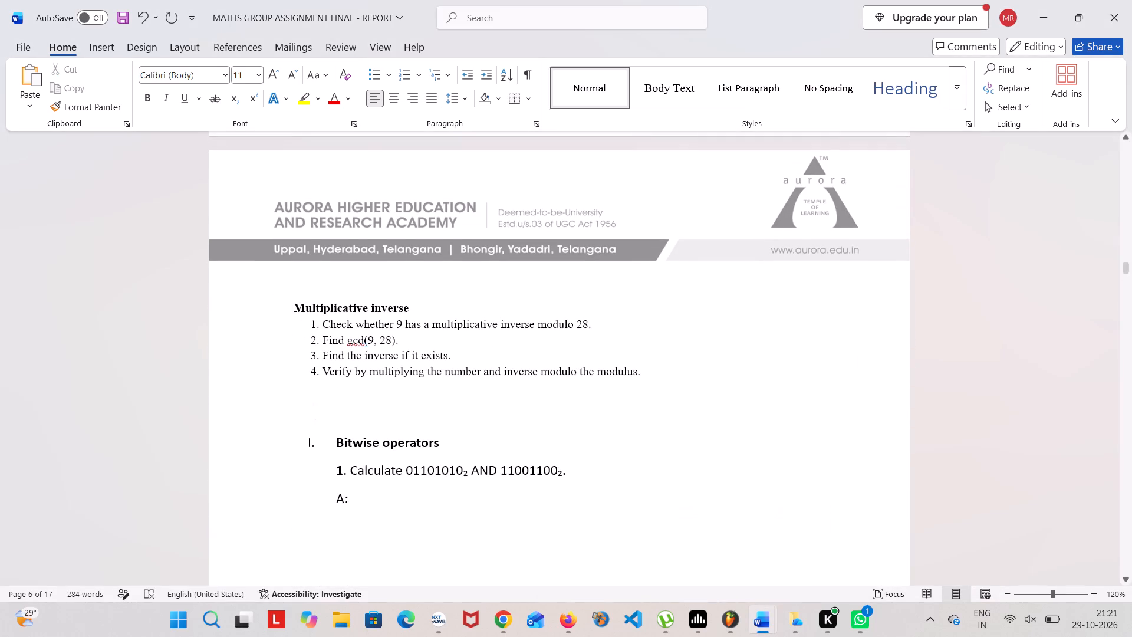
{"action": "key", "text": "Return"}
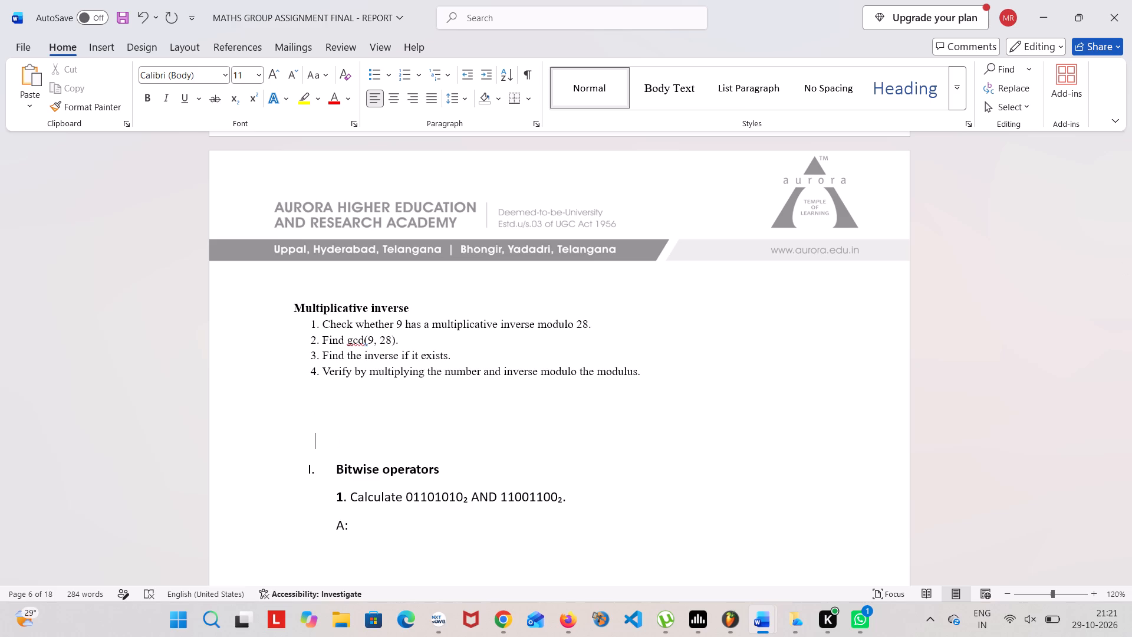
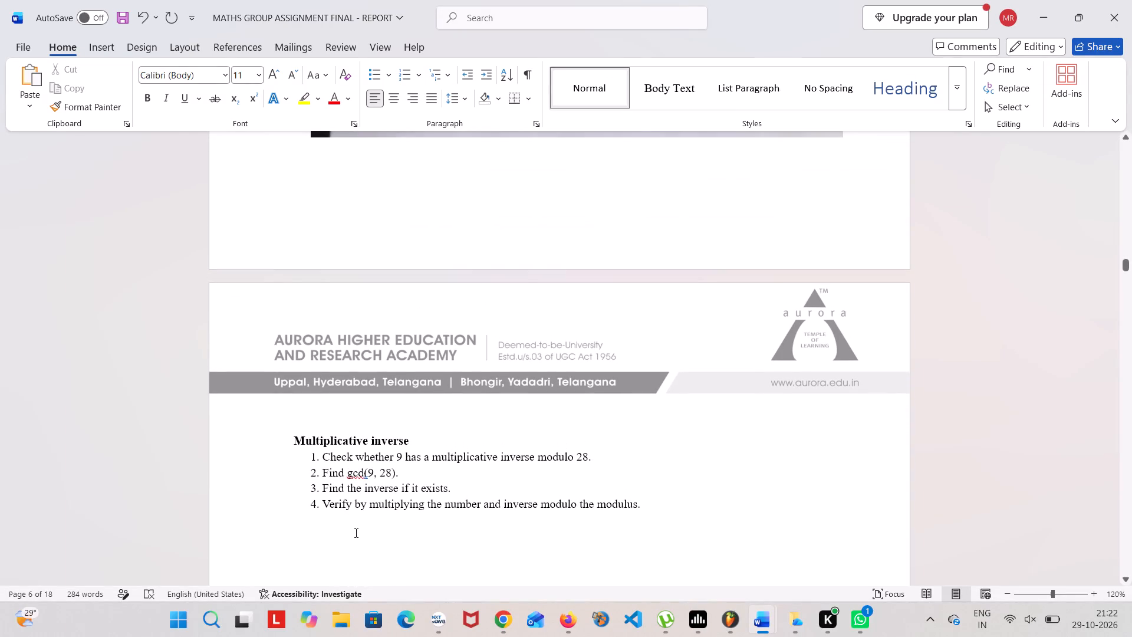
Prefix the Multiplicative inverse heading with the numeral "III ." and insert a blank line between it and its first question.
{"action": "scroll", "coordinate": [355, 531], "scroll_direction": "up", "scroll_amount": 10}
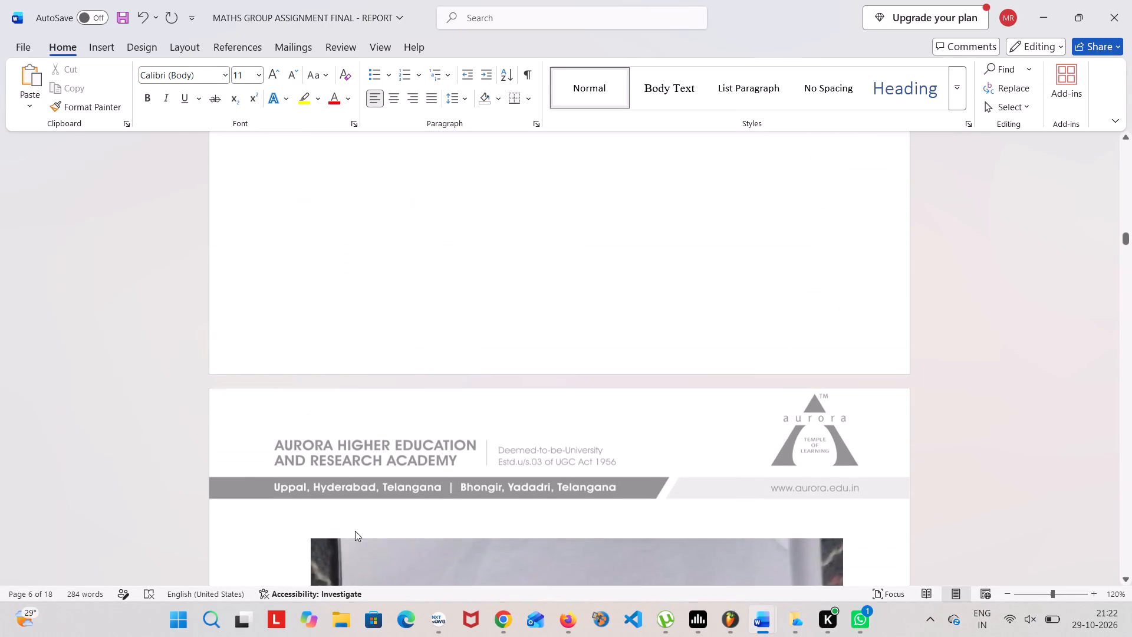
{"action": "scroll", "coordinate": [355, 531], "scroll_direction": "up", "scroll_amount": 3}
{"action": "scroll", "coordinate": [355, 531], "scroll_direction": "down", "scroll_amount": 2}
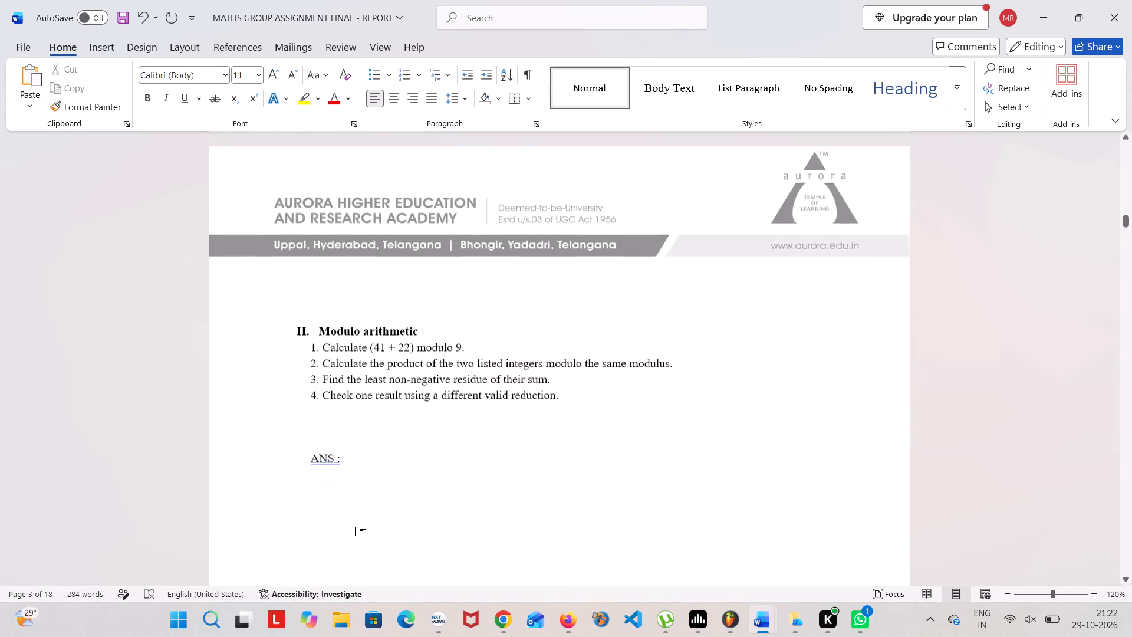
{"action": "scroll", "coordinate": [355, 531], "scroll_direction": "down", "scroll_amount": 6}
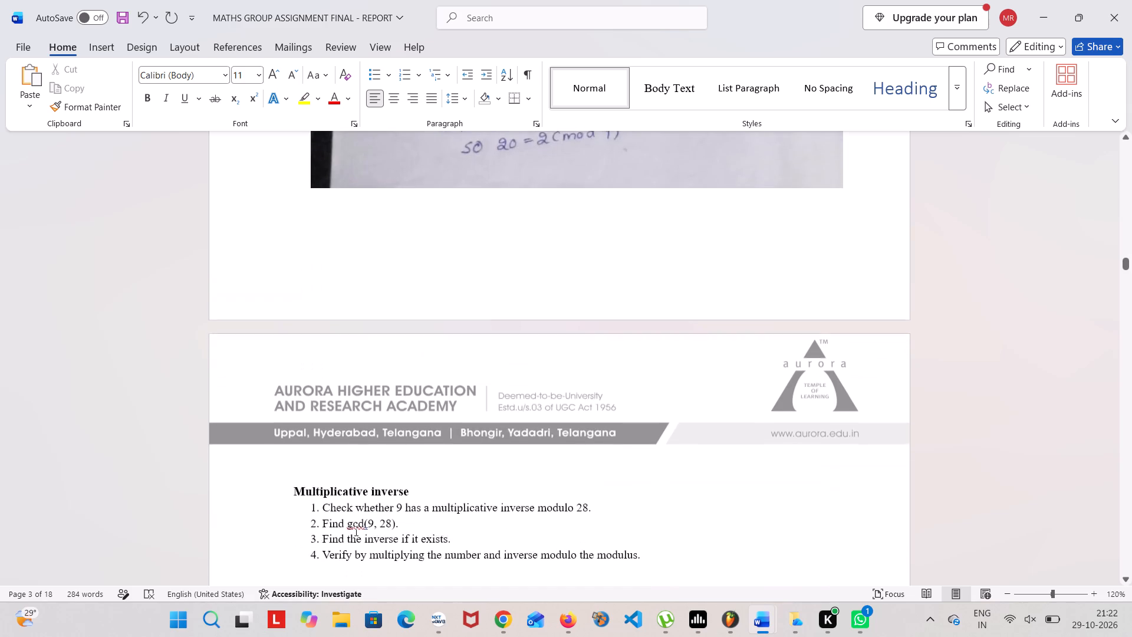
{"action": "scroll", "coordinate": [355, 531], "scroll_direction": "down", "scroll_amount": 1}
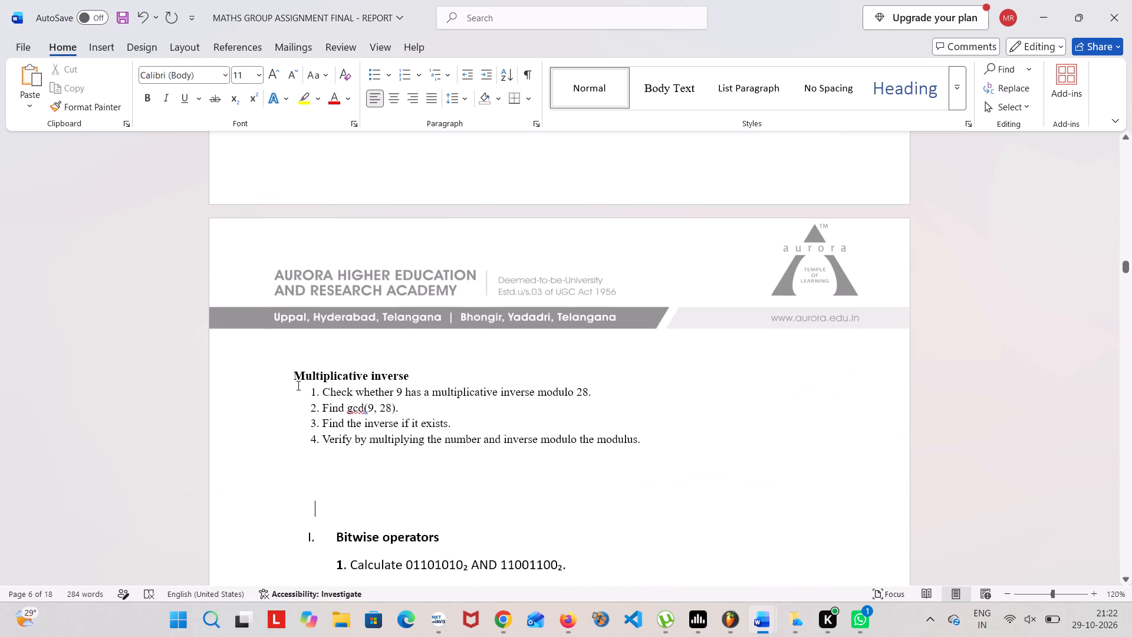
{"action": "left_click", "coordinate": [292, 377]}
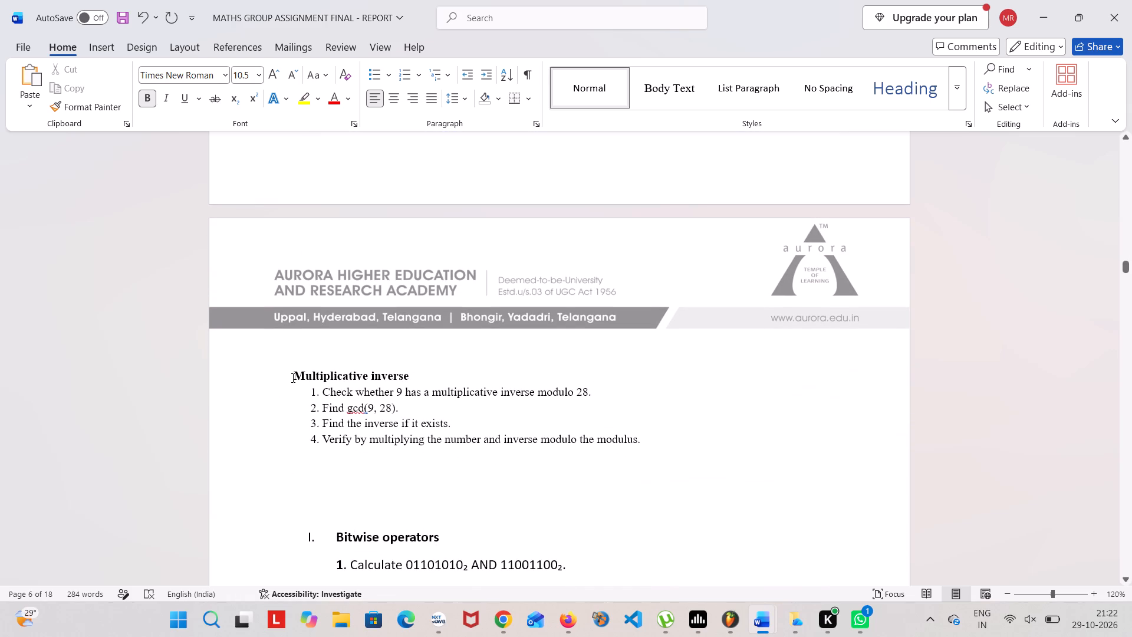
{"action": "type", "text": "111"}
{"action": "key", "text": "BackSpace"}
{"action": "key", "text": "BackSpace"}
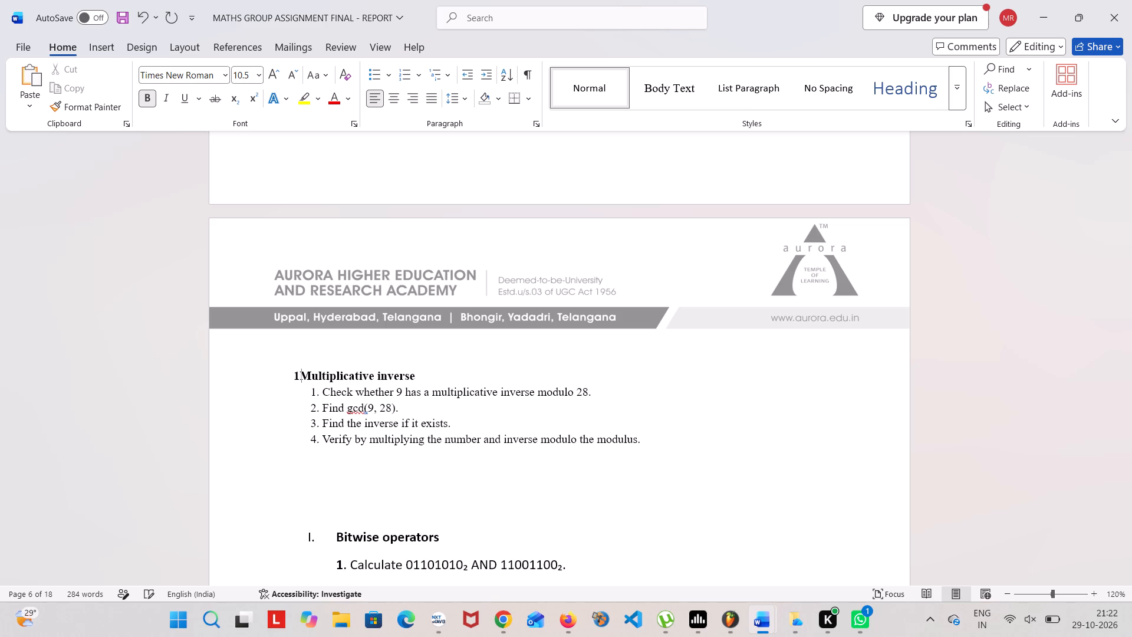
{"action": "key", "text": "BackSpace"}
{"action": "type", "text": "III"}
{"action": "key", "text": "space"}
{"action": "type", "text": "."}
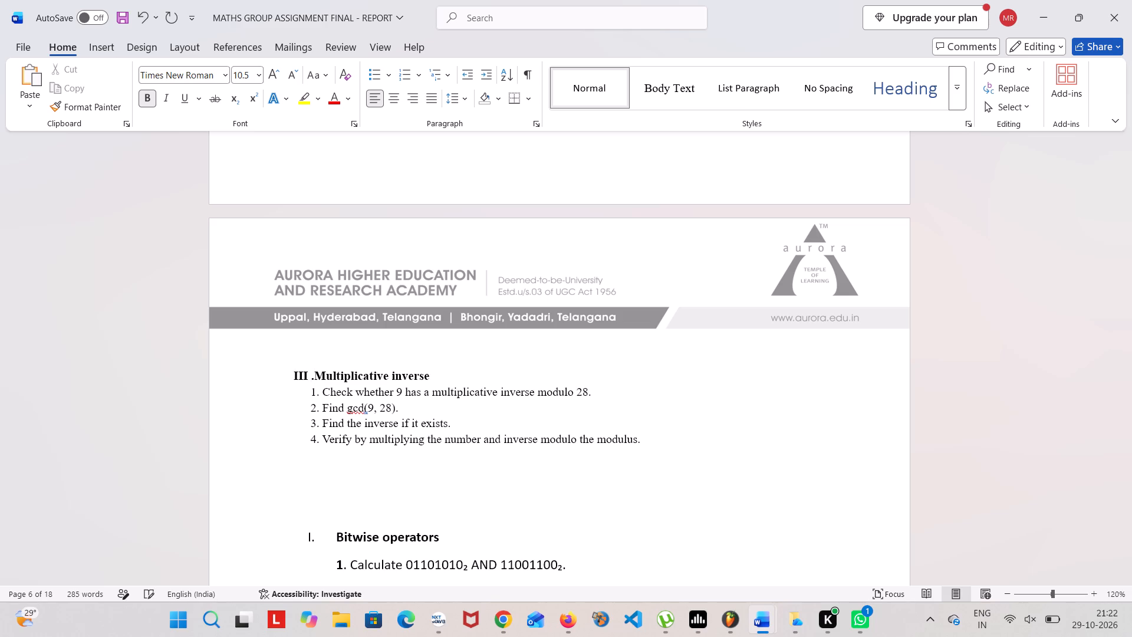
{"action": "key", "text": "space"}
{"action": "key", "text": "space"}
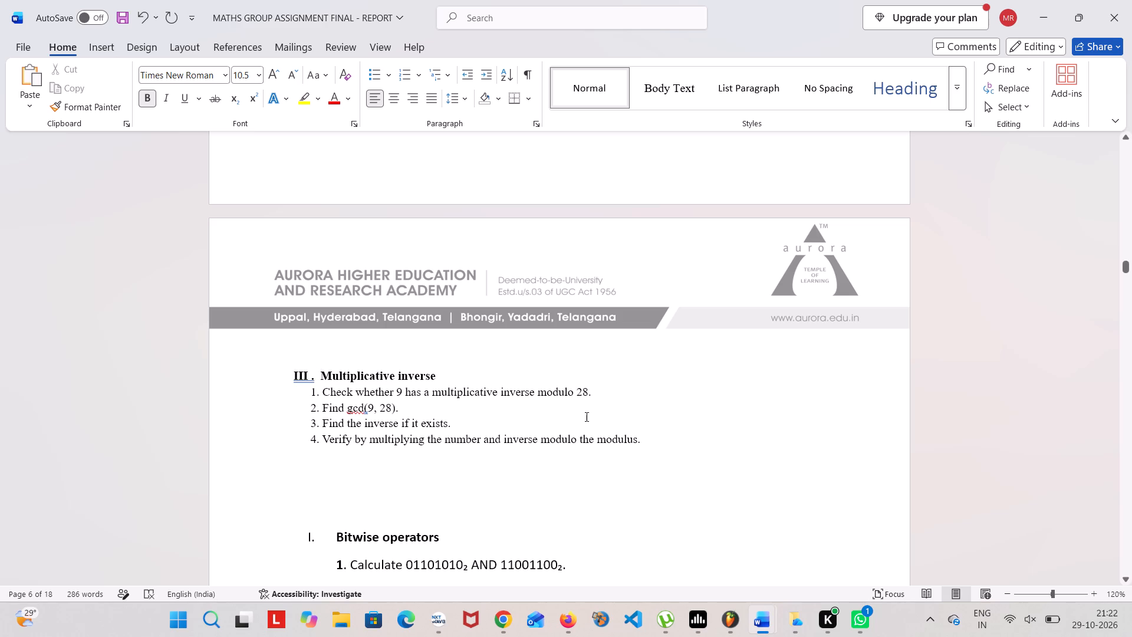
{"action": "left_click", "coordinate": [455, 376]}
{"action": "key", "text": "Return"}
Add an "ANS :" label below the fourth Multiplicative inverse question, separated by a blank line.
{"action": "scroll", "coordinate": [478, 527], "scroll_direction": "down", "scroll_amount": 1}
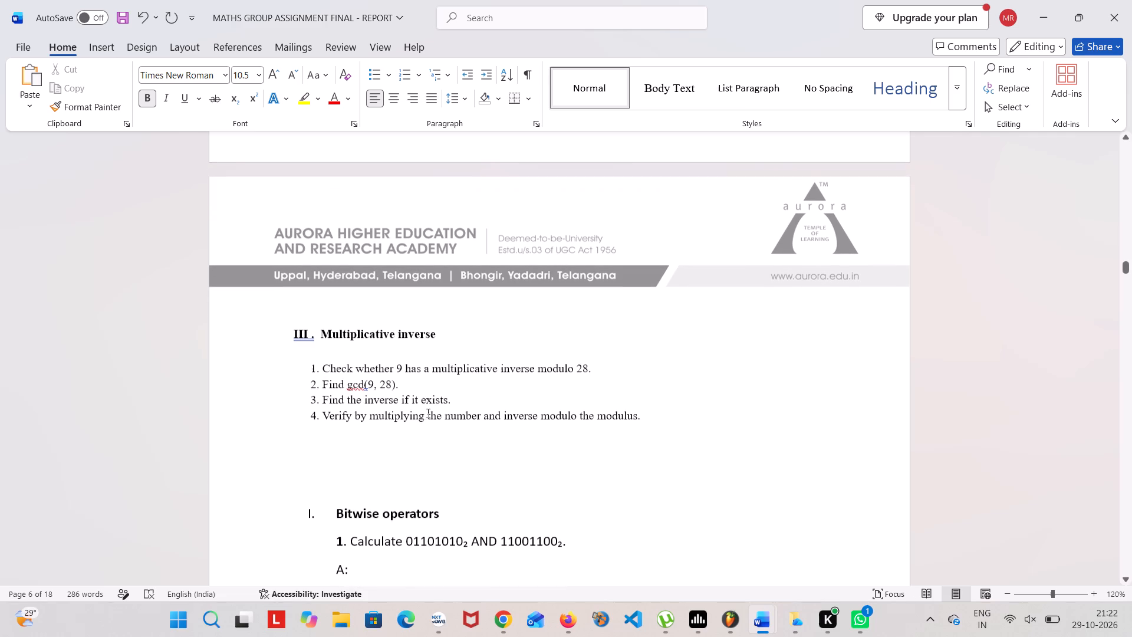
{"action": "left_click", "coordinate": [656, 415]}
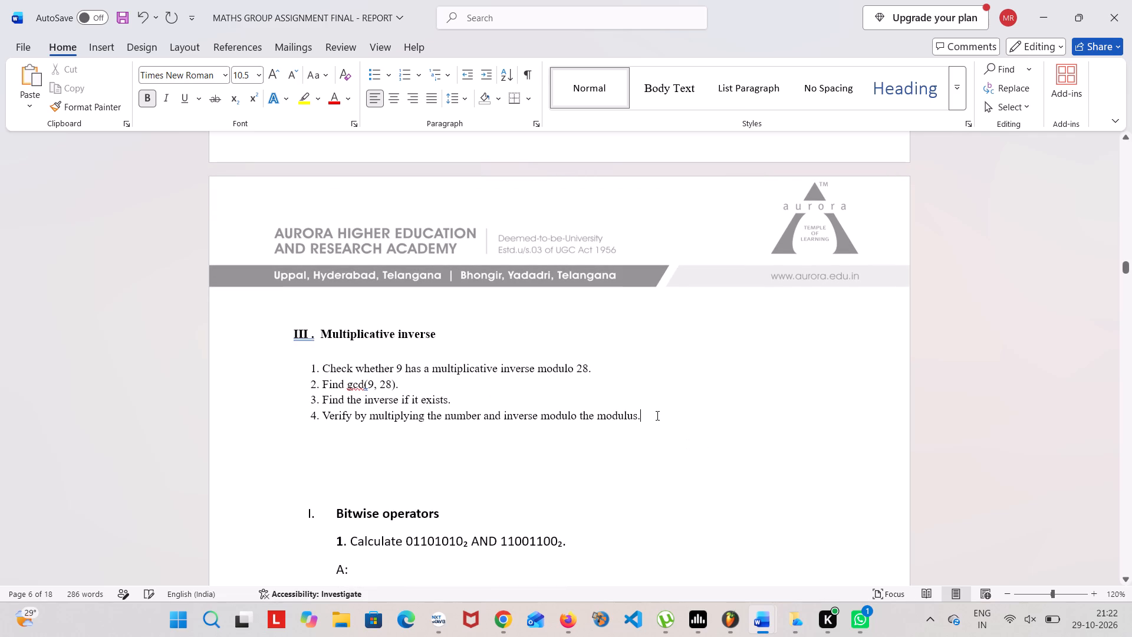
{"action": "key", "text": "Return"}
{"action": "key", "text": "Return"}
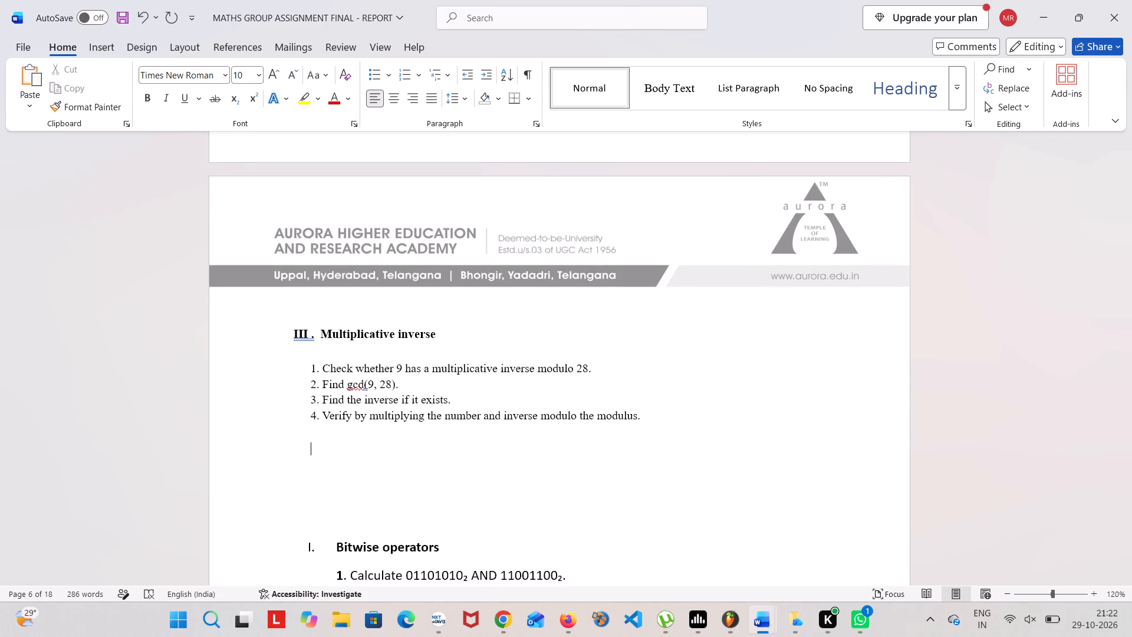
{"action": "type", "text": "ANS"}
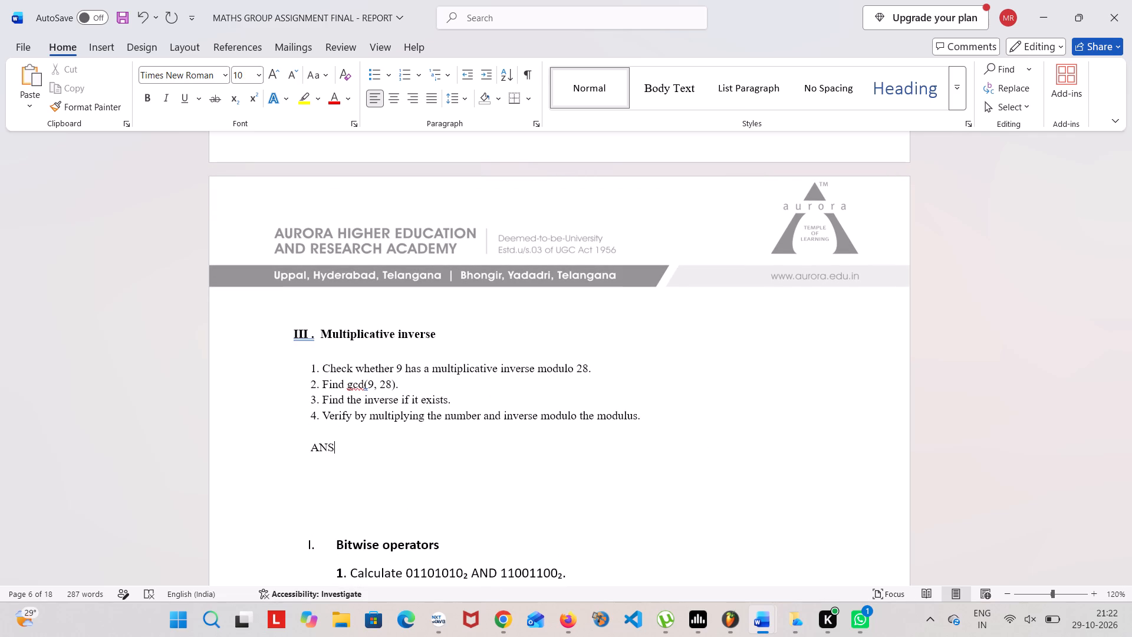
{"action": "key", "text": "space"}
{"action": "key", "text": "shift+colon"}
Paste the copied handwritten multiplicative inverse answer image two lines below the "ANS :" label.
{"action": "key", "text": "Return"}
{"action": "key", "text": "Return"}
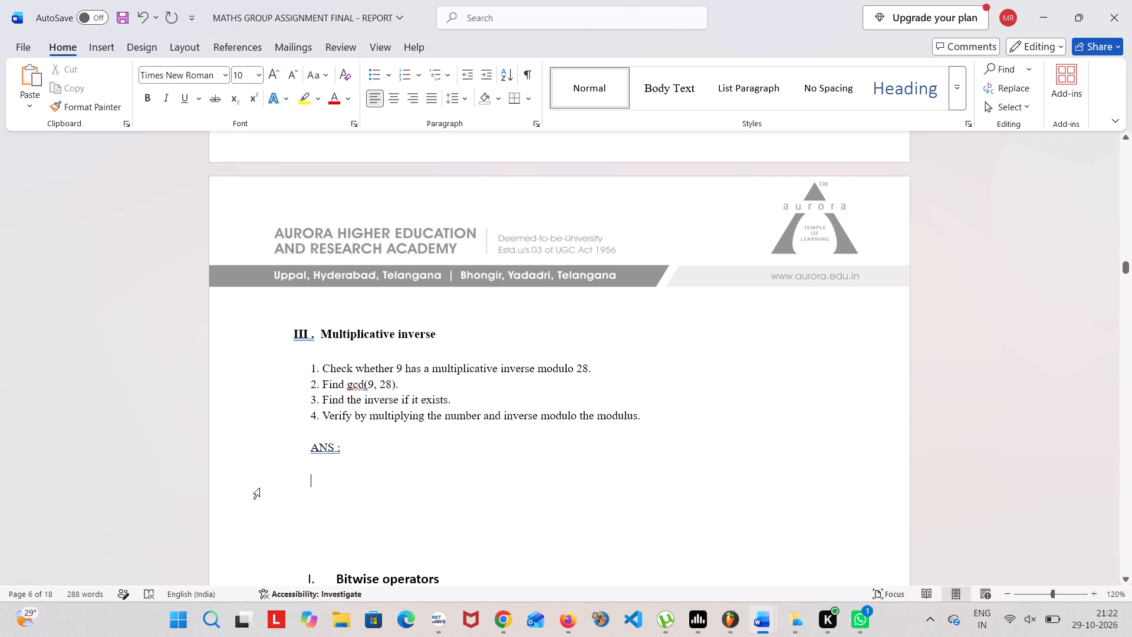
{"action": "key", "text": "ctrl+v"}
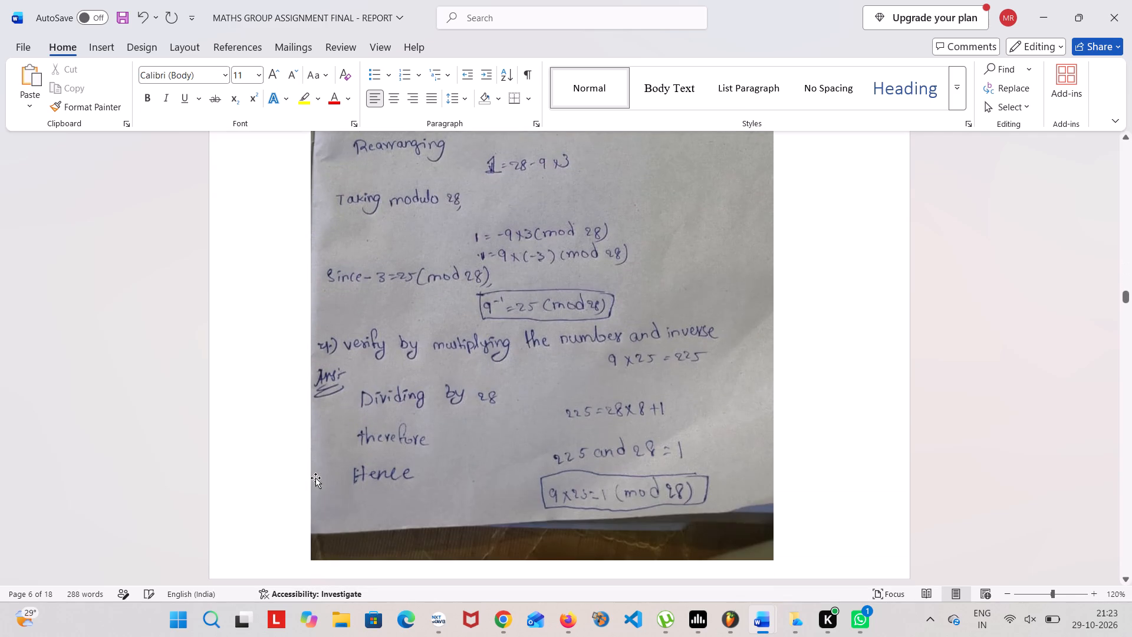
{"action": "scroll", "coordinate": [570, 331], "scroll_direction": "up", "scroll_amount": 4}
{"action": "scroll", "coordinate": [570, 331], "scroll_direction": "down", "scroll_amount": 2}
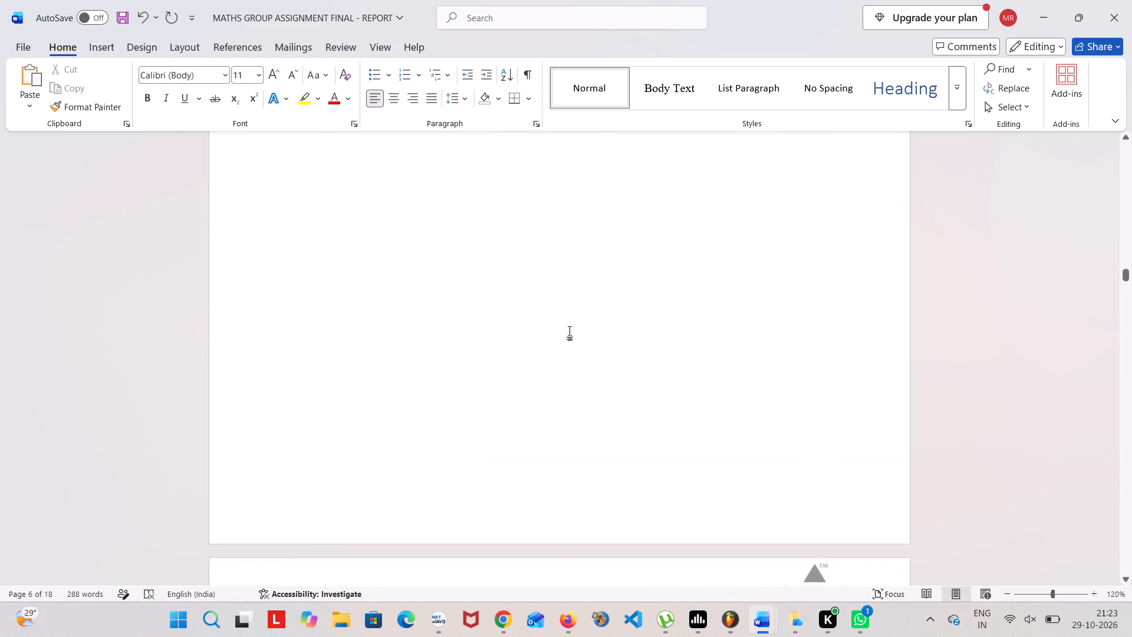
{"action": "scroll", "coordinate": [570, 331], "scroll_direction": "up", "scroll_amount": 3}
{"action": "scroll", "coordinate": [570, 331], "scroll_direction": "down", "scroll_amount": 2}
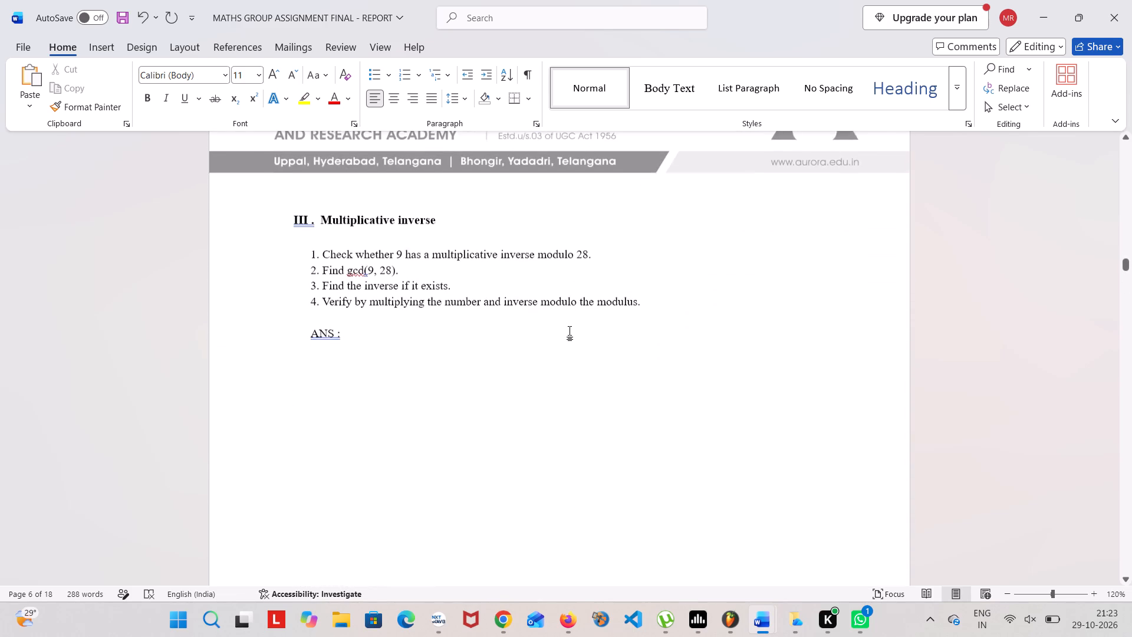
Delete the Bitwise operators section with its answer images, through the Shift operations and optimization heading and its left-shift question.
{"action": "scroll", "coordinate": [570, 331], "scroll_direction": "down", "scroll_amount": 7}
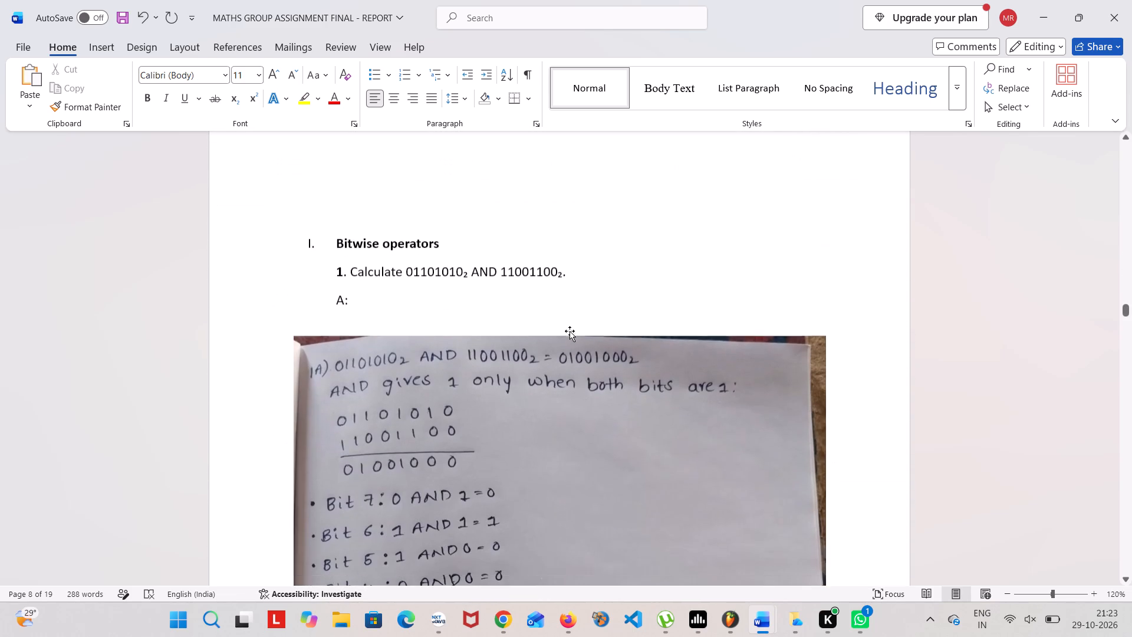
{"action": "left_click_drag", "start_coordinate": [309, 233], "coordinate": [355, 229]}
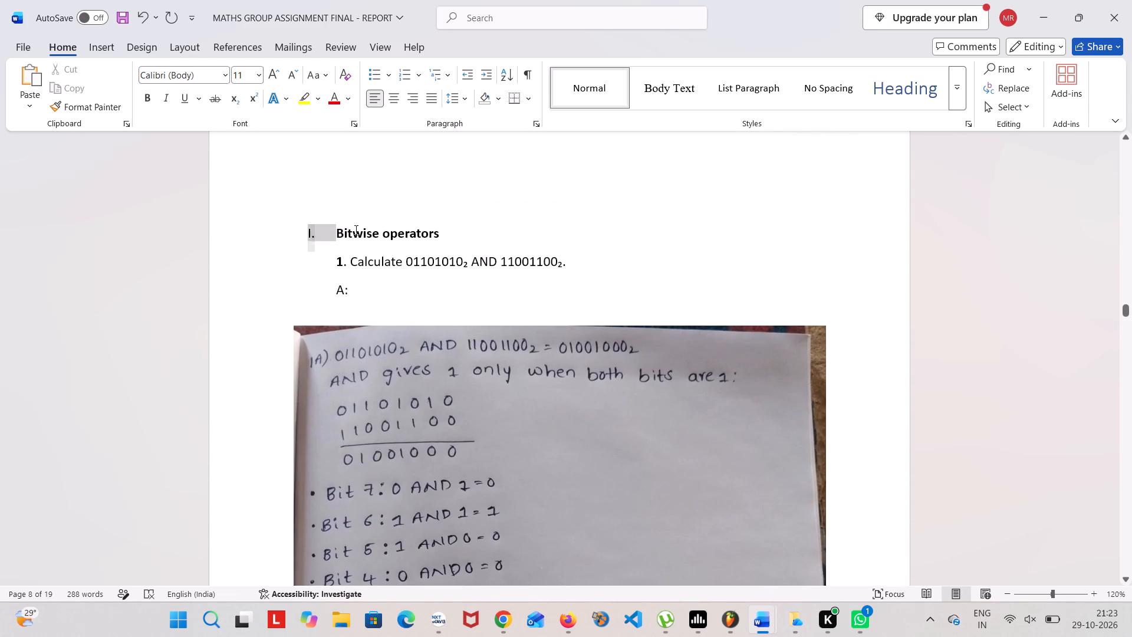
{"action": "left_click_drag", "start_coordinate": [355, 229], "coordinate": [486, 476]}
{"action": "left_click_drag", "start_coordinate": [486, 476], "coordinate": [551, 267]}
{"action": "scroll", "coordinate": [553, 451], "scroll_direction": "down", "scroll_amount": 3}
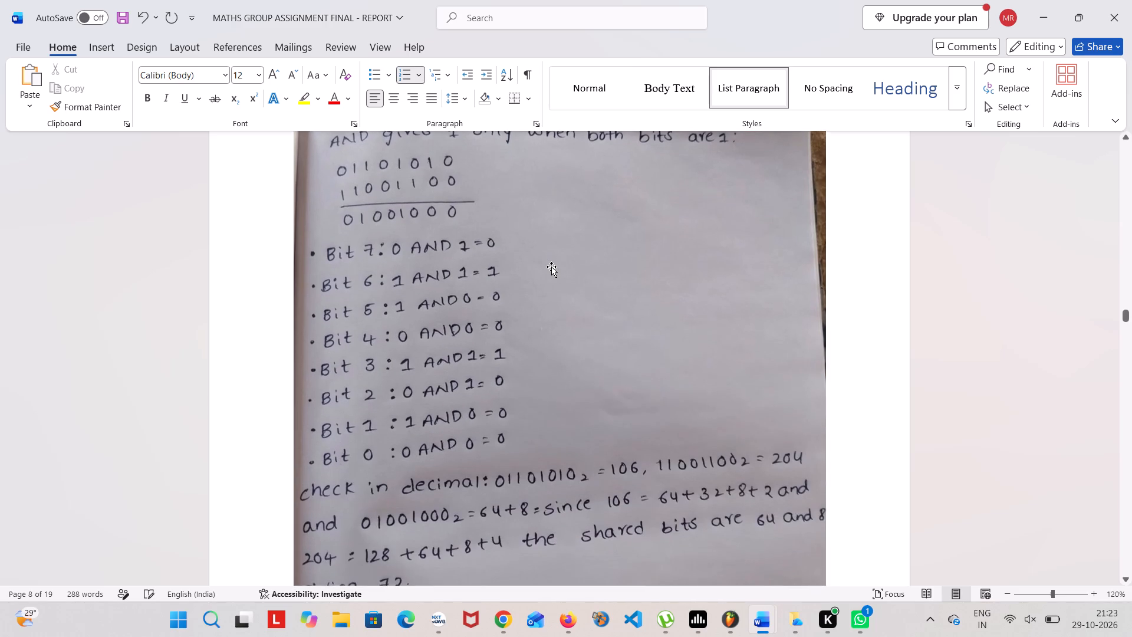
{"action": "scroll", "coordinate": [551, 267], "scroll_direction": "up", "scroll_amount": 2}
{"action": "left_click_drag", "start_coordinate": [332, 390], "coordinate": [375, 390]}
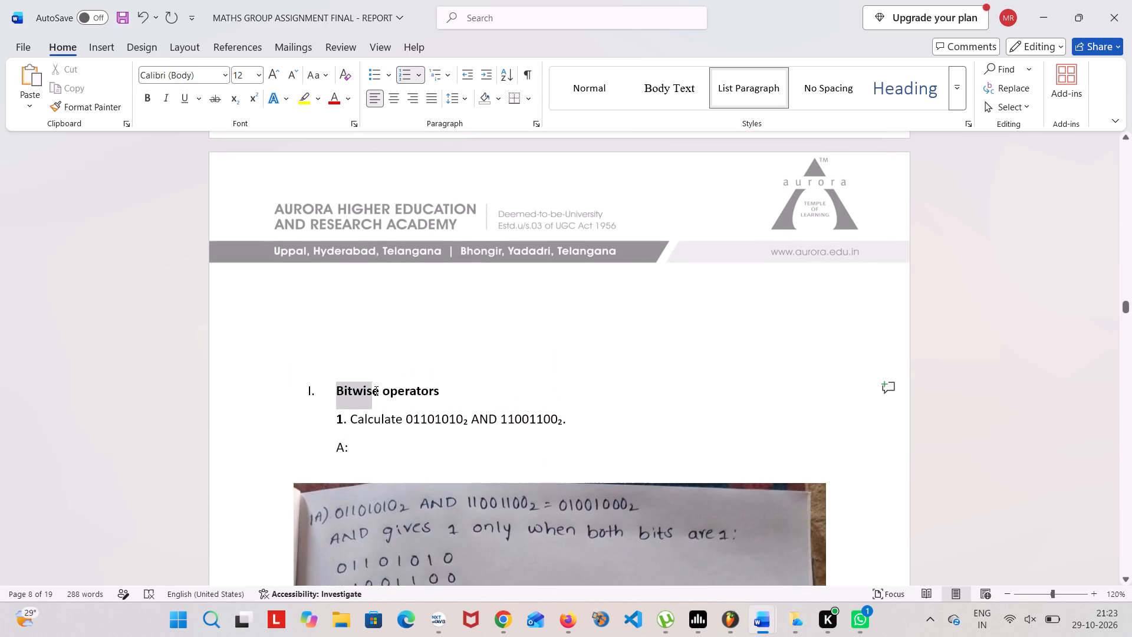
{"action": "left_click_drag", "start_coordinate": [375, 390], "coordinate": [521, 589]}
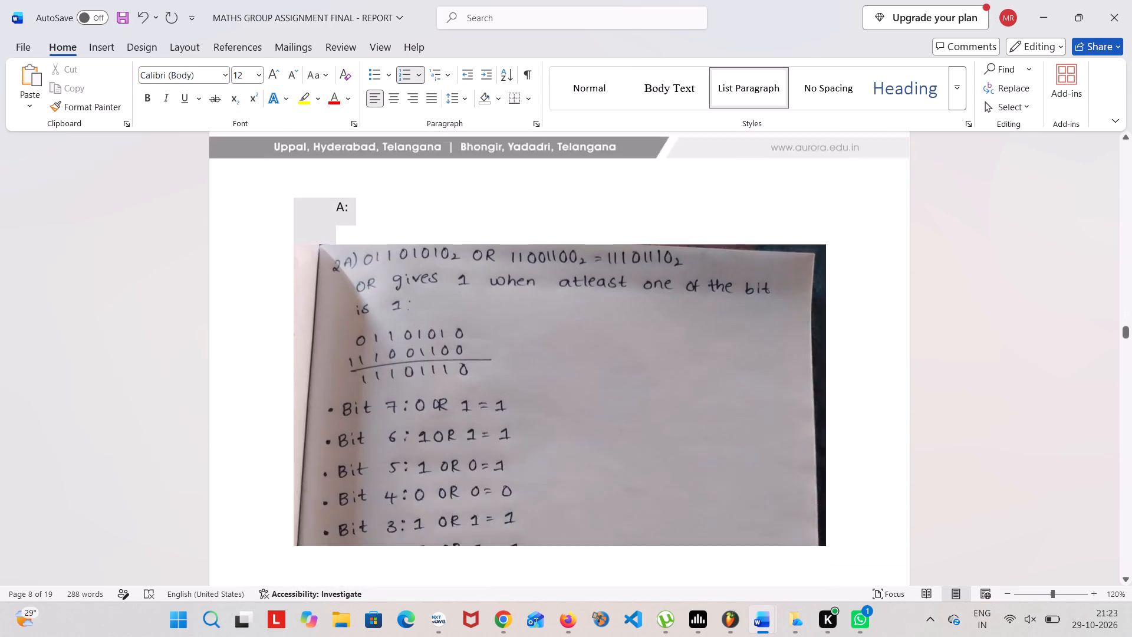
{"action": "left_click_drag", "start_coordinate": [521, 589], "coordinate": [575, 636]}
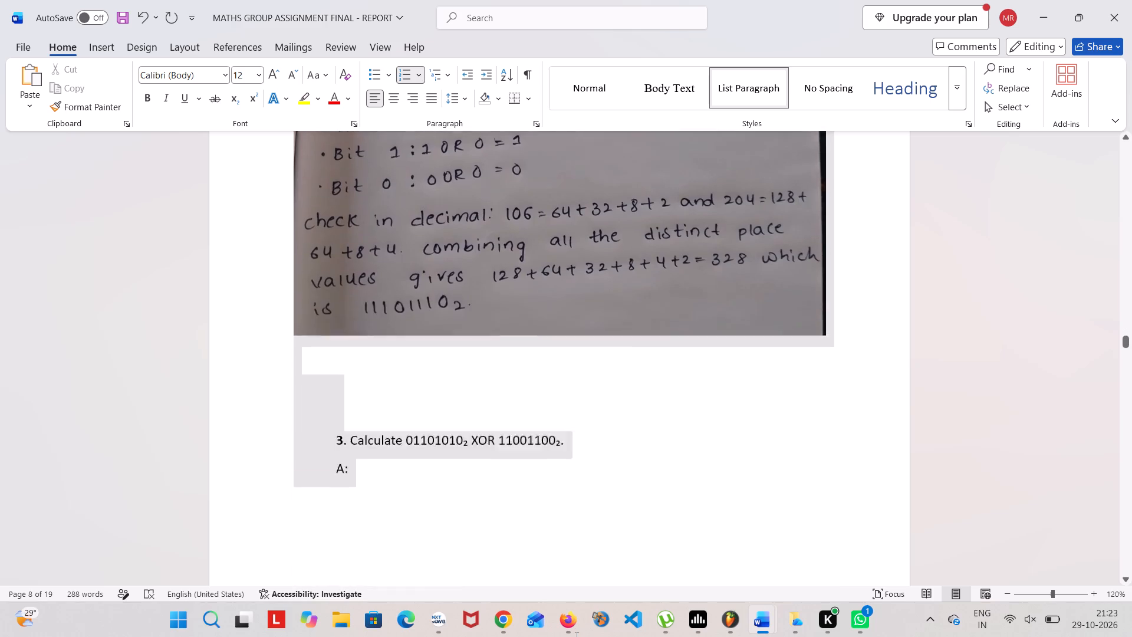
{"action": "left_click_drag", "start_coordinate": [575, 636], "coordinate": [558, 606]}
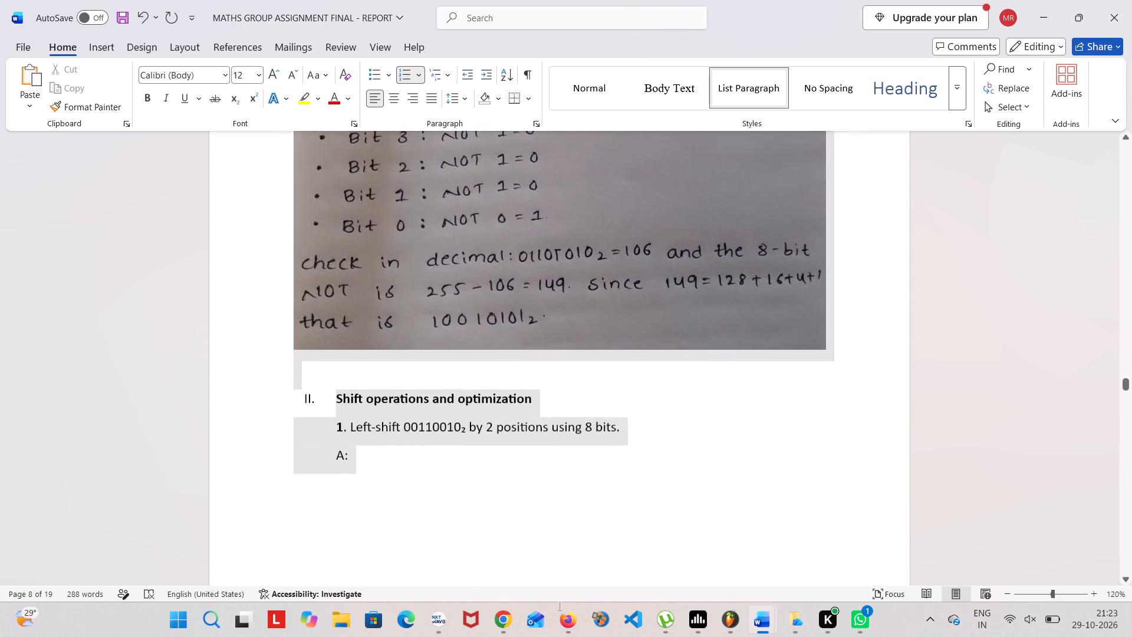
{"action": "left_click_drag", "start_coordinate": [558, 606], "coordinate": [508, 401]}
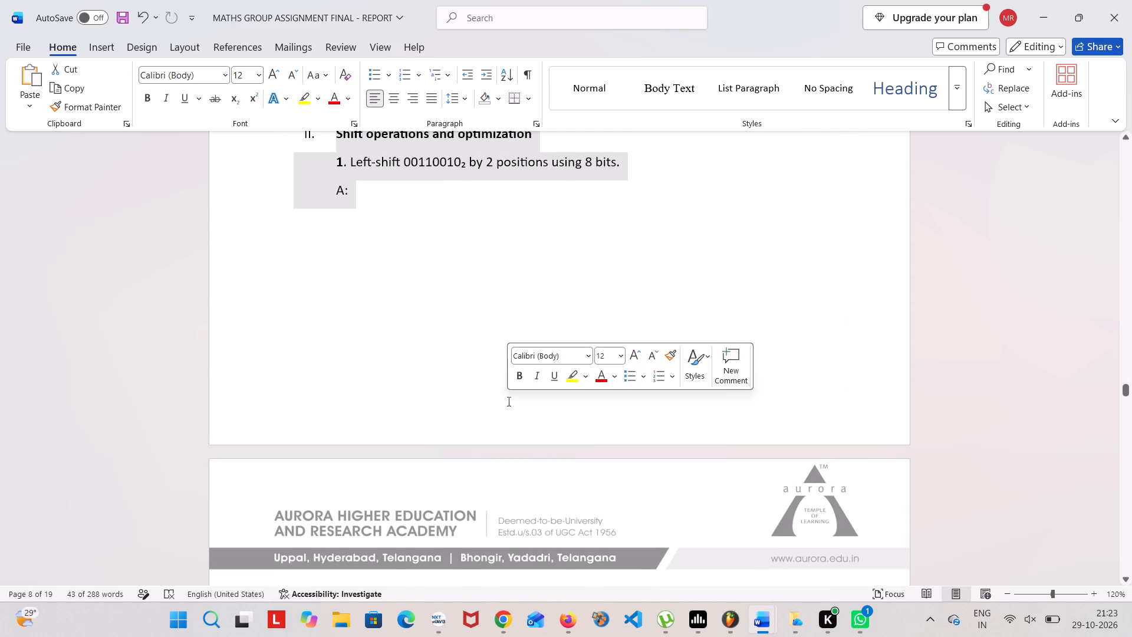
{"action": "key", "text": "BackSpace"}
Cut the leftover handwritten left-shift answer image that follows the multiplicative inverse answer.
{"action": "scroll", "coordinate": [508, 401], "scroll_direction": "up", "scroll_amount": 5}
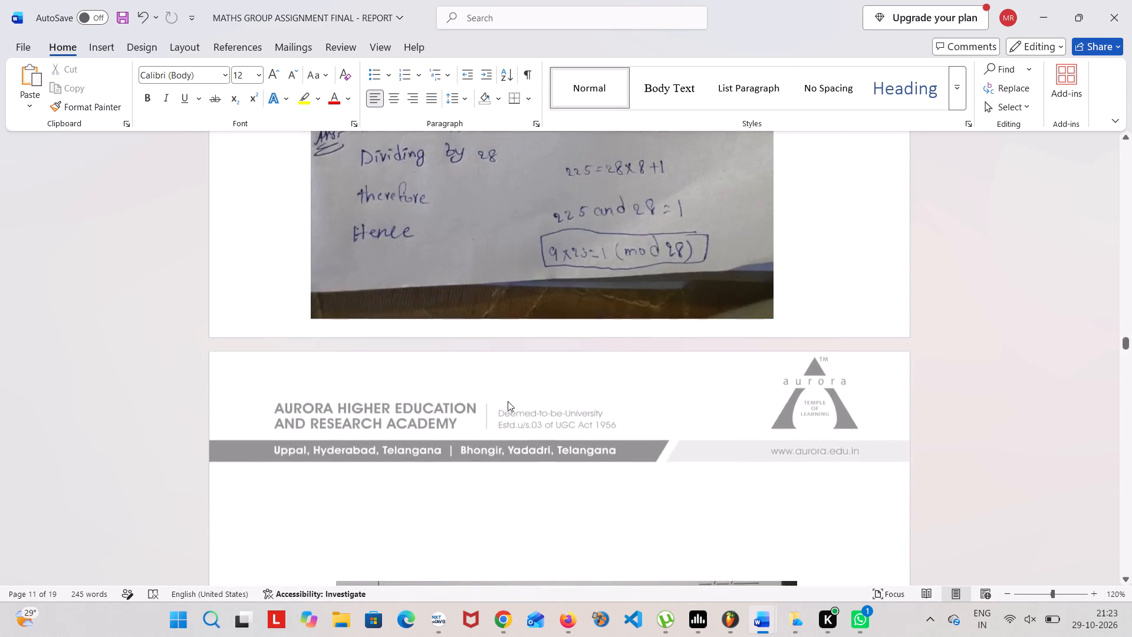
{"action": "scroll", "coordinate": [508, 401], "scroll_direction": "up", "scroll_amount": 3}
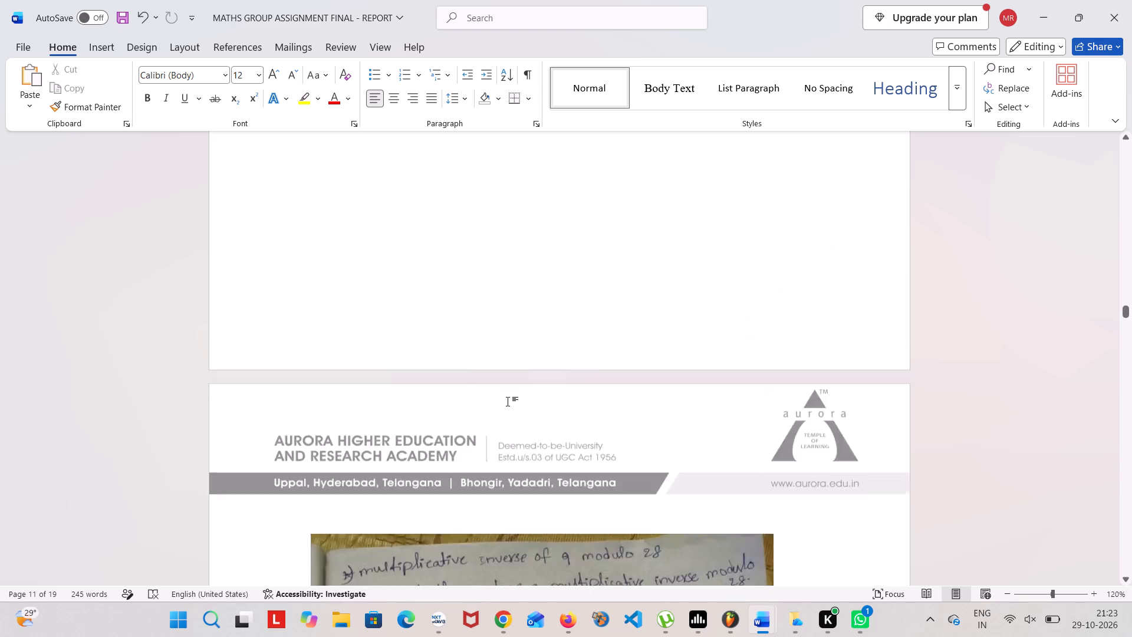
{"action": "scroll", "coordinate": [508, 401], "scroll_direction": "up", "scroll_amount": 3}
{"action": "scroll", "coordinate": [508, 401], "scroll_direction": "down", "scroll_amount": 5}
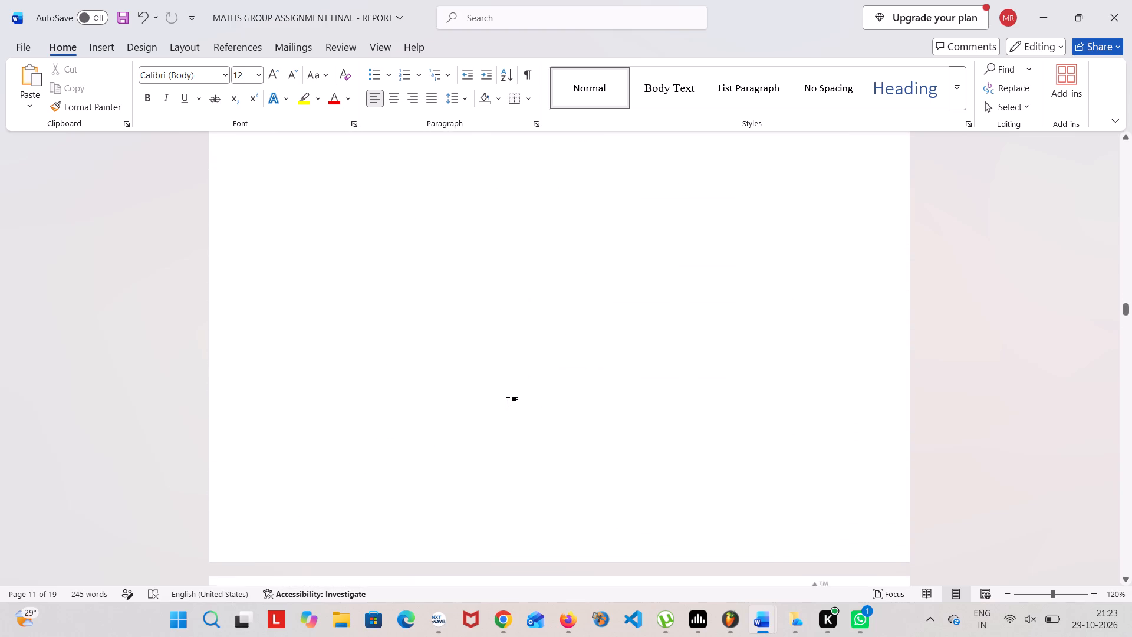
{"action": "scroll", "coordinate": [508, 401], "scroll_direction": "down", "scroll_amount": 5}
{"action": "scroll", "coordinate": [508, 401], "scroll_direction": "up", "scroll_amount": 3}
{"action": "scroll", "coordinate": [508, 401], "scroll_direction": "down", "scroll_amount": 1}
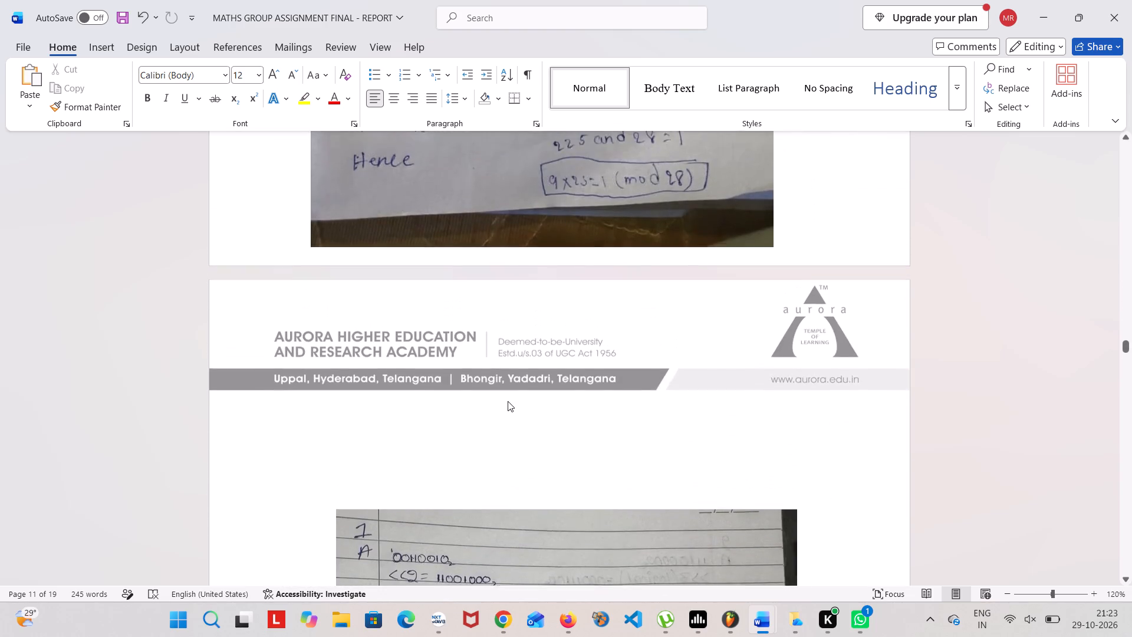
{"action": "scroll", "coordinate": [508, 401], "scroll_direction": "down", "scroll_amount": 1}
{"action": "left_click", "coordinate": [508, 401]}
{"action": "right_click", "coordinate": [508, 401]}
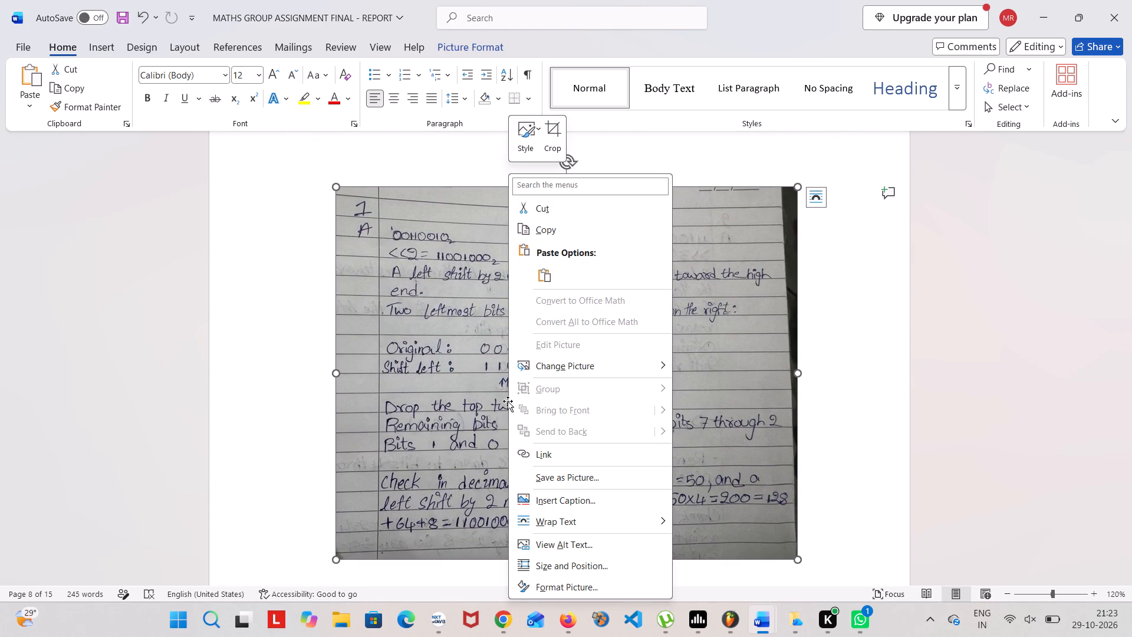
{"action": "left_click", "coordinate": [579, 205]}
Cut the handwritten logical right-shift answer image below question 2.
{"action": "scroll", "coordinate": [579, 205], "scroll_direction": "up", "scroll_amount": 2}
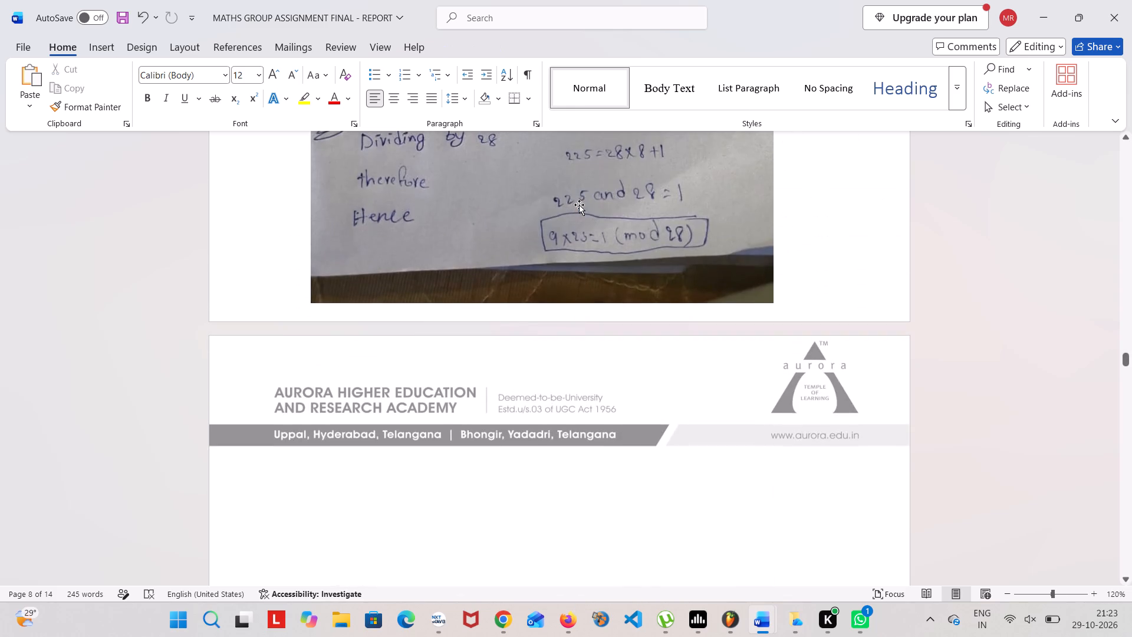
{"action": "scroll", "coordinate": [579, 205], "scroll_direction": "down", "scroll_amount": 1}
{"action": "left_click", "coordinate": [519, 394]}
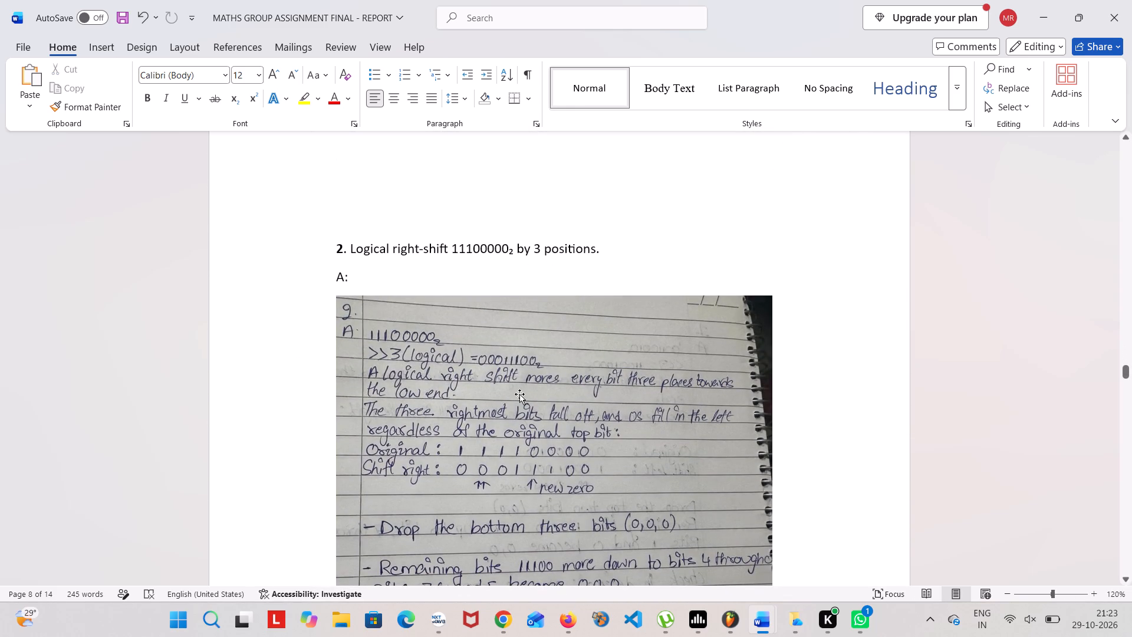
{"action": "right_click", "coordinate": [519, 394]}
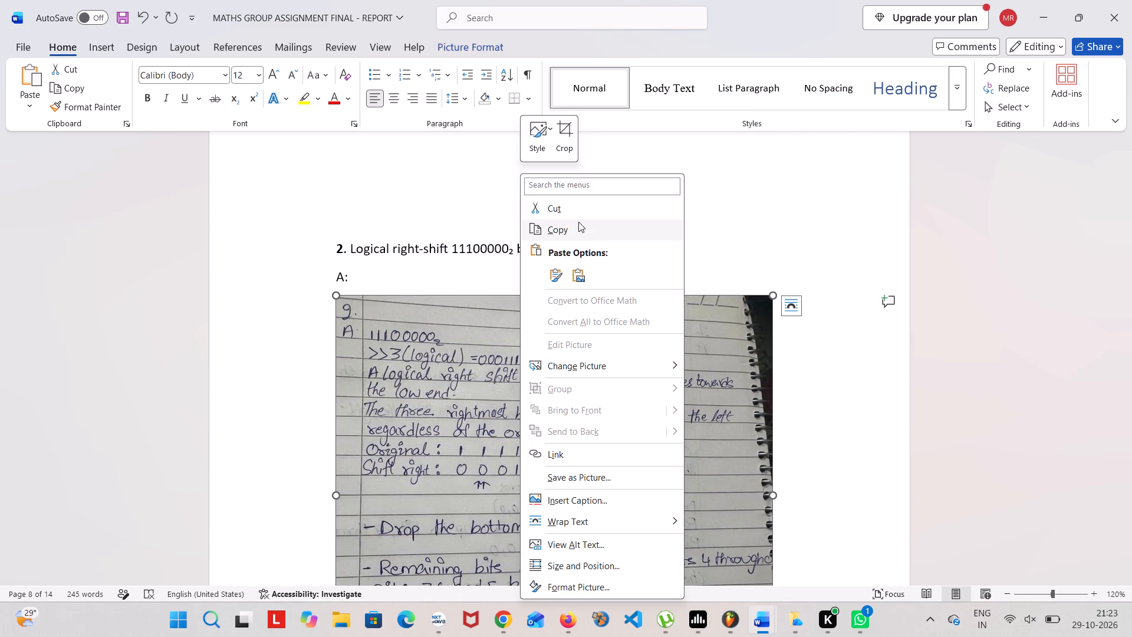
{"action": "left_click", "coordinate": [578, 216]}
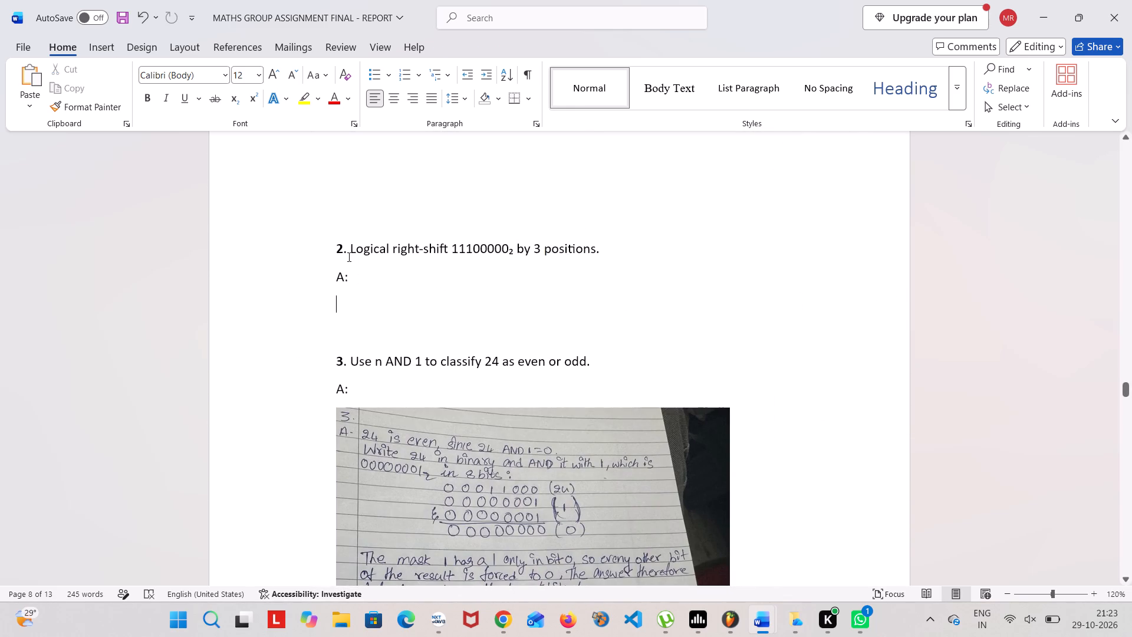
Delete the text of the right-shift question 2 and the "n AND 1" question 3, together with the handwritten even-or-odd answer image.
{"action": "left_click_drag", "start_coordinate": [333, 251], "coordinate": [525, 405]}
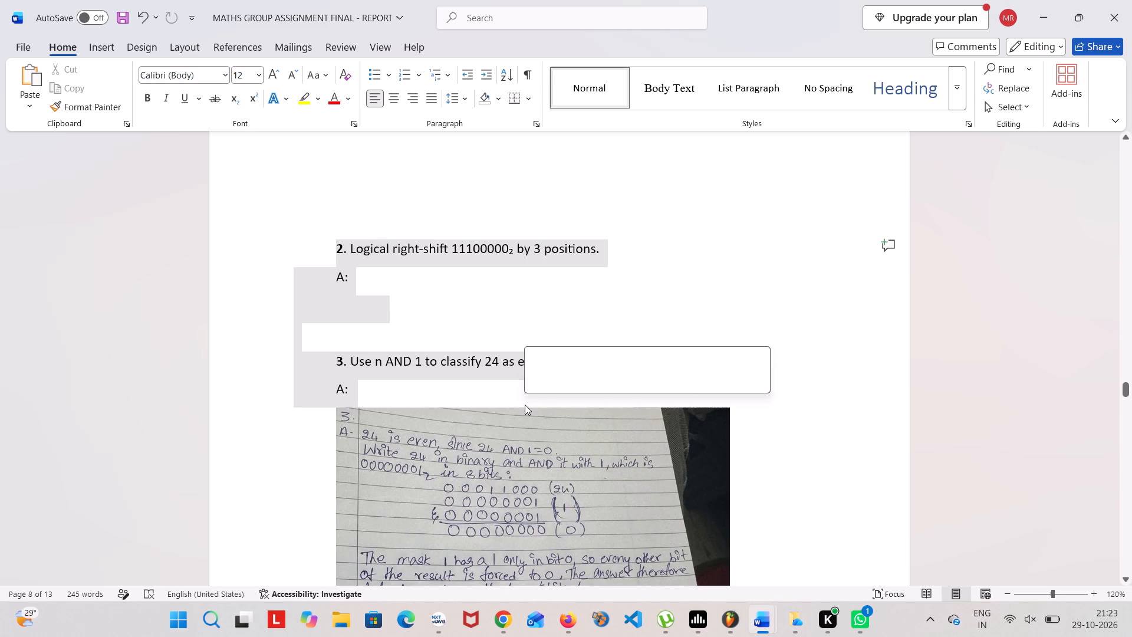
{"action": "key", "text": "BackSpace"}
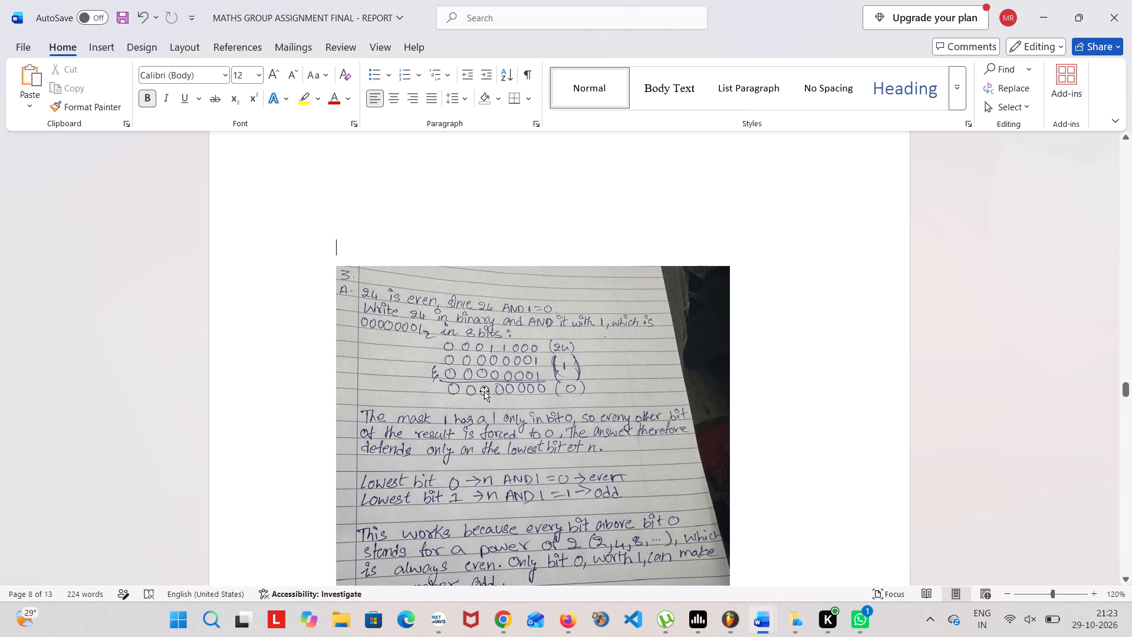
{"action": "right_click", "coordinate": [484, 391]}
{"action": "left_click", "coordinate": [366, 413]}
{"action": "left_click", "coordinate": [366, 413]}
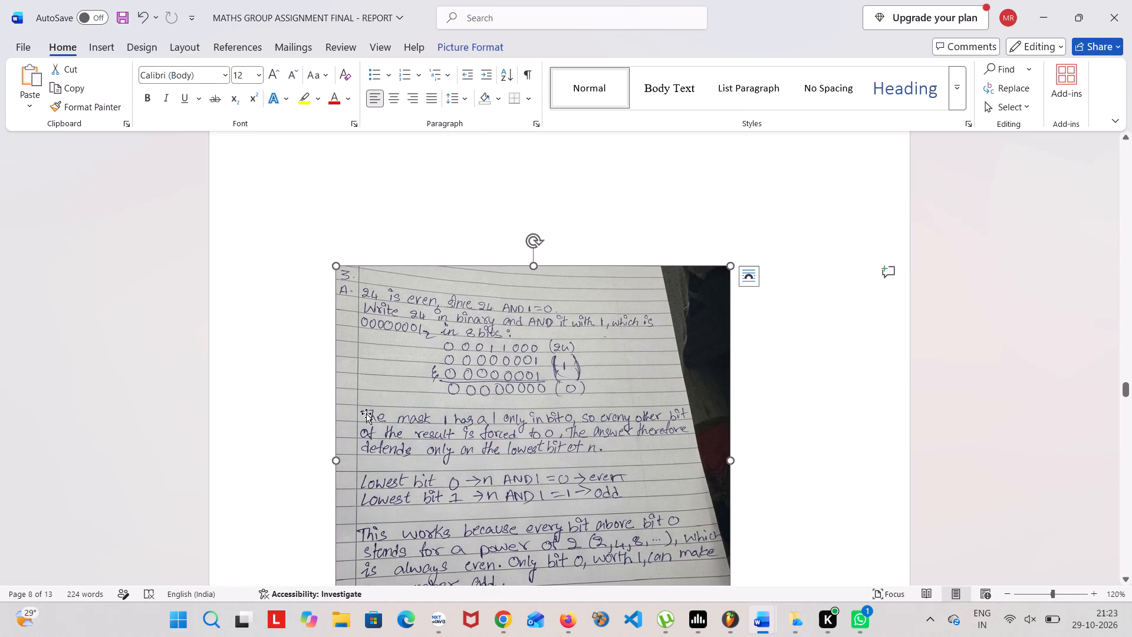
{"action": "double_click", "coordinate": [366, 413]}
{"action": "right_click", "coordinate": [366, 413]}
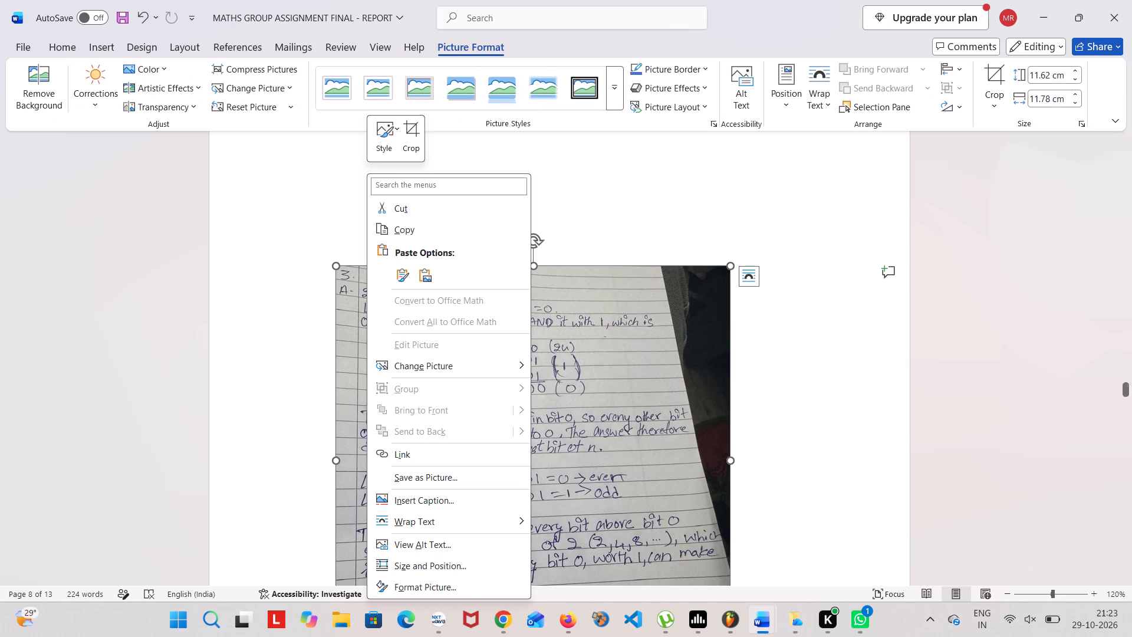
{"action": "left_click", "coordinate": [400, 208]}
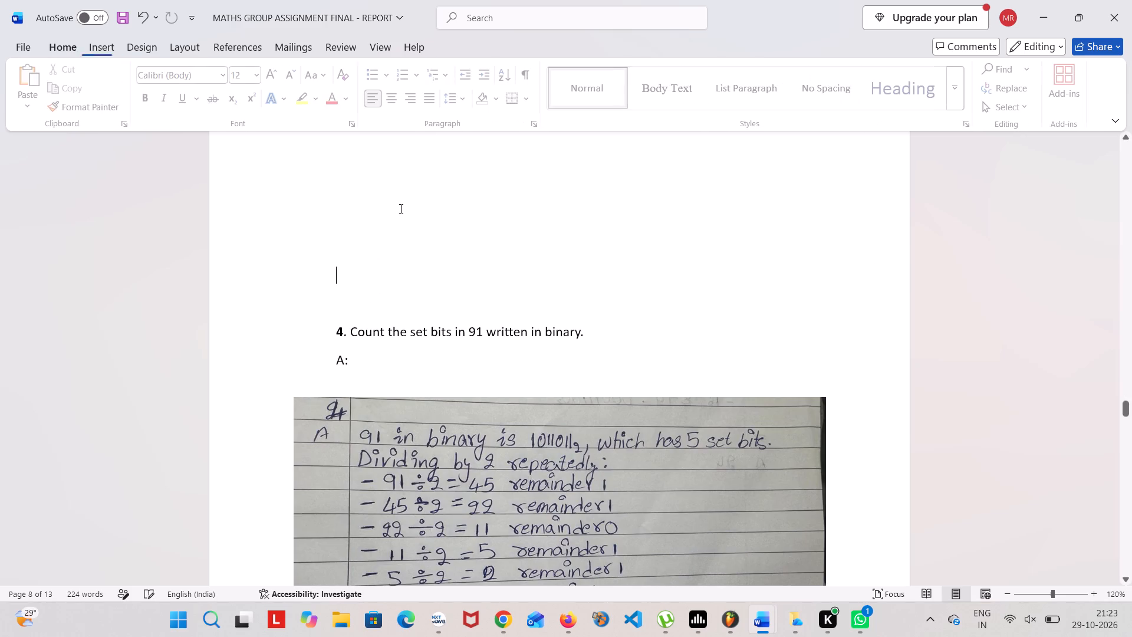
Remove the set-bits question 4 with its answer image, through the Signed and unsigned integers heading and its first question's text.
{"action": "left_click", "coordinate": [458, 513]}
{"action": "right_click", "coordinate": [458, 513]}
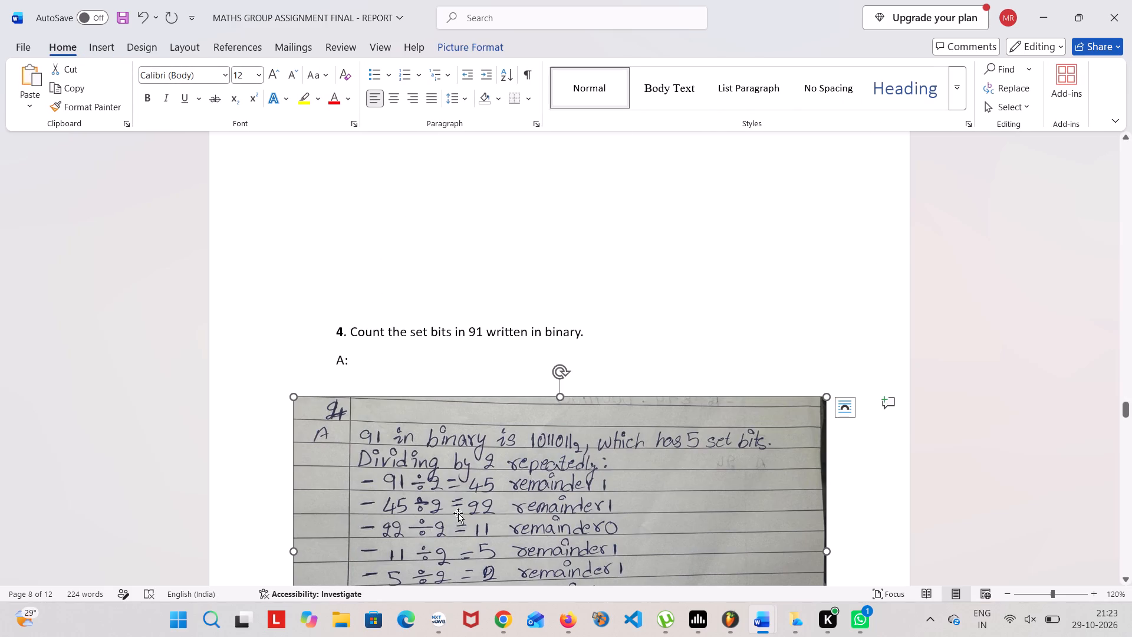
{"action": "left_click", "coordinate": [522, 128]}
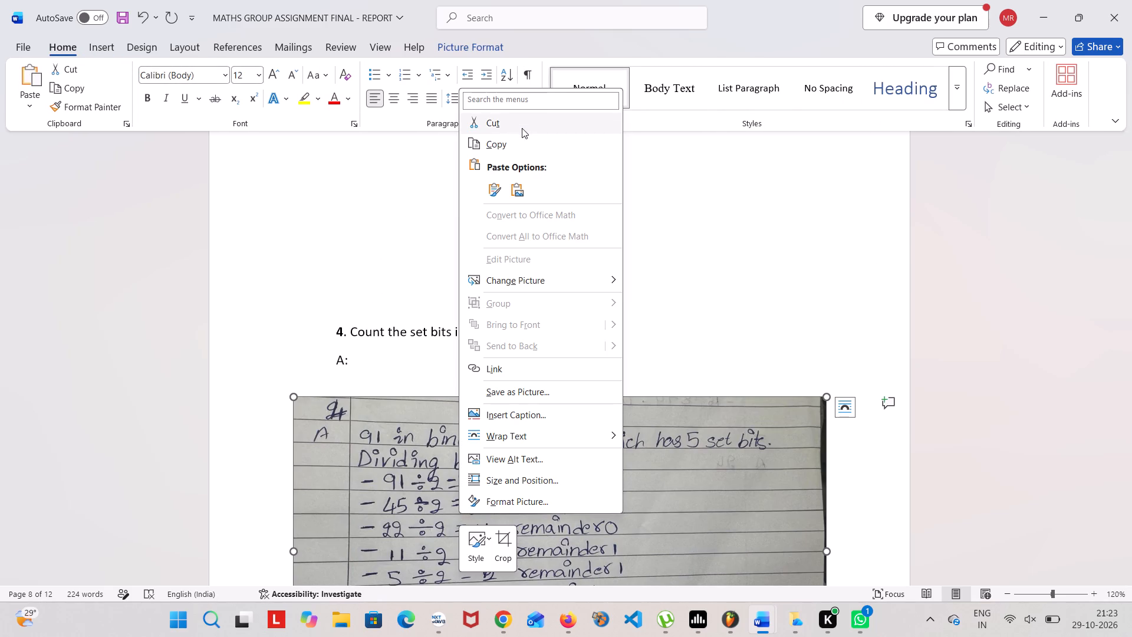
{"action": "scroll", "coordinate": [509, 243], "scroll_direction": "up", "scroll_amount": 1}
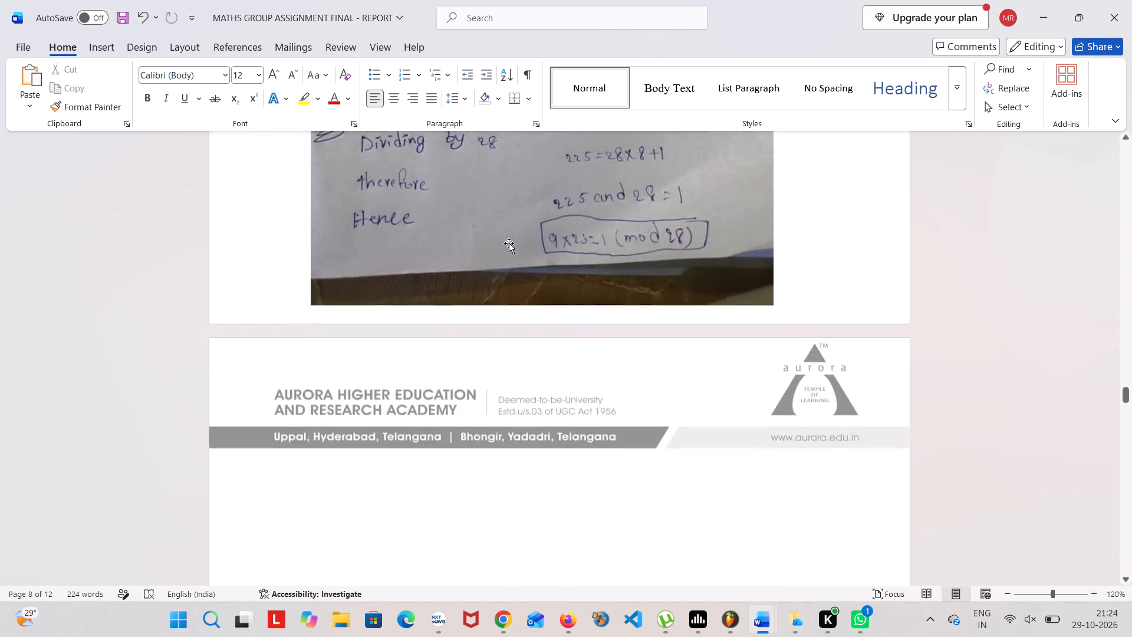
{"action": "scroll", "coordinate": [509, 243], "scroll_direction": "down", "scroll_amount": 2}
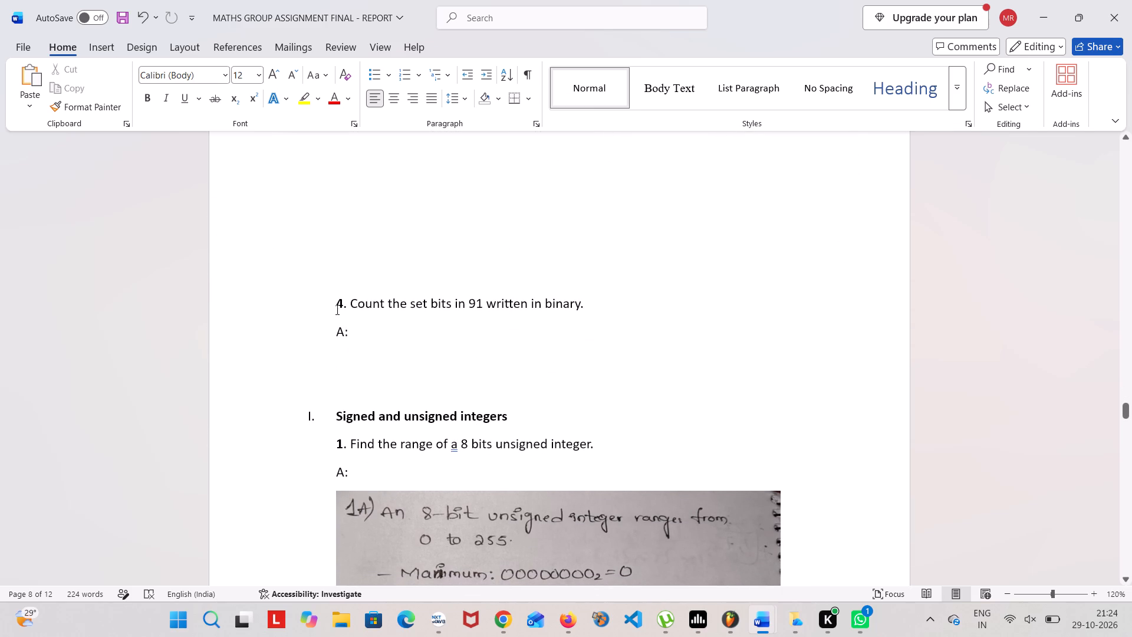
{"action": "left_click_drag", "start_coordinate": [334, 307], "coordinate": [627, 405]}
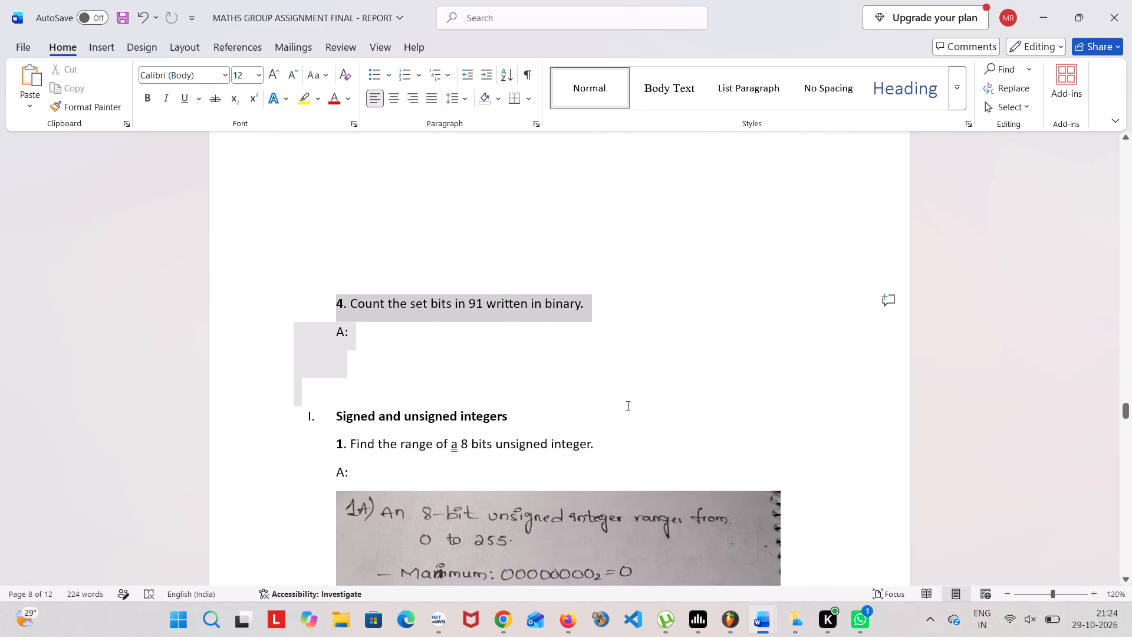
{"action": "left_click_drag", "start_coordinate": [627, 405], "coordinate": [572, 471]}
{"action": "key", "text": "BackSpace"}
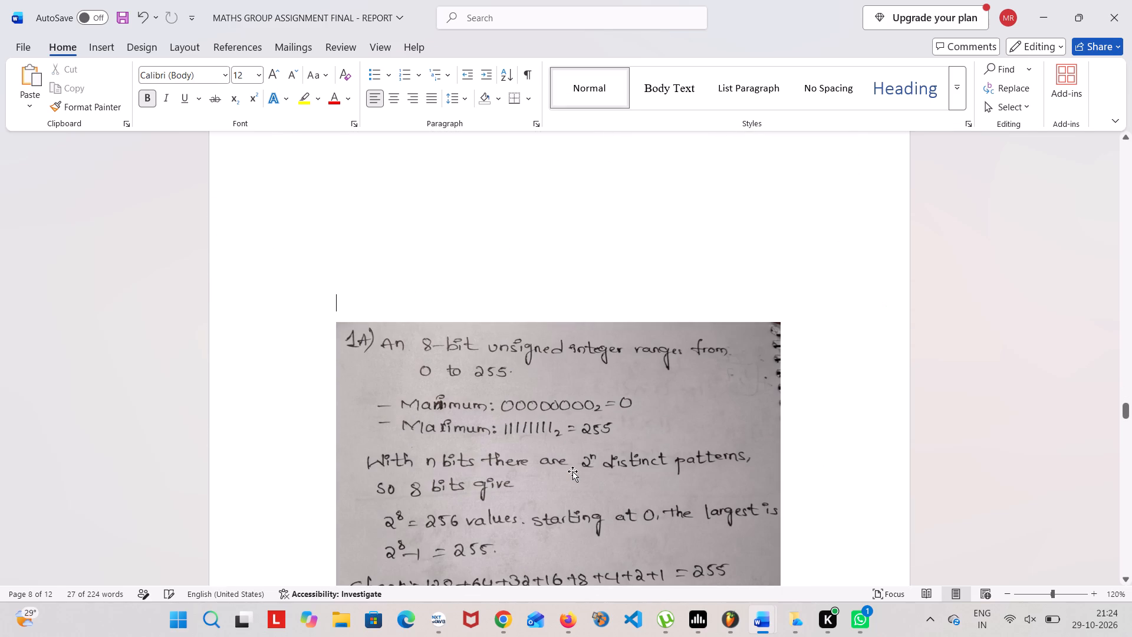
Review the pages from the Multiplicative inverse section to the leftover 8-bit unsigned integer answer image.
{"action": "scroll", "coordinate": [537, 425], "scroll_direction": "up", "scroll_amount": 5}
{"action": "scroll", "coordinate": [537, 425], "scroll_direction": "down", "scroll_amount": 3}
{"action": "scroll", "coordinate": [537, 425], "scroll_direction": "up", "scroll_amount": 5}
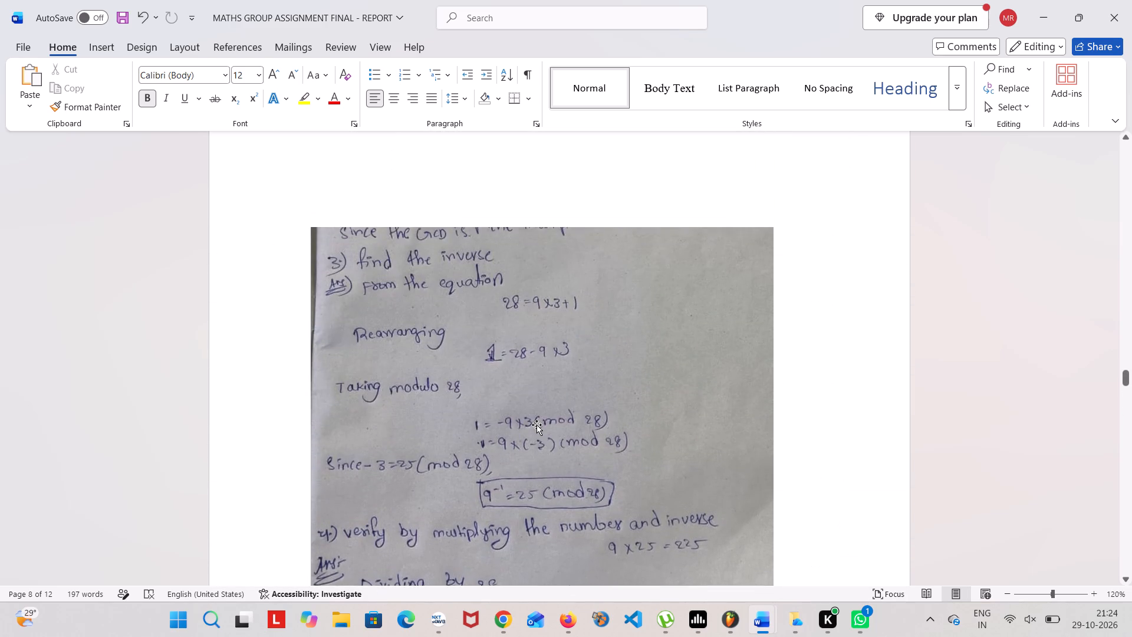
{"action": "scroll", "coordinate": [537, 425], "scroll_direction": "up", "scroll_amount": 4}
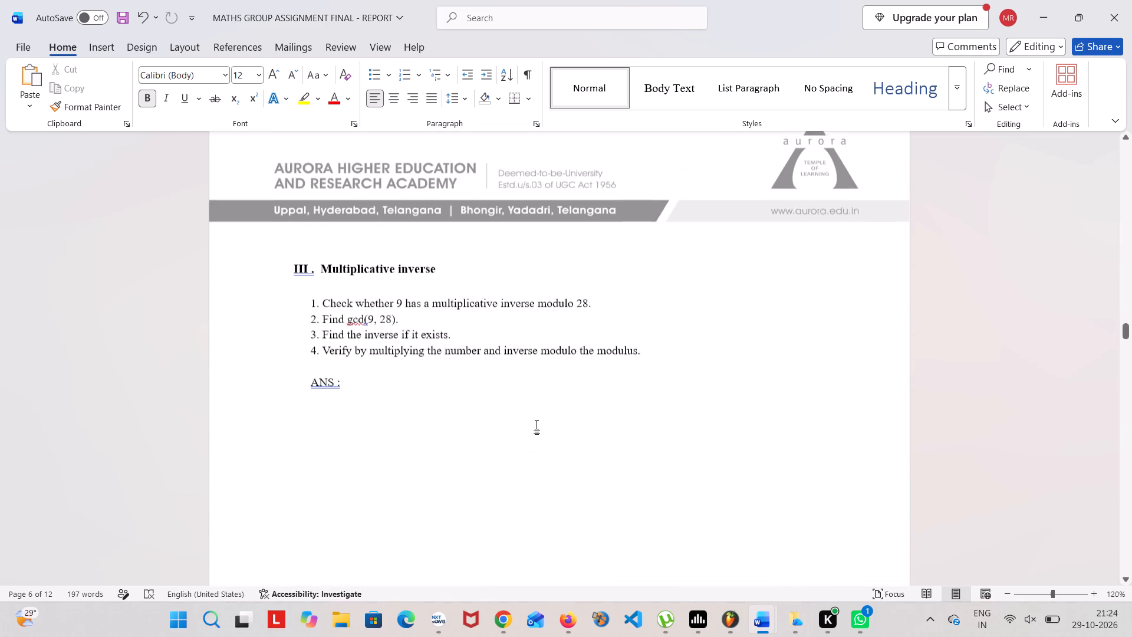
{"action": "scroll", "coordinate": [537, 425], "scroll_direction": "down", "scroll_amount": 5}
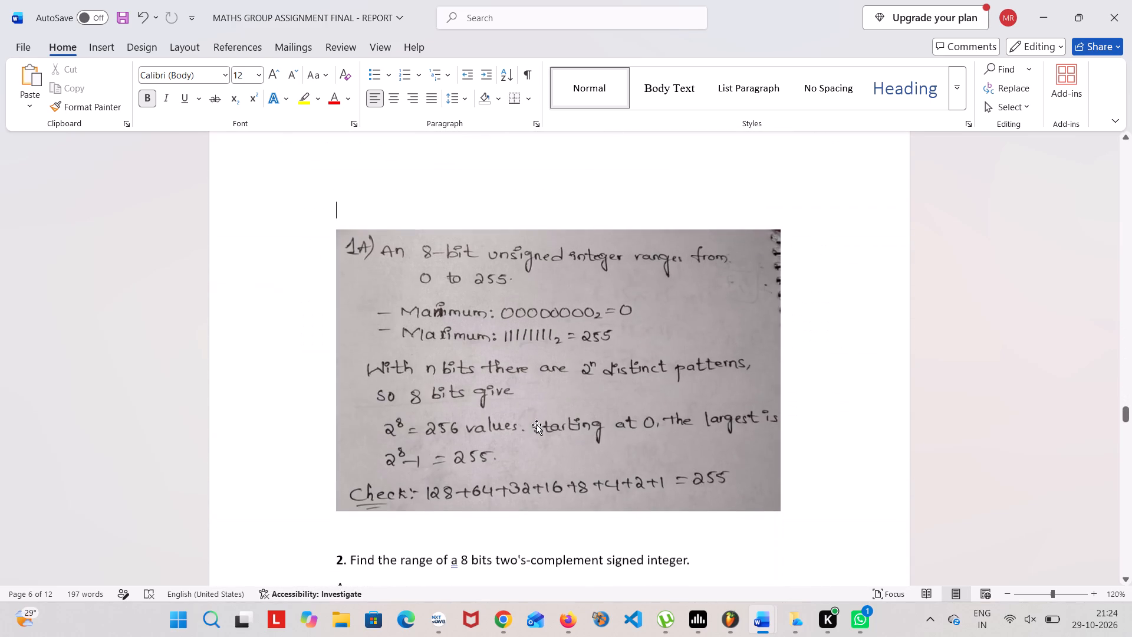
{"action": "scroll", "coordinate": [537, 425], "scroll_direction": "up", "scroll_amount": 2}
{"action": "scroll", "coordinate": [537, 425], "scroll_direction": "down", "scroll_amount": 1}
{"action": "scroll", "coordinate": [537, 425], "scroll_direction": "up", "scroll_amount": 3}
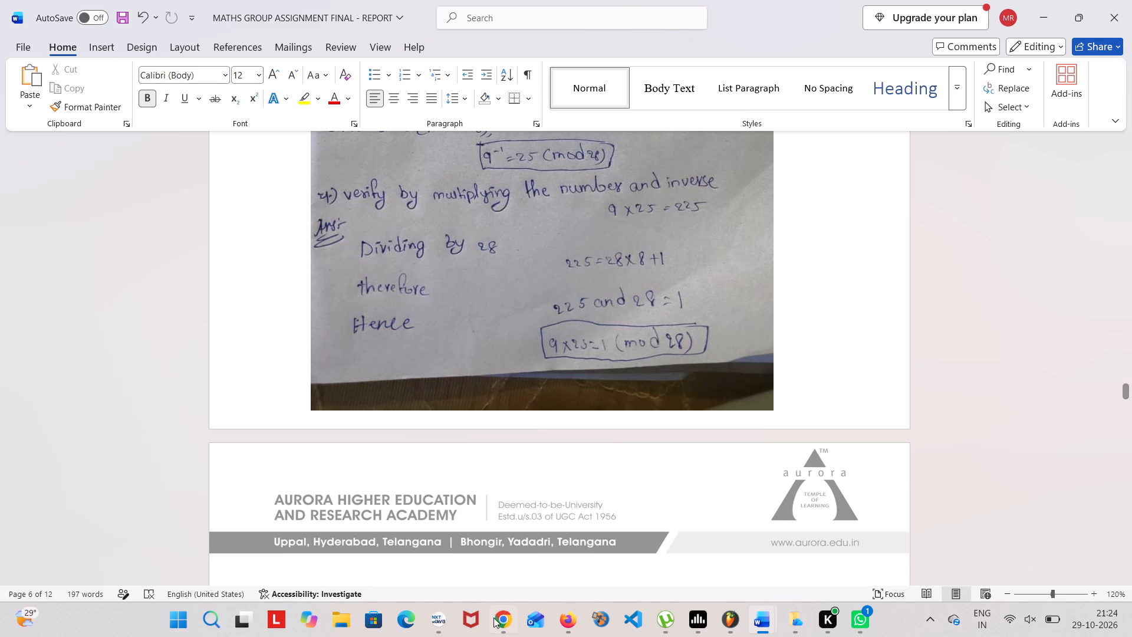
{"action": "scroll", "coordinate": [431, 459], "scroll_direction": "down", "scroll_amount": 2}
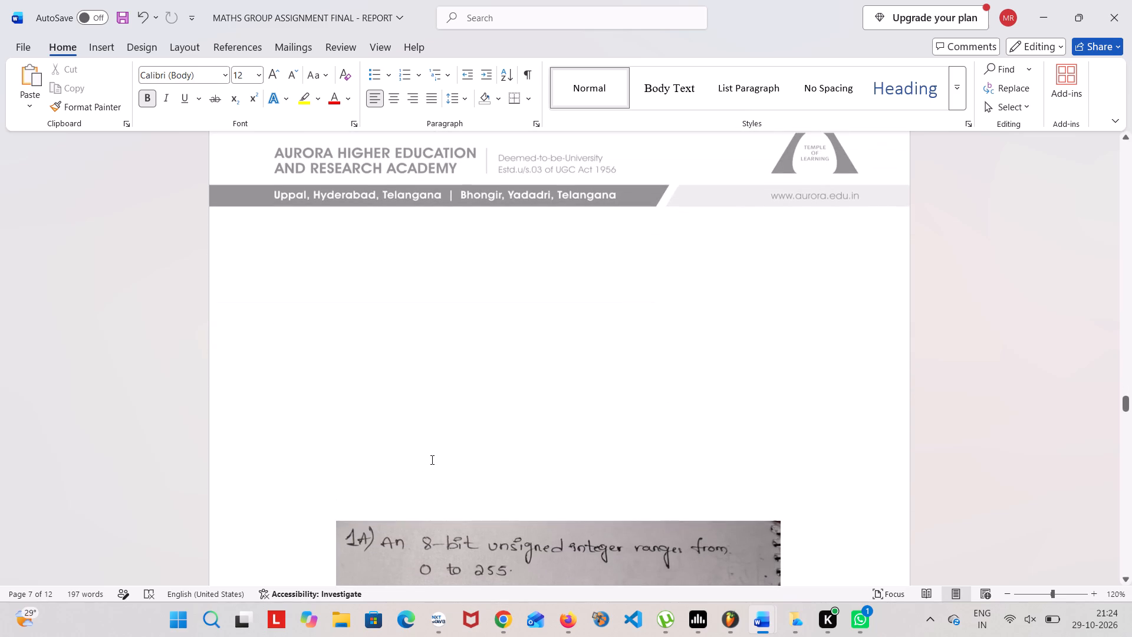
Copy the LG-13 Extended Euclidean Algorithm heading and four questions from Mathematics_CS201_Room_105 onto the blank area after the multiplicative inverse answer in the report.
{"action": "left_click", "coordinate": [335, 310]}
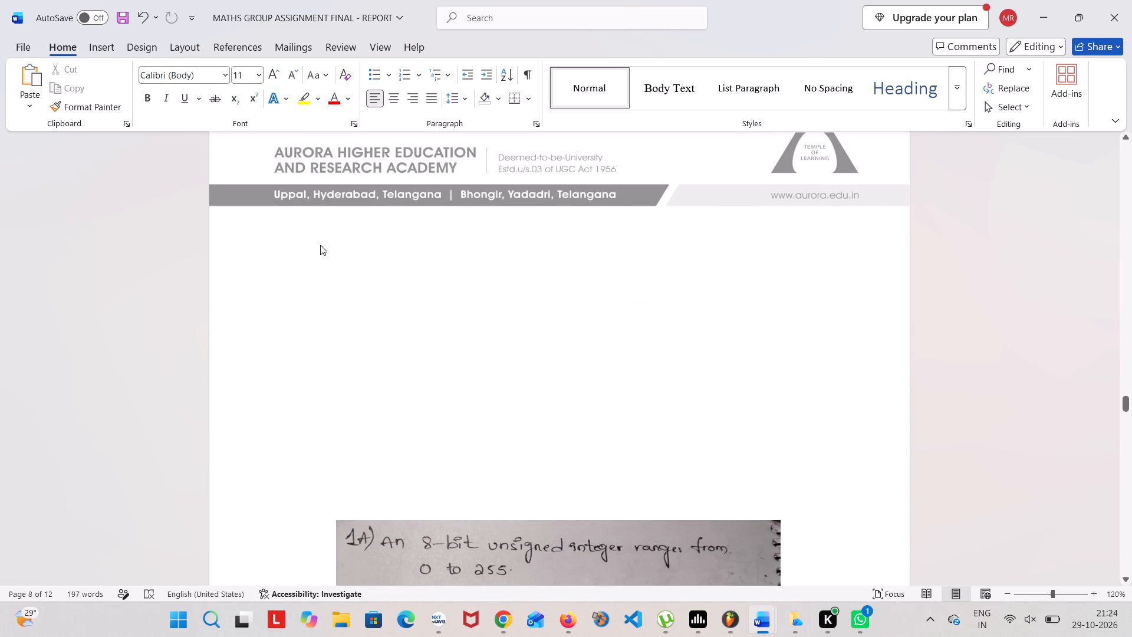
{"action": "left_click", "coordinate": [317, 244]}
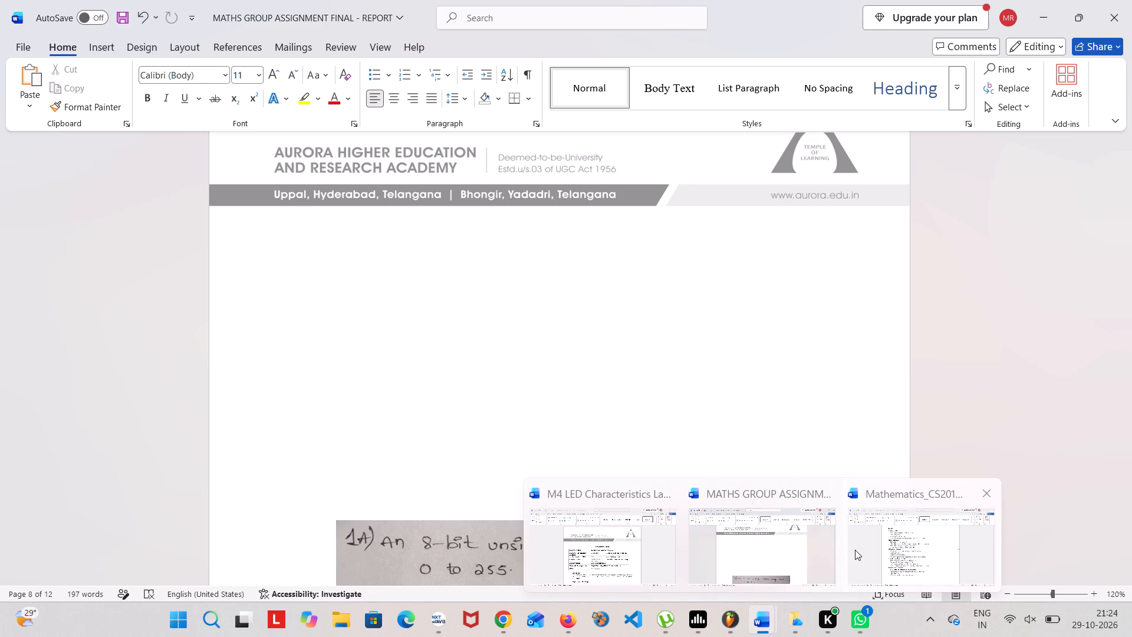
{"action": "left_click", "coordinate": [855, 550]}
{"action": "left_click_drag", "start_coordinate": [299, 402], "coordinate": [298, 402]}
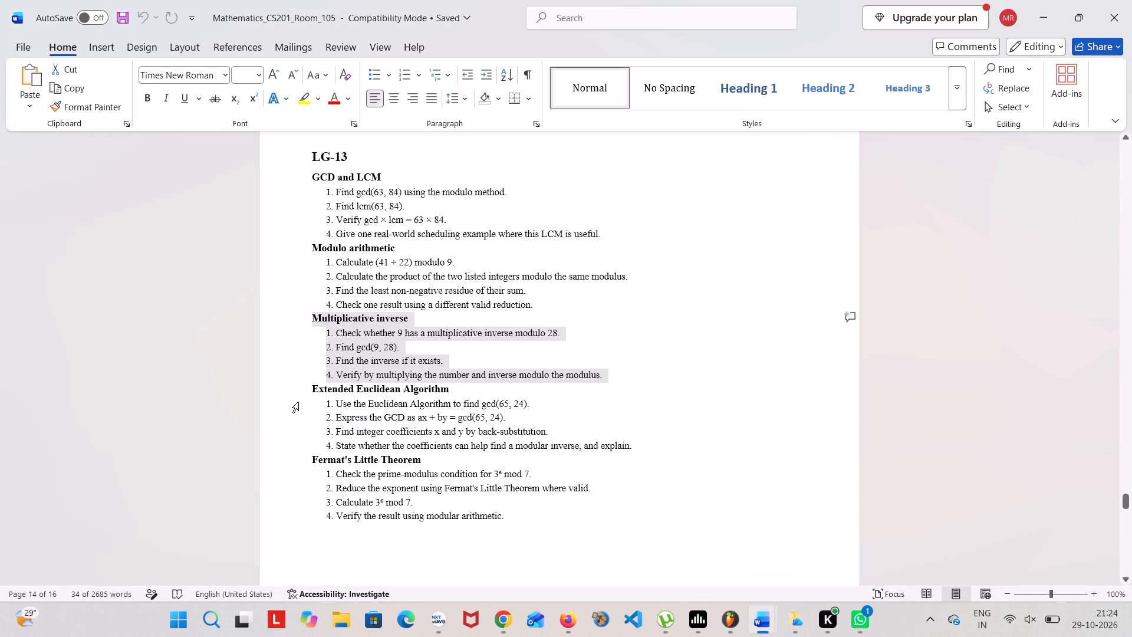
{"action": "left_click_drag", "start_coordinate": [298, 402], "coordinate": [407, 445]}
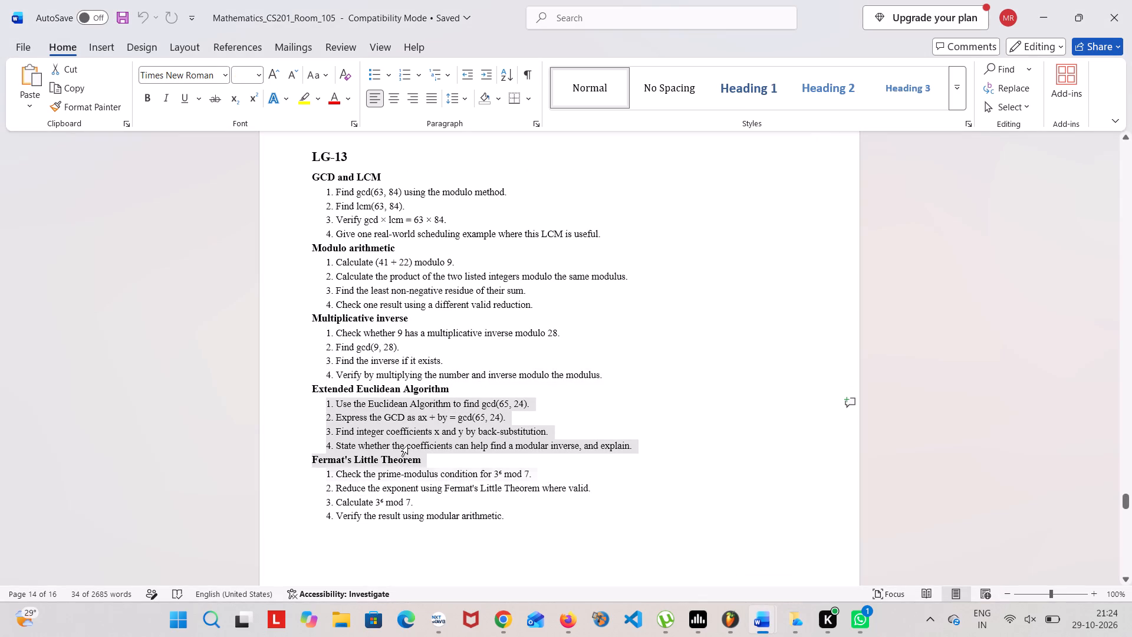
{"action": "left_click_drag", "start_coordinate": [407, 445], "coordinate": [680, 416]}
{"action": "left_click", "coordinate": [680, 416]}
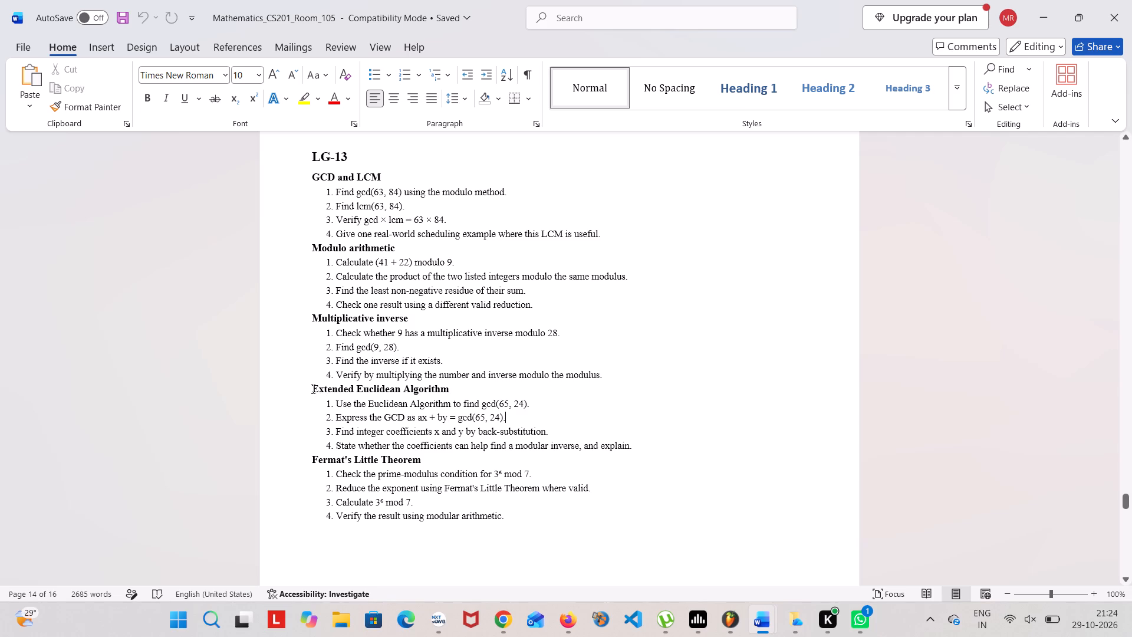
{"action": "left_click_drag", "start_coordinate": [311, 389], "coordinate": [509, 424]}
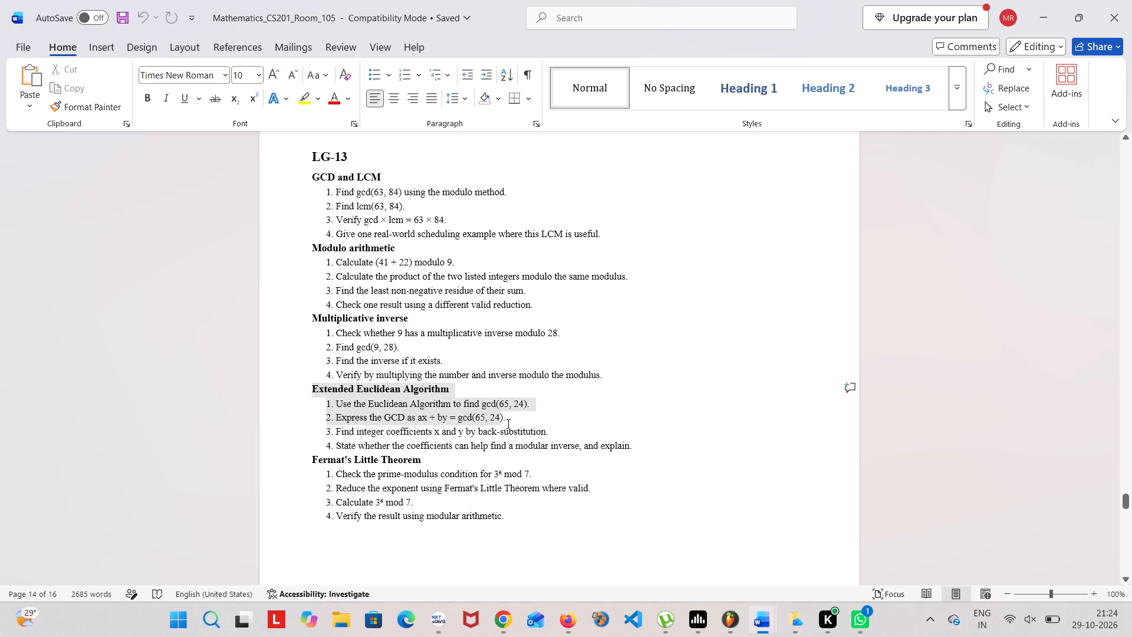
{"action": "left_click_drag", "start_coordinate": [509, 424], "coordinate": [649, 445]}
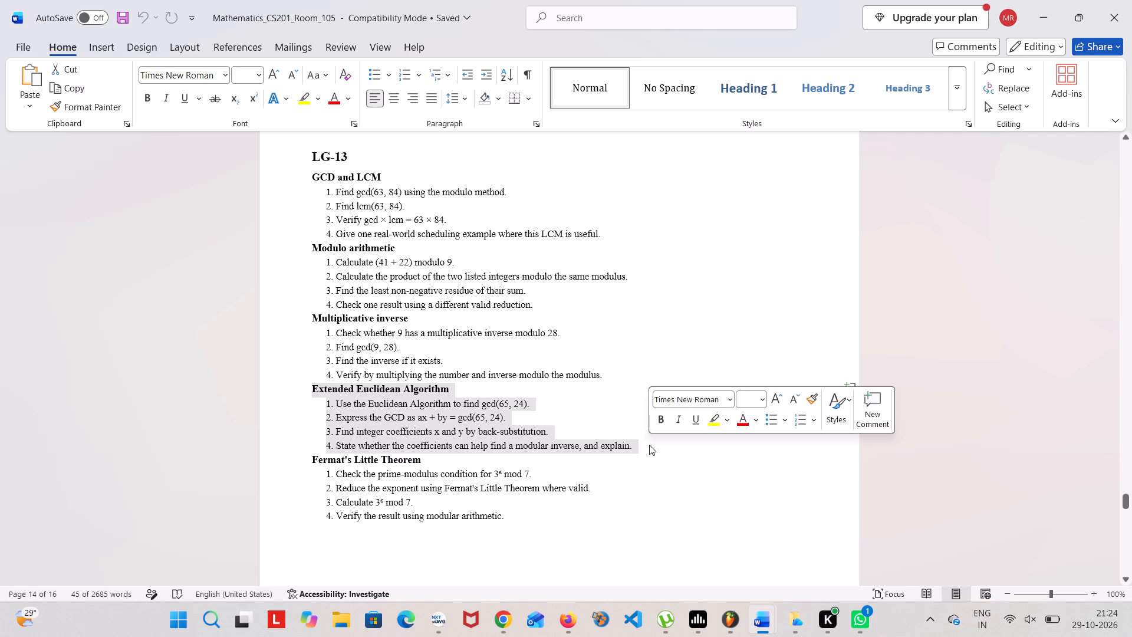
{"action": "key", "text": "ctrl+c"}
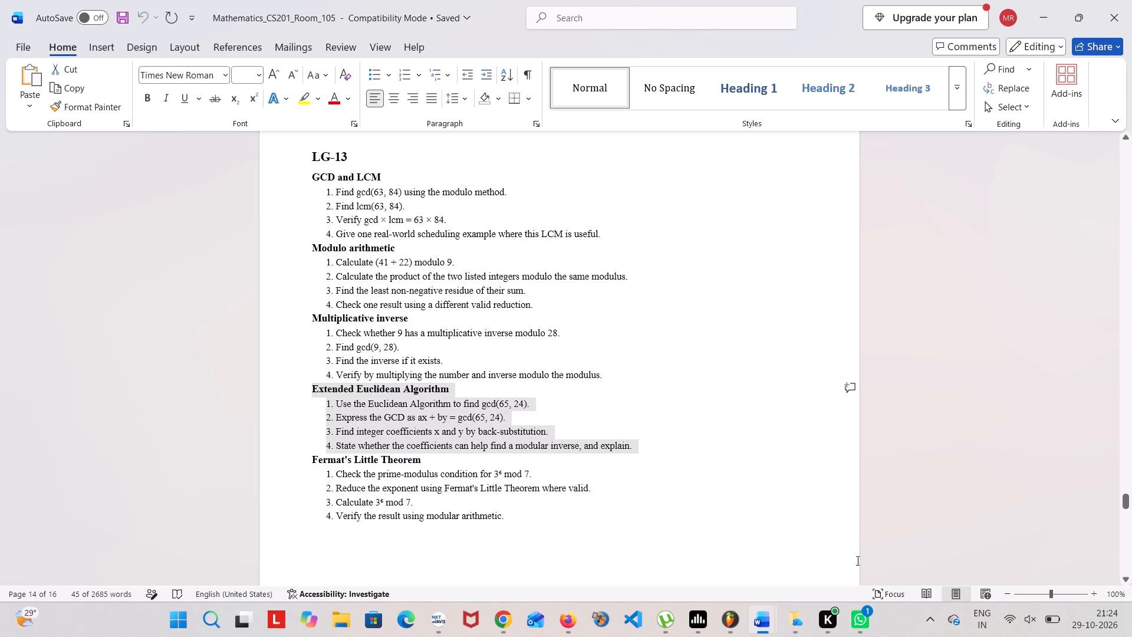
{"action": "left_click", "coordinate": [750, 555]}
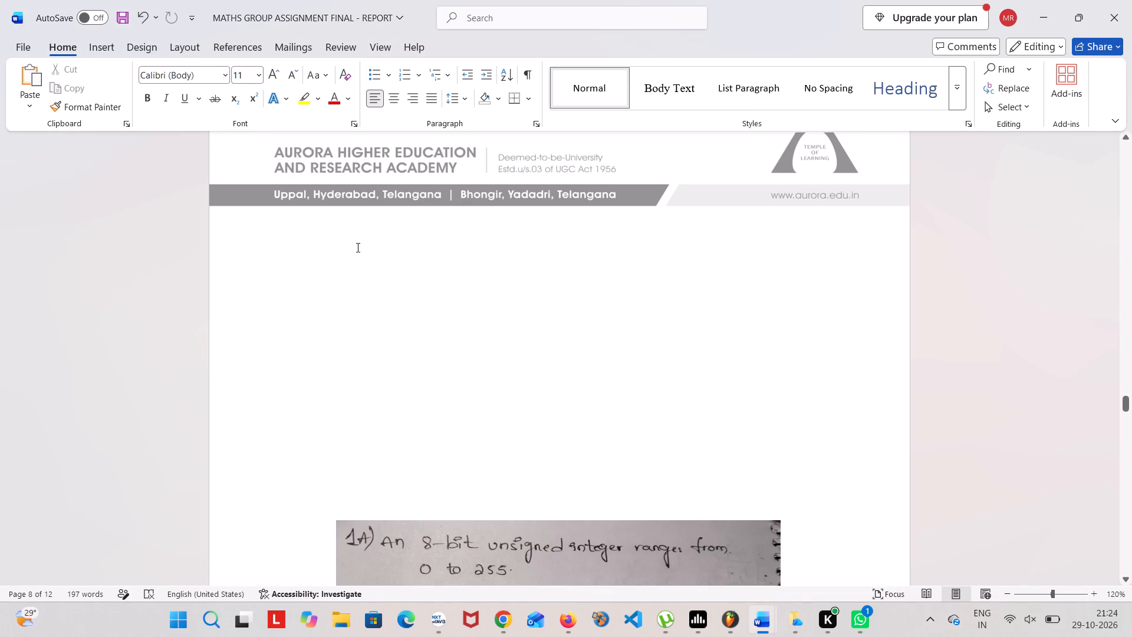
{"action": "key", "text": "ctrl+v"}
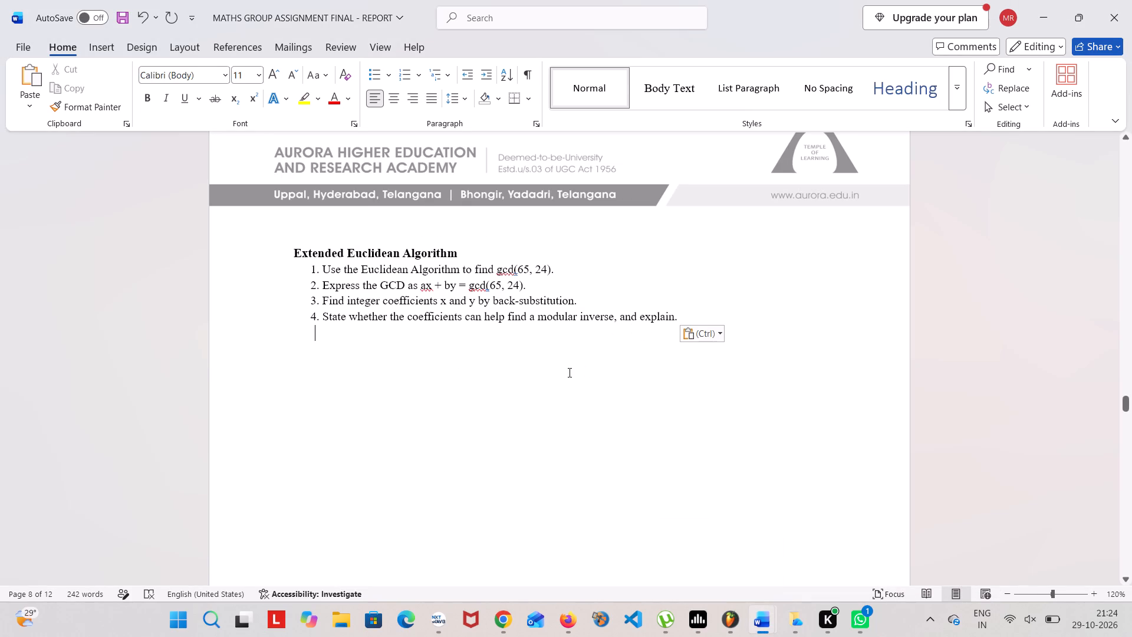
Add an "ANS :" label below the fourth Extended Euclidean Algorithm question, separated by blank space, with two new lines after it.
{"action": "key", "text": "Return"}
{"action": "key", "text": "Return"}
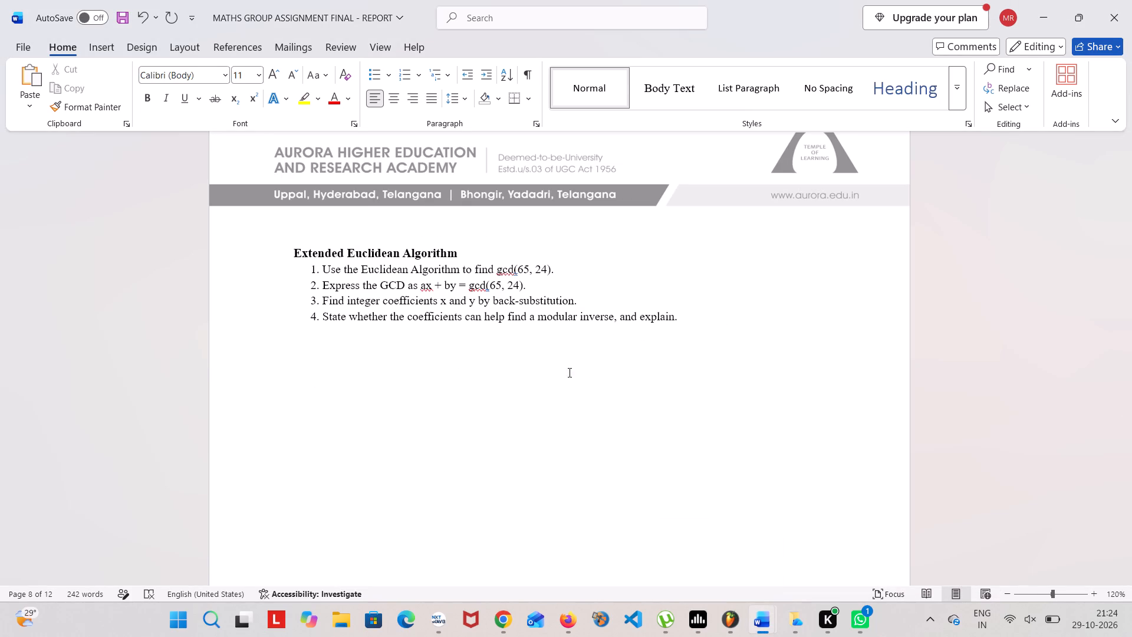
{"action": "type", "text": "ANS"}
{"action": "key", "text": "space"}
{"action": "key", "text": "BackSpace"}
{"action": "key", "text": "space"}
{"action": "key", "text": "shift+colon"}
{"action": "key", "text": "space"}
{"action": "key", "text": "Return"}
{"action": "key", "text": "Return"}
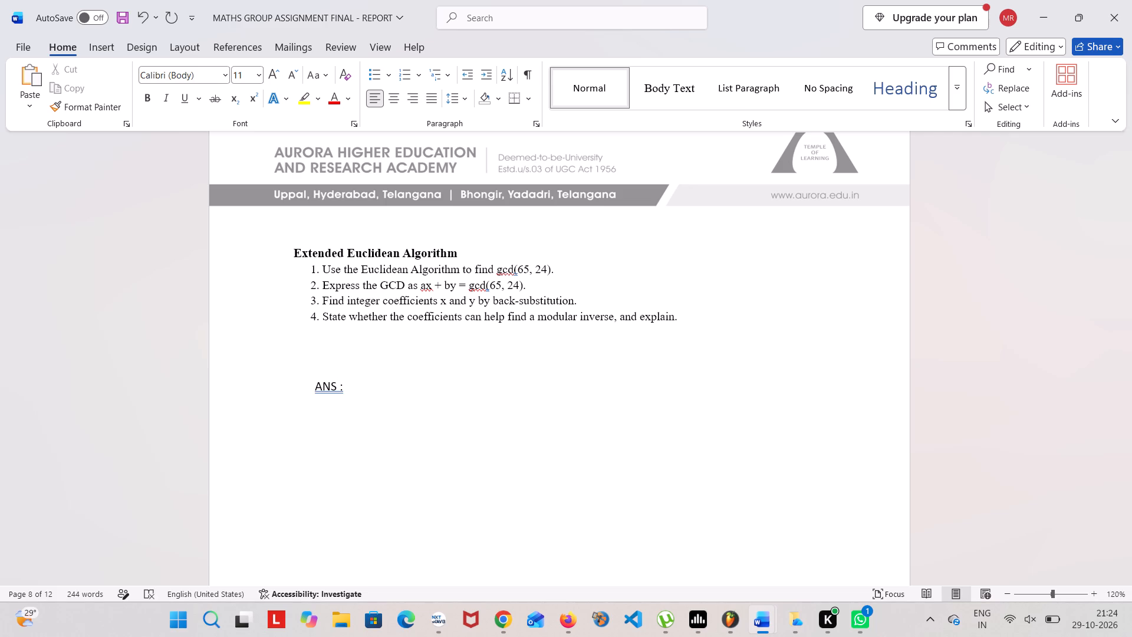
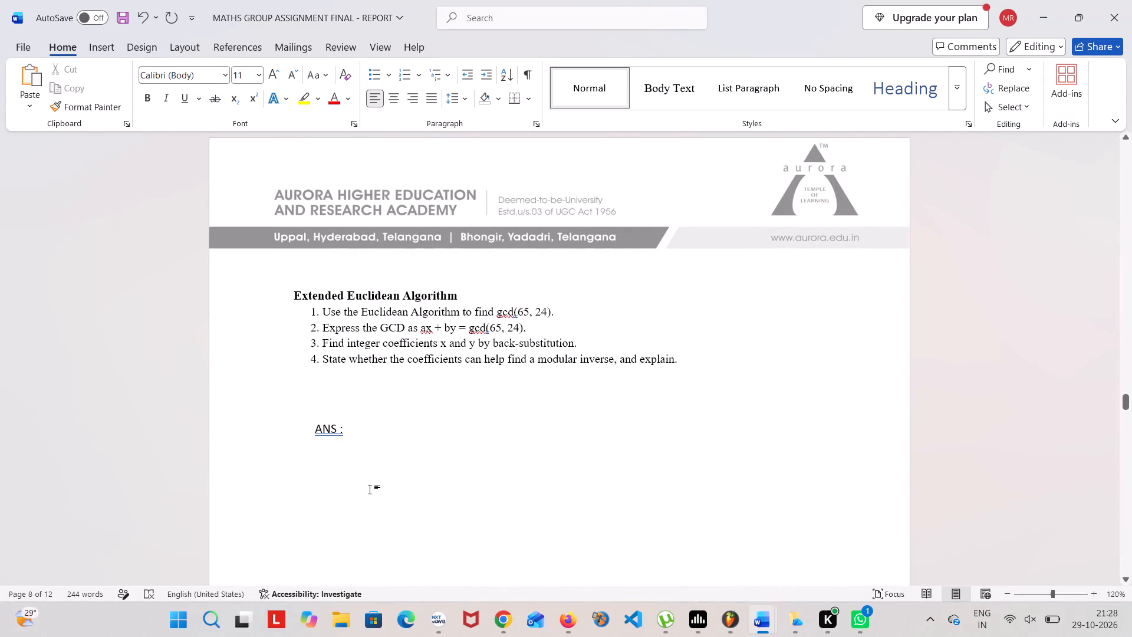
Paste the handwritten gcd(65, 24) answer image below the "ANS :" label of the Extended Euclidean Algorithm section.
{"action": "key", "text": "ctrl+v"}
{"action": "scroll", "coordinate": [370, 489], "scroll_direction": "up", "scroll_amount": 1}
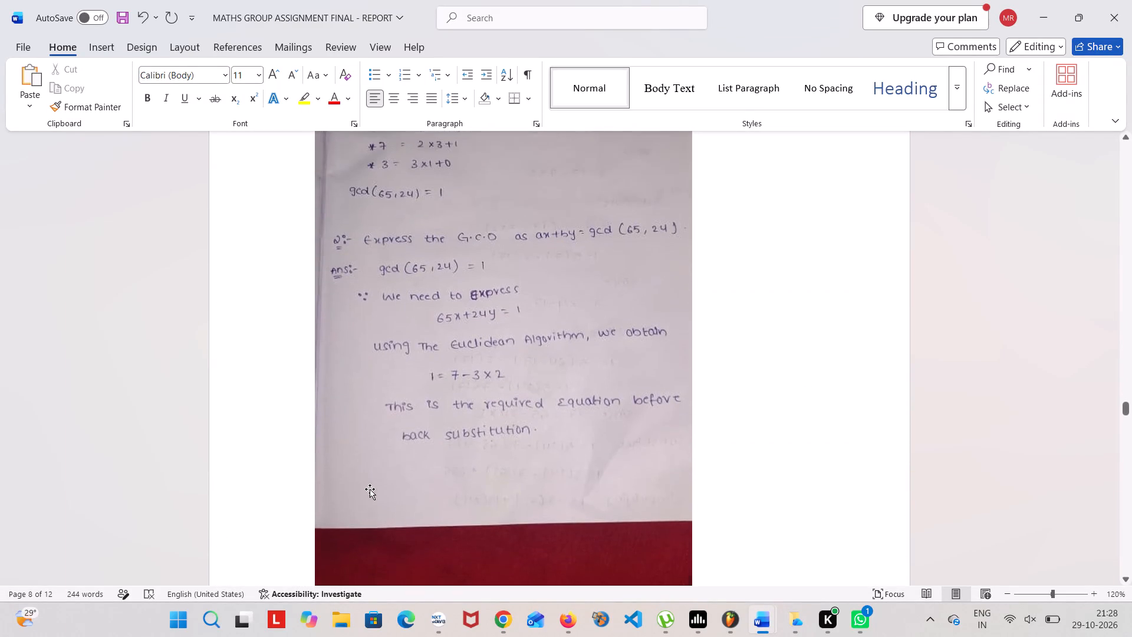
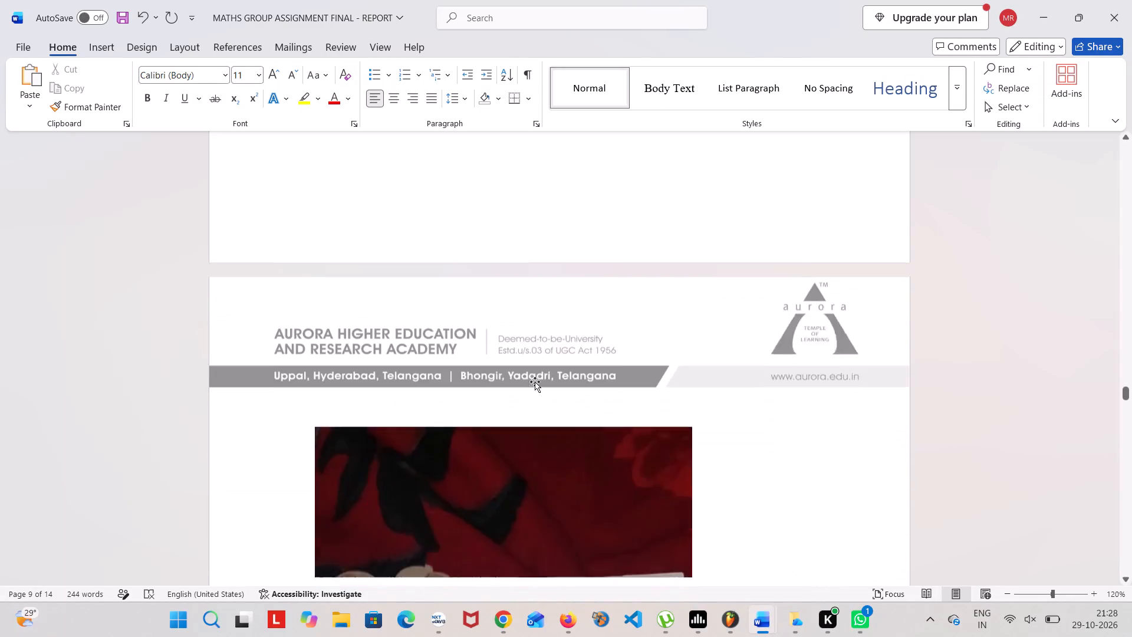
Check the pages around the pasted gcd(65, 24) answer image, from the question list to the following section.
{"action": "scroll", "coordinate": [535, 382], "scroll_direction": "down", "scroll_amount": 8}
{"action": "scroll", "coordinate": [535, 382], "scroll_direction": "up", "scroll_amount": 2}
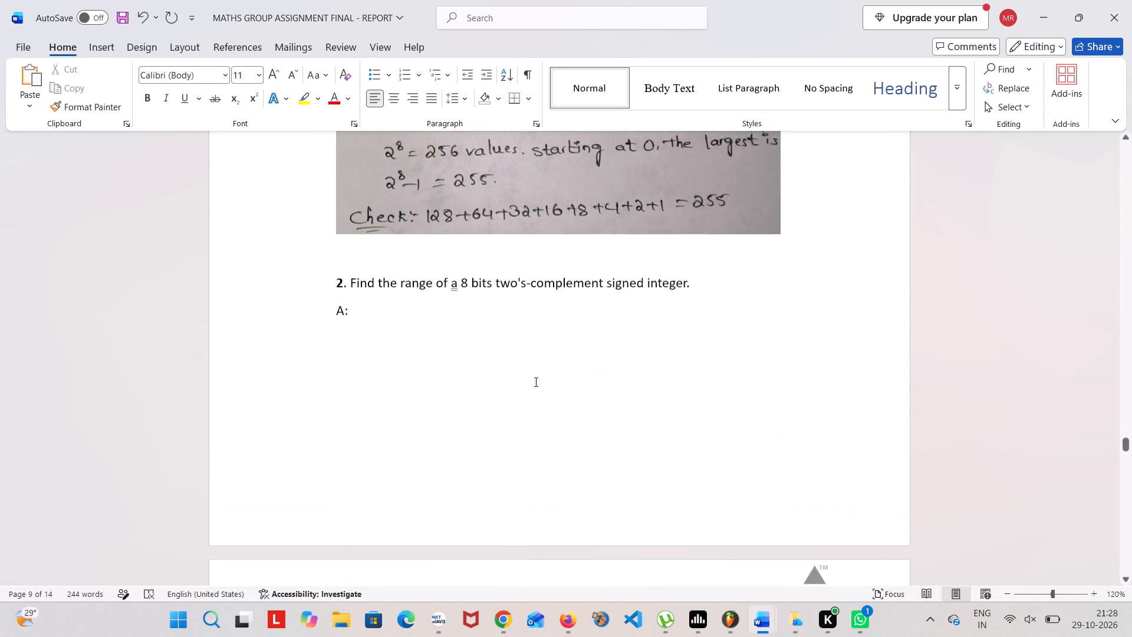
{"action": "scroll", "coordinate": [535, 382], "scroll_direction": "up", "scroll_amount": 7}
{"action": "scroll", "coordinate": [535, 382], "scroll_direction": "down", "scroll_amount": 1}
{"action": "scroll", "coordinate": [535, 382], "scroll_direction": "up", "scroll_amount": 1}
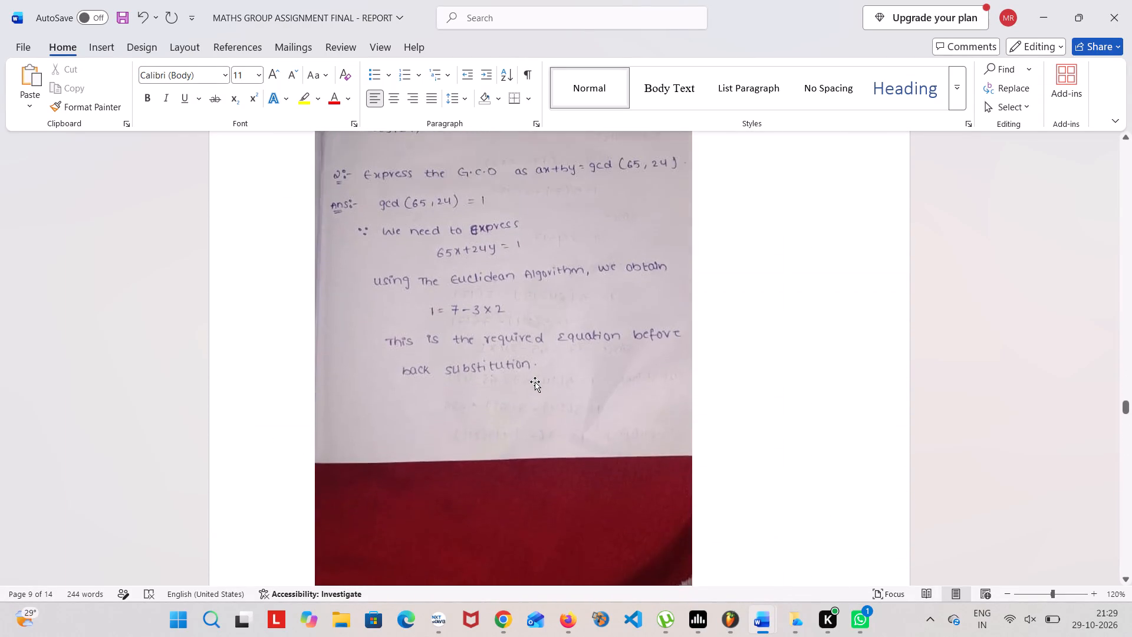
{"action": "scroll", "coordinate": [535, 382], "scroll_direction": "up", "scroll_amount": 3}
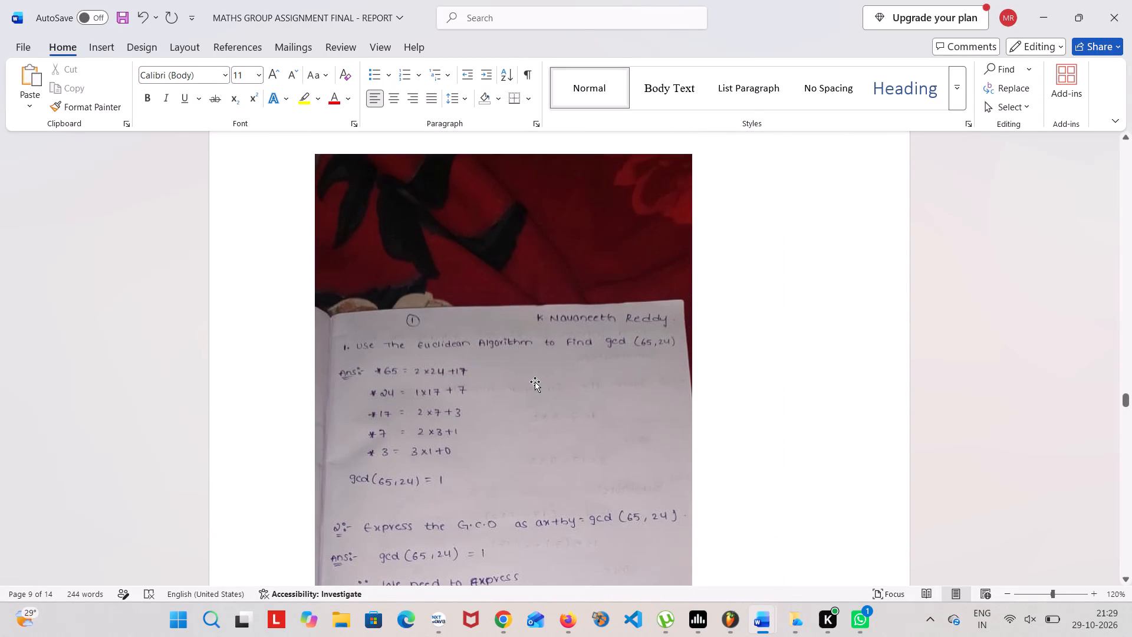
{"action": "scroll", "coordinate": [535, 382], "scroll_direction": "up", "scroll_amount": 4}
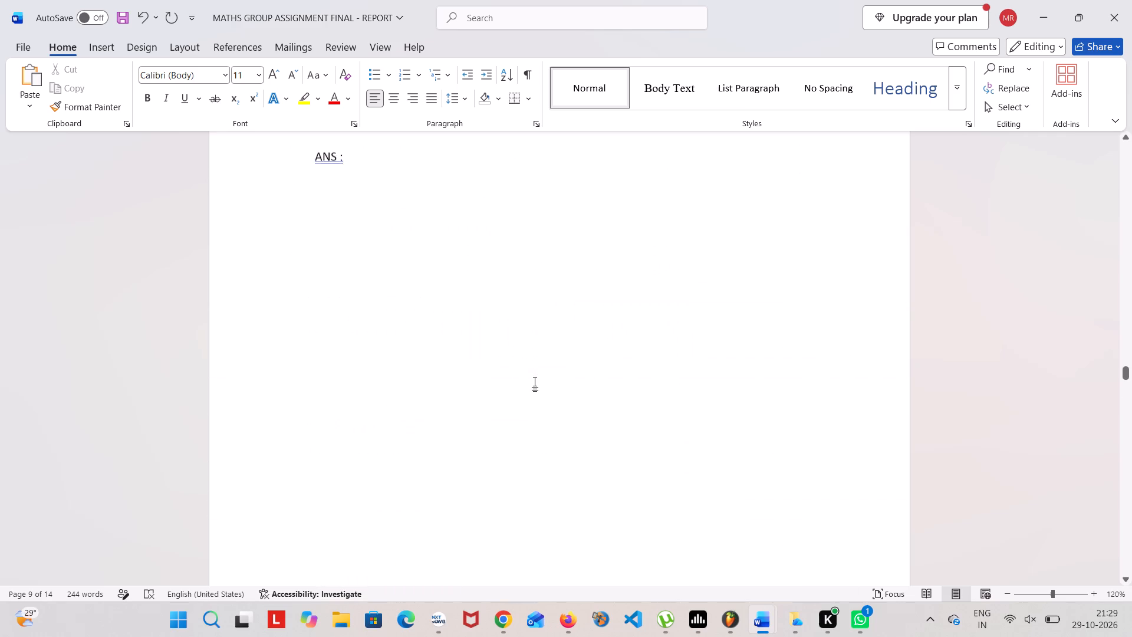
{"action": "scroll", "coordinate": [535, 382], "scroll_direction": "up", "scroll_amount": 6}
Paste the handwritten back-substitution answer image (page 2, question 3) on a new line below the "ANS :" label of the Extended Euclidean Algorithm section.
{"action": "scroll", "coordinate": [535, 382], "scroll_direction": "down", "scroll_amount": 5}
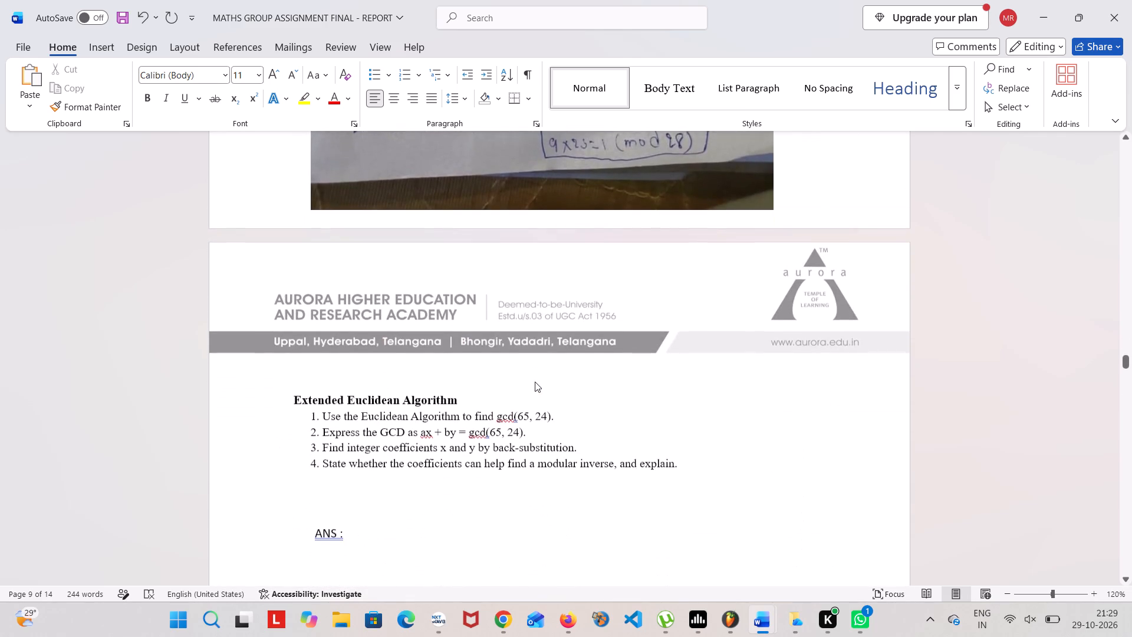
{"action": "scroll", "coordinate": [535, 382], "scroll_direction": "down", "scroll_amount": 5}
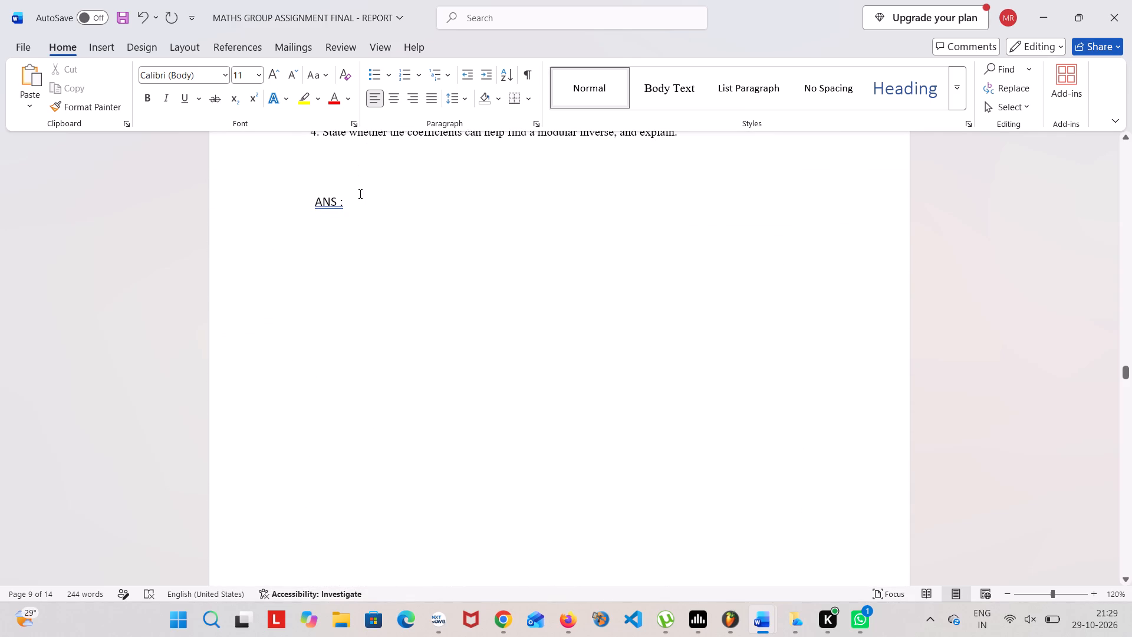
{"action": "left_click", "coordinate": [360, 201]}
{"action": "key", "text": "Return"}
{"action": "key", "text": "ctrl+v"}
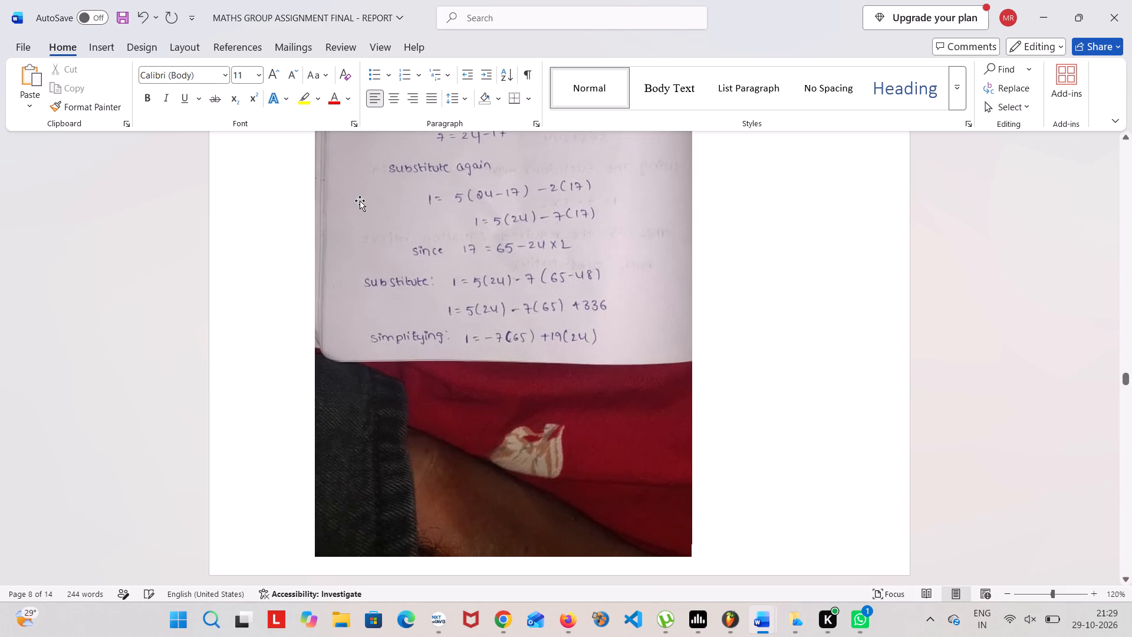
Cut the page 2 back-substitution answer image from its place ahead of the page 1 gcd(65, 24) answer image.
{"action": "scroll", "coordinate": [360, 201], "scroll_direction": "up", "scroll_amount": 7}
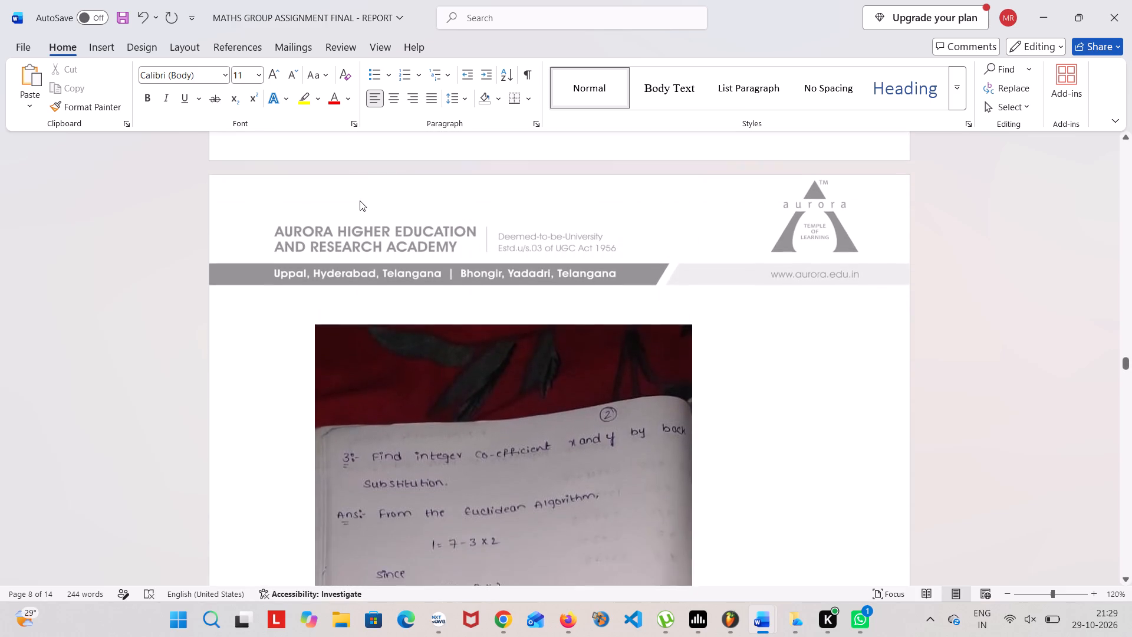
{"action": "scroll", "coordinate": [360, 201], "scroll_direction": "up", "scroll_amount": 4}
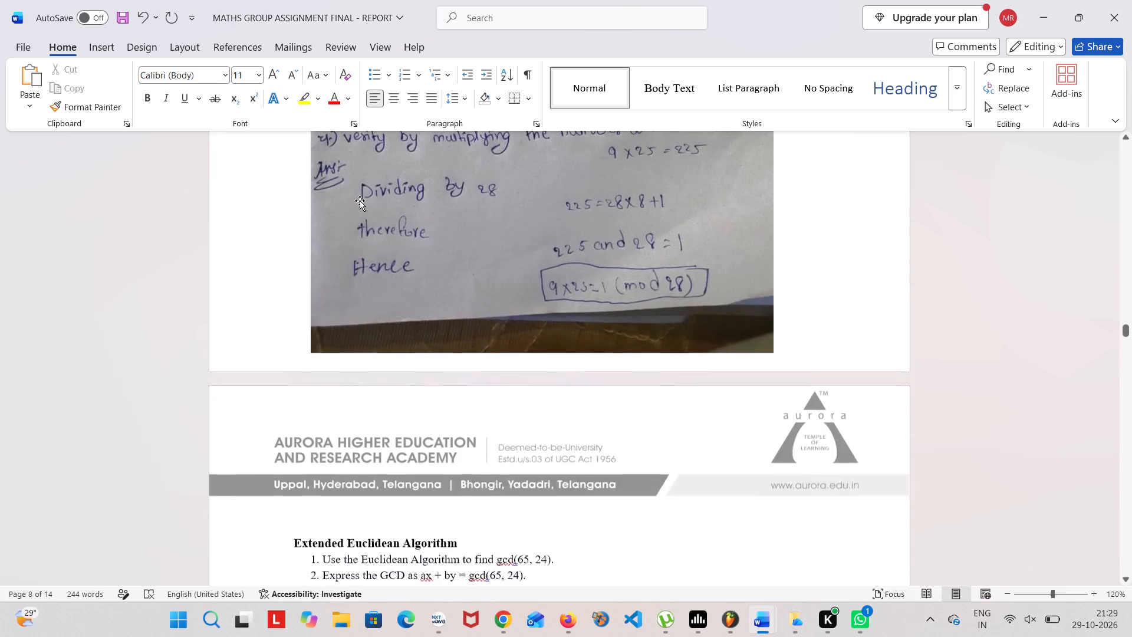
{"action": "scroll", "coordinate": [360, 201], "scroll_direction": "down", "scroll_amount": 5}
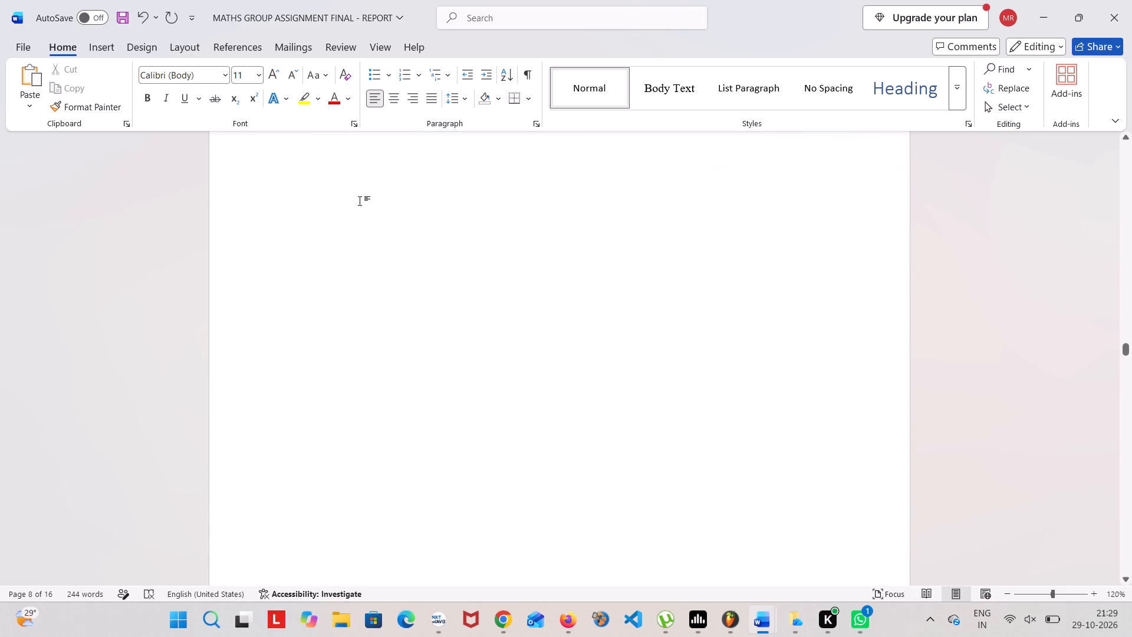
{"action": "scroll", "coordinate": [360, 201], "scroll_direction": "down", "scroll_amount": 2}
{"action": "scroll", "coordinate": [360, 201], "scroll_direction": "up", "scroll_amount": 2}
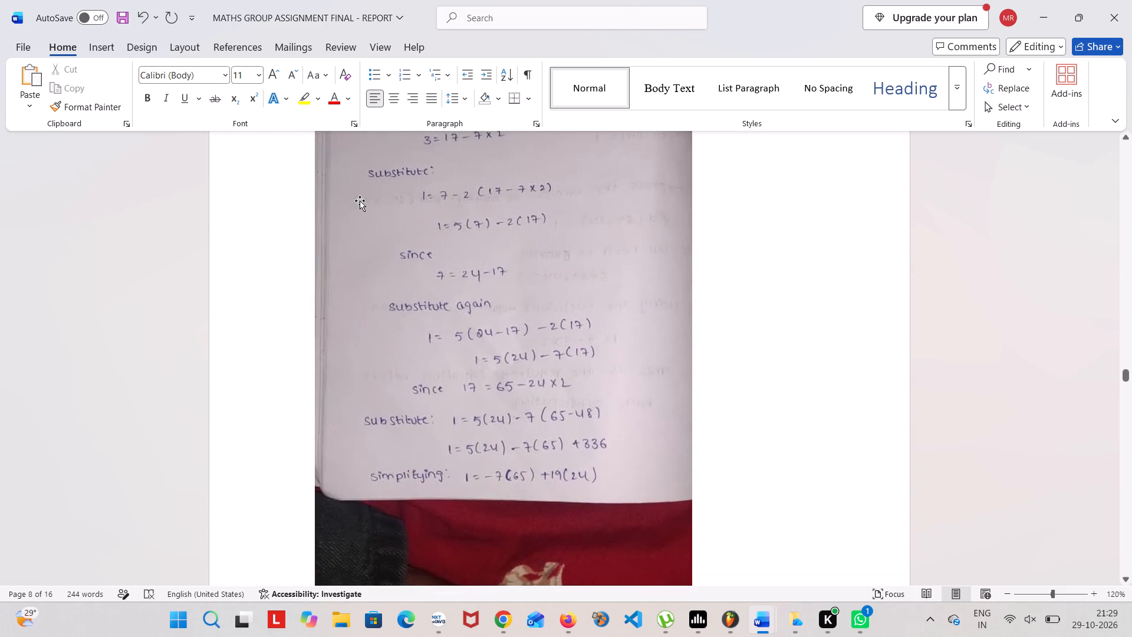
{"action": "right_click", "coordinate": [398, 257]}
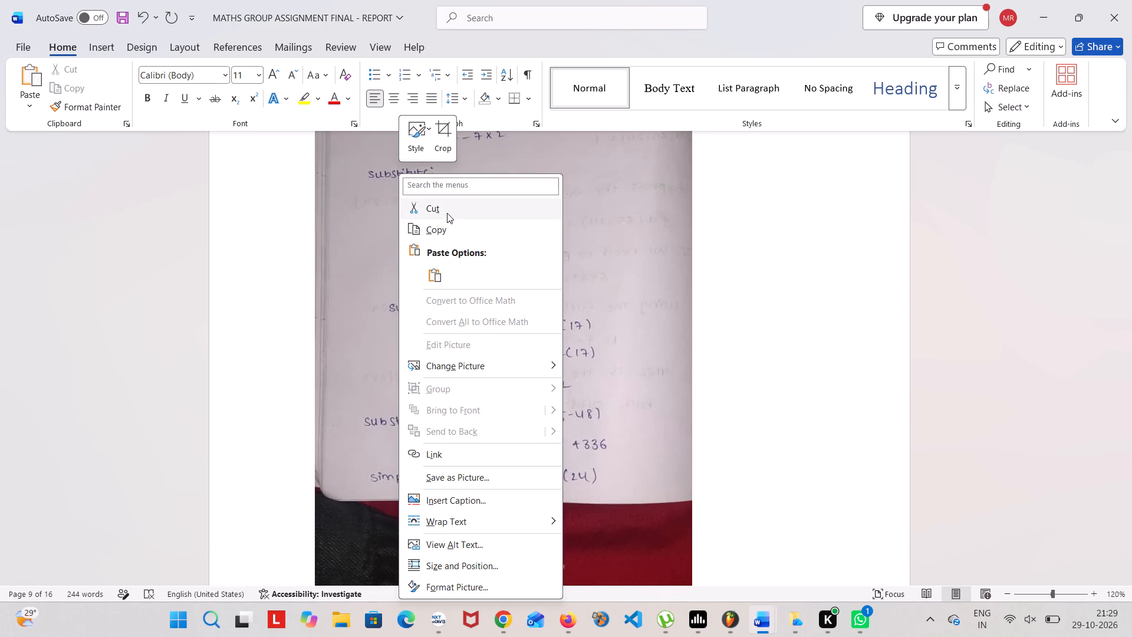
{"action": "left_click", "coordinate": [447, 213]}
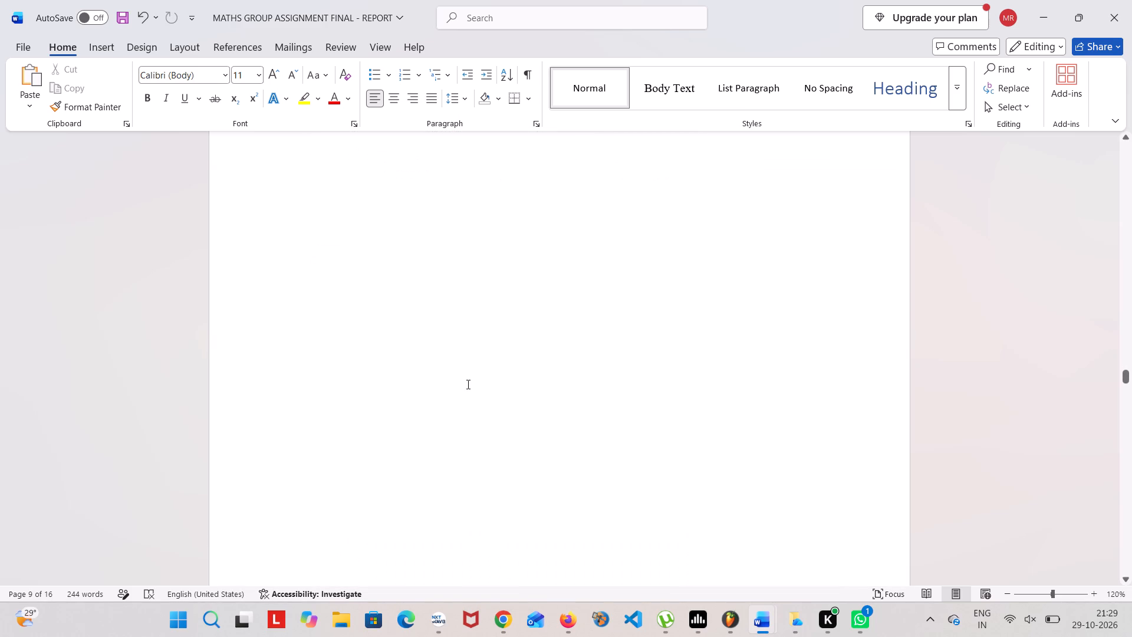
Paste the page 2 back-substitution answer image on a new line after the page 1 gcd(65, 24) answer image.
{"action": "scroll", "coordinate": [467, 384], "scroll_direction": "down", "scroll_amount": 5}
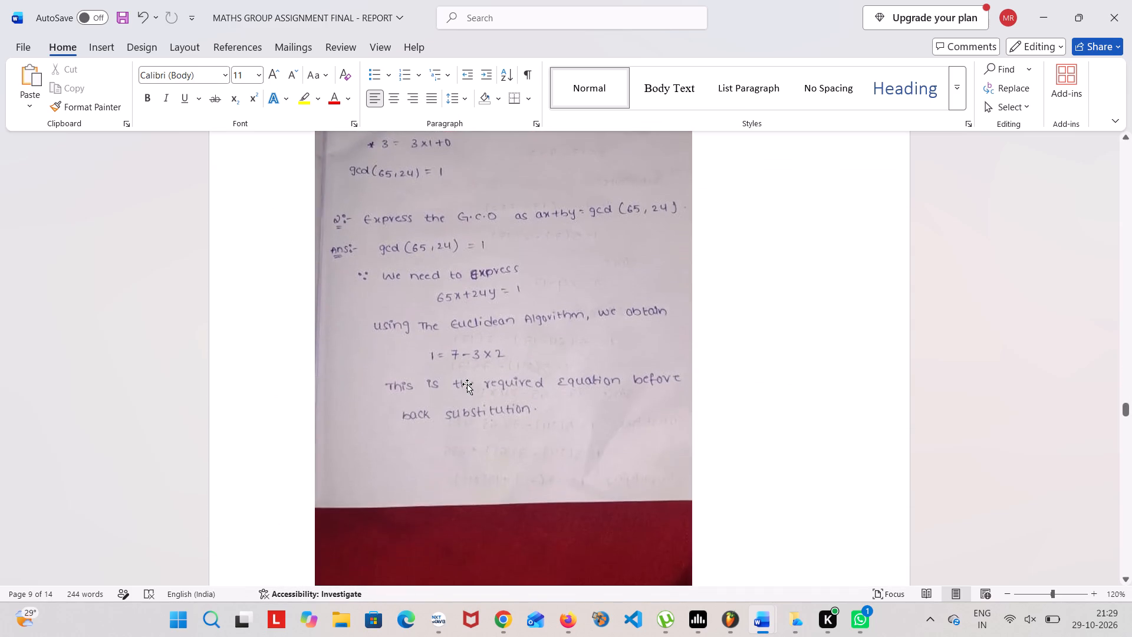
{"action": "scroll", "coordinate": [520, 294], "scroll_direction": "up", "scroll_amount": 1, "text": "ctrl"}
{"action": "scroll", "coordinate": [520, 294], "scroll_direction": "down", "scroll_amount": 3}
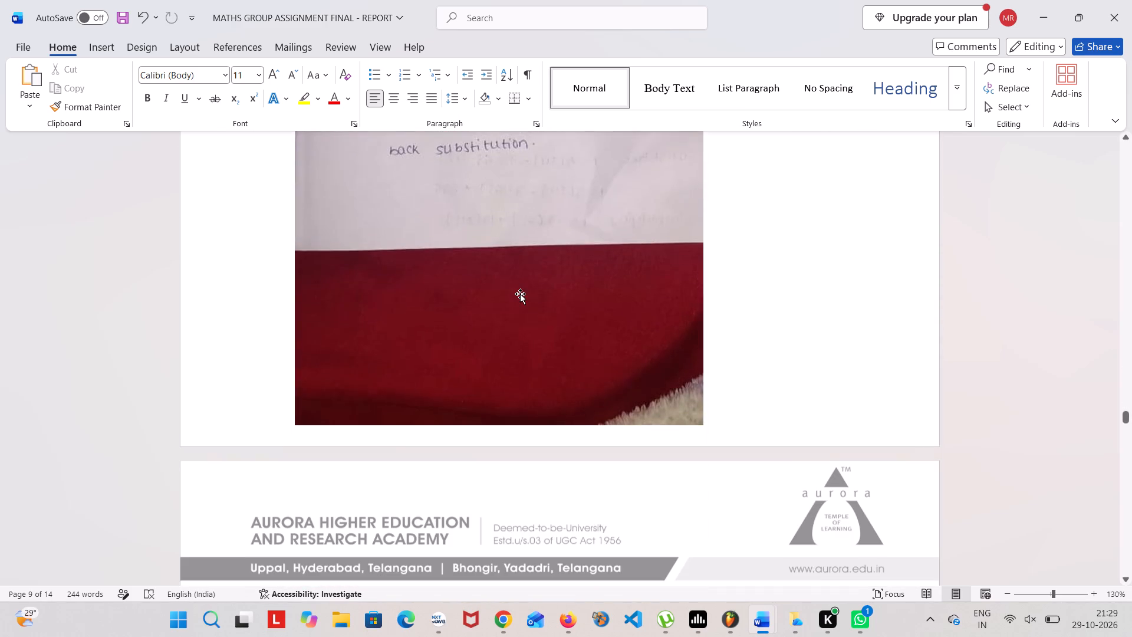
{"action": "left_click", "coordinate": [739, 396]}
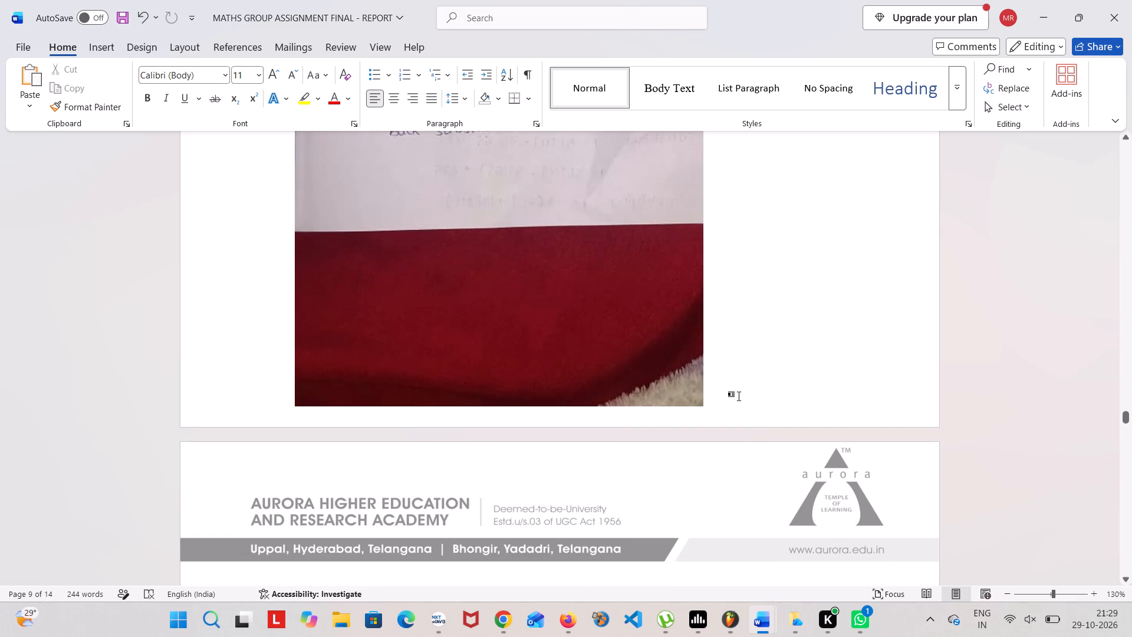
{"action": "key", "text": "Return"}
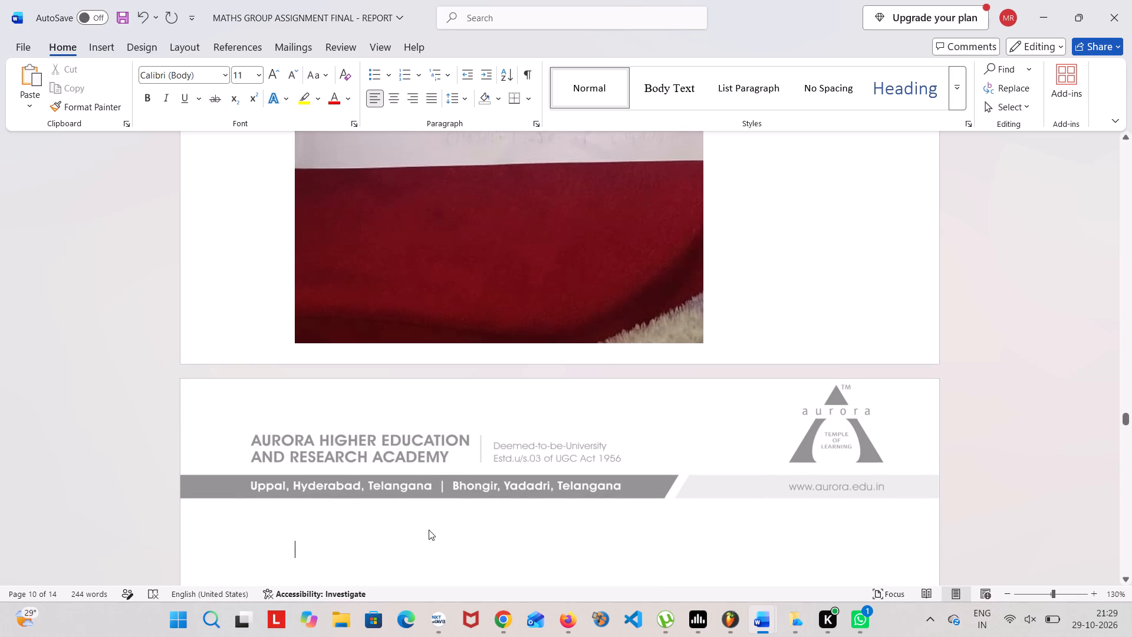
{"action": "key", "text": "ctrl+v"}
Place the text cursor directly after the page 1 gcd(65, 24) answer image.
{"action": "scroll", "coordinate": [429, 530], "scroll_direction": "up", "scroll_amount": 3}
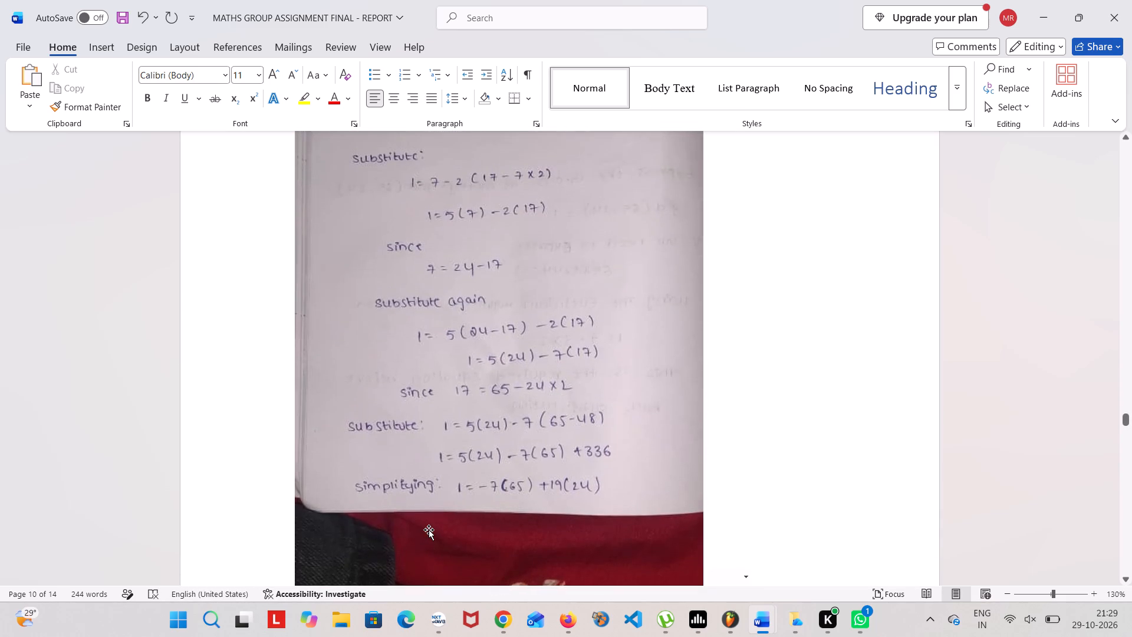
{"action": "scroll", "coordinate": [429, 530], "scroll_direction": "up", "scroll_amount": 1}
{"action": "scroll", "coordinate": [501, 334], "scroll_direction": "up", "scroll_amount": 2}
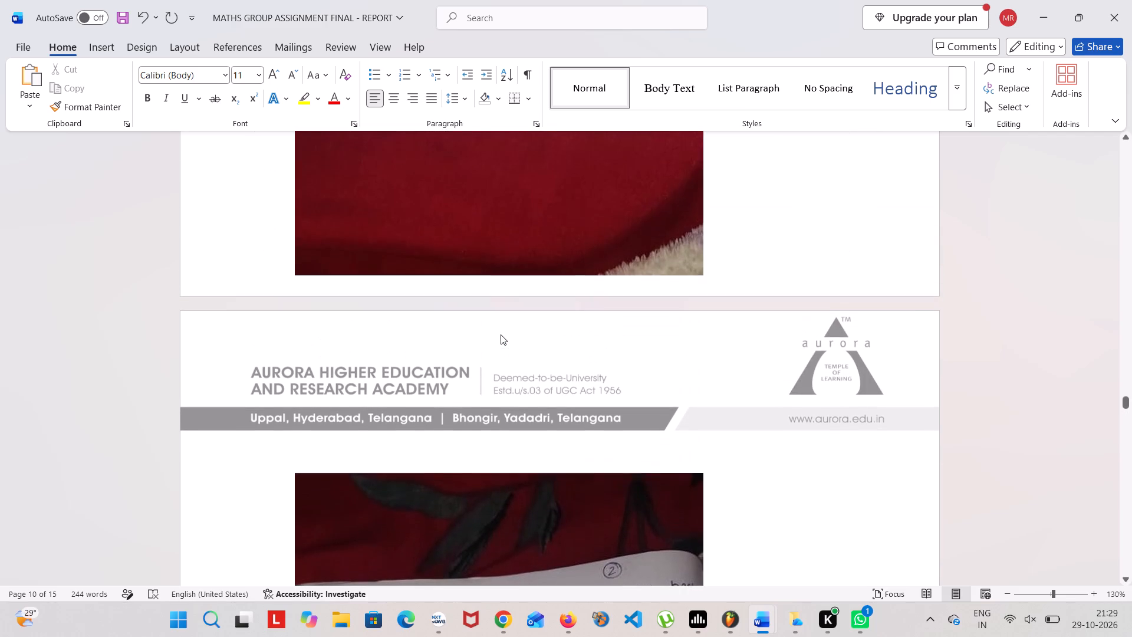
{"action": "left_click", "coordinate": [742, 255]}
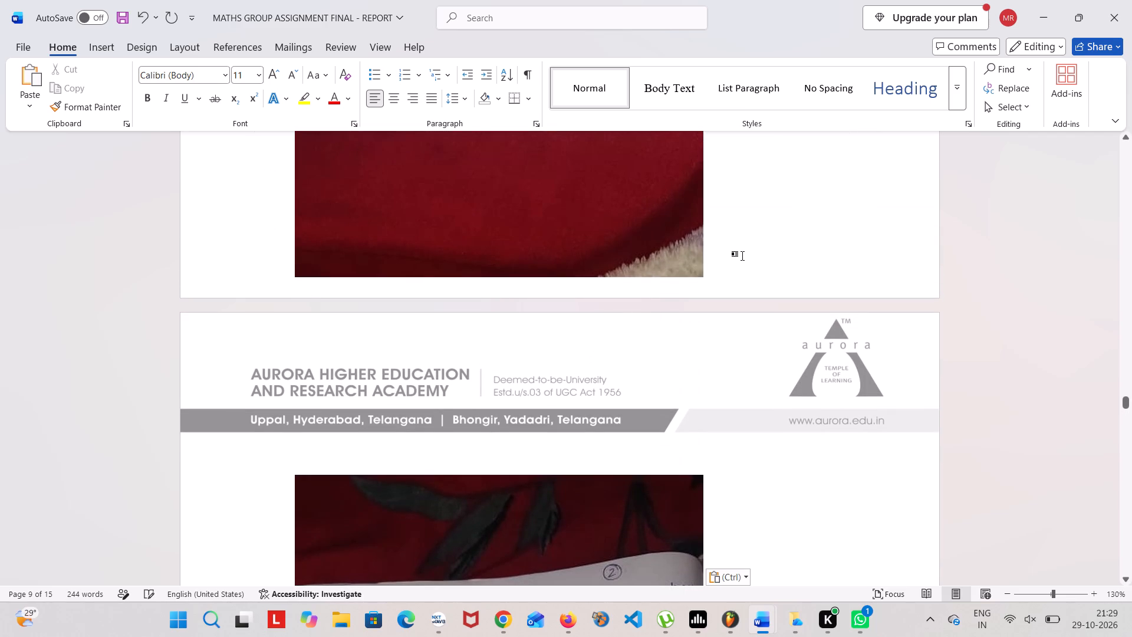
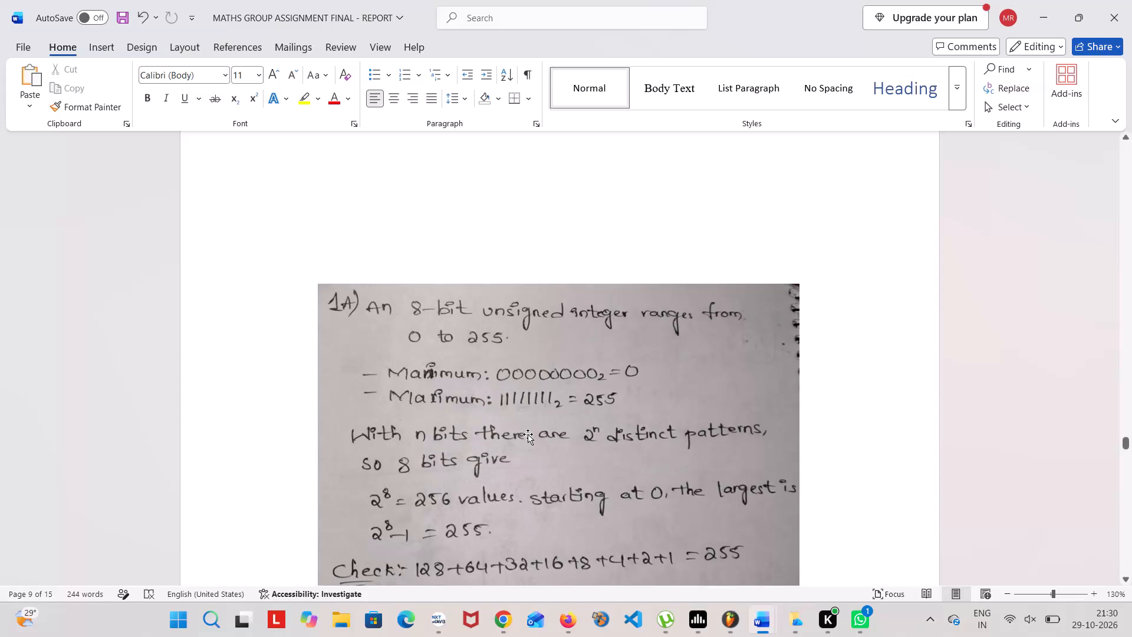
Paste the handwritten question 4 modular-inverse answer image on the blank page after the page 2 back-substitution answer image.
{"action": "scroll", "coordinate": [553, 495], "scroll_direction": "up", "scroll_amount": 1}
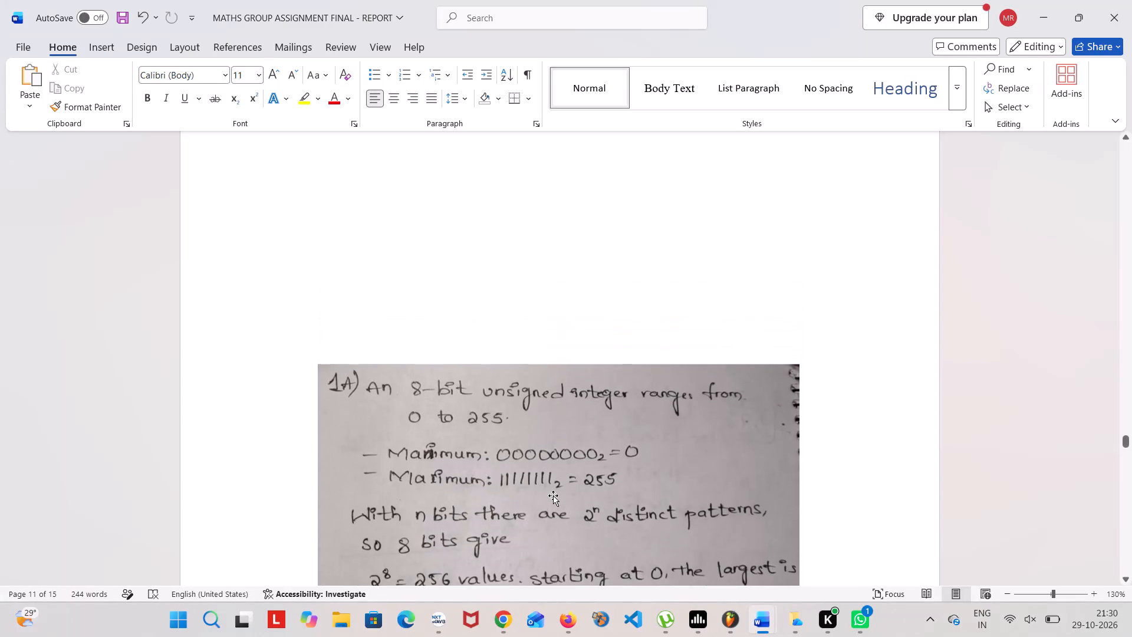
{"action": "scroll", "coordinate": [553, 495], "scroll_direction": "up", "scroll_amount": 1}
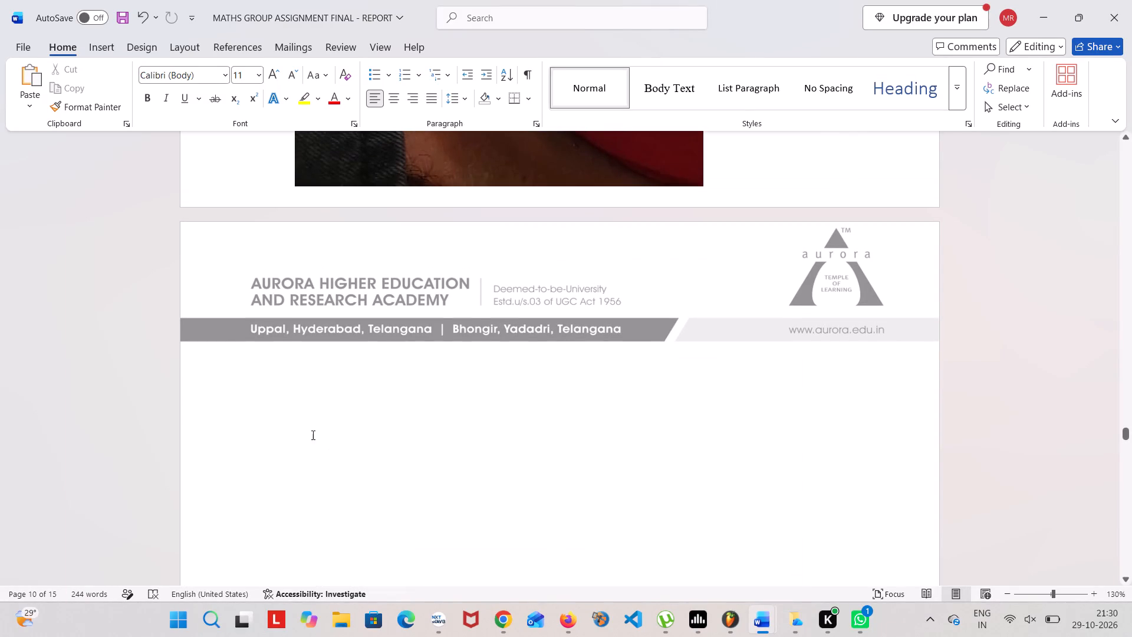
{"action": "left_click", "coordinate": [295, 388]}
{"action": "key", "text": "ctrl+v"}
Review the Extended Euclidean Algorithm section, examining its questions and the order and placement of the handwritten answer images.
{"action": "scroll", "coordinate": [295, 388], "scroll_direction": "up", "scroll_amount": 2}
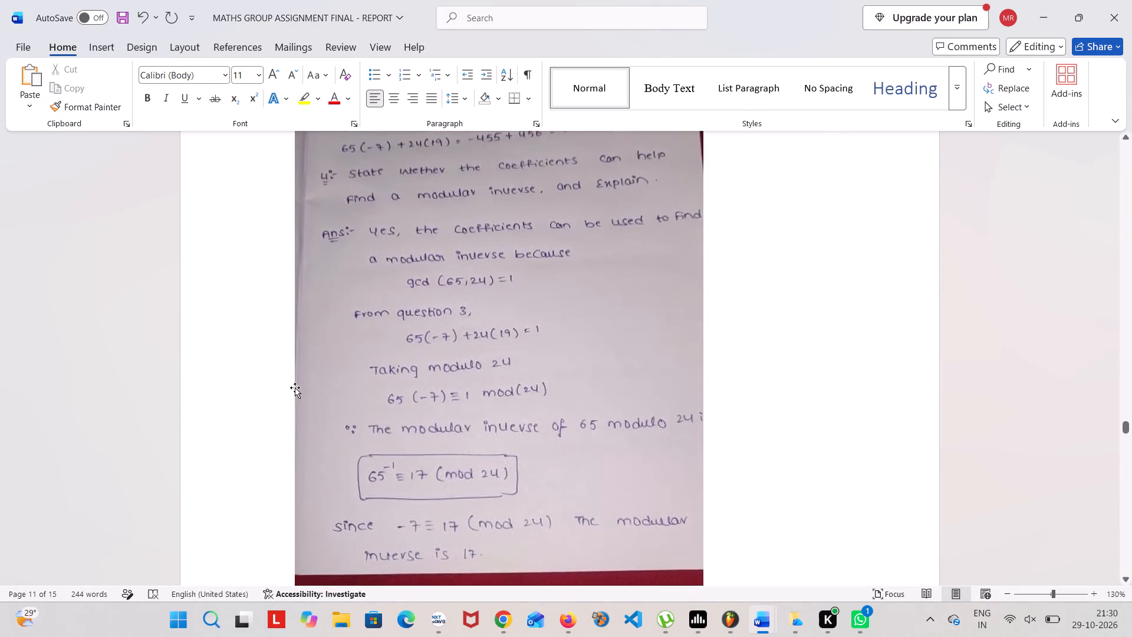
{"action": "scroll", "coordinate": [295, 388], "scroll_direction": "up", "scroll_amount": 7}
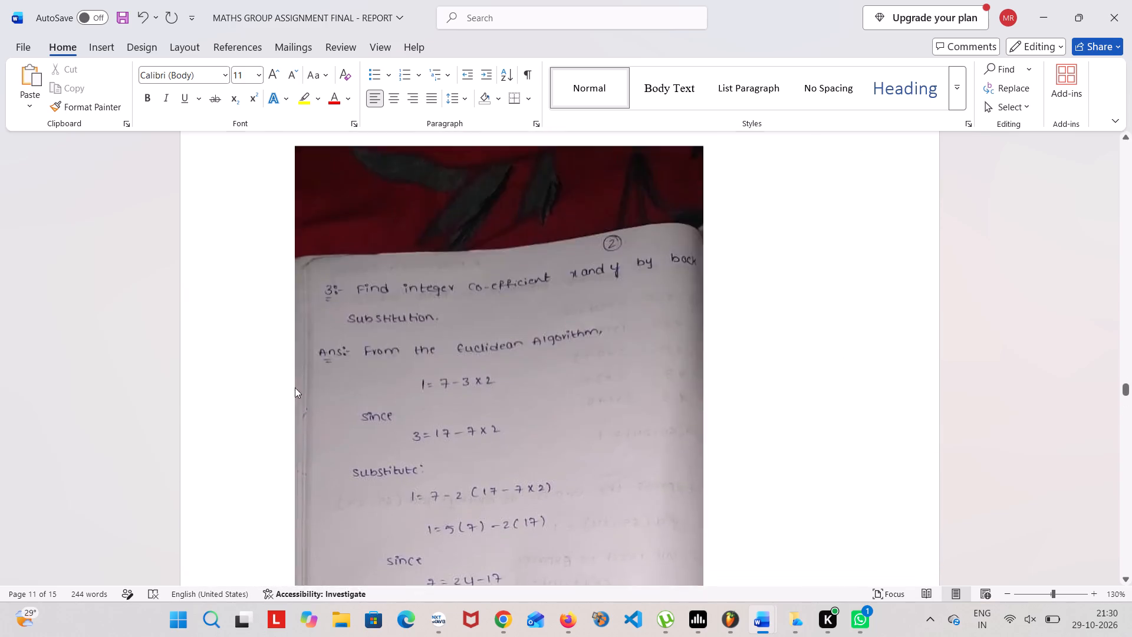
{"action": "scroll", "coordinate": [295, 388], "scroll_direction": "up", "scroll_amount": 4}
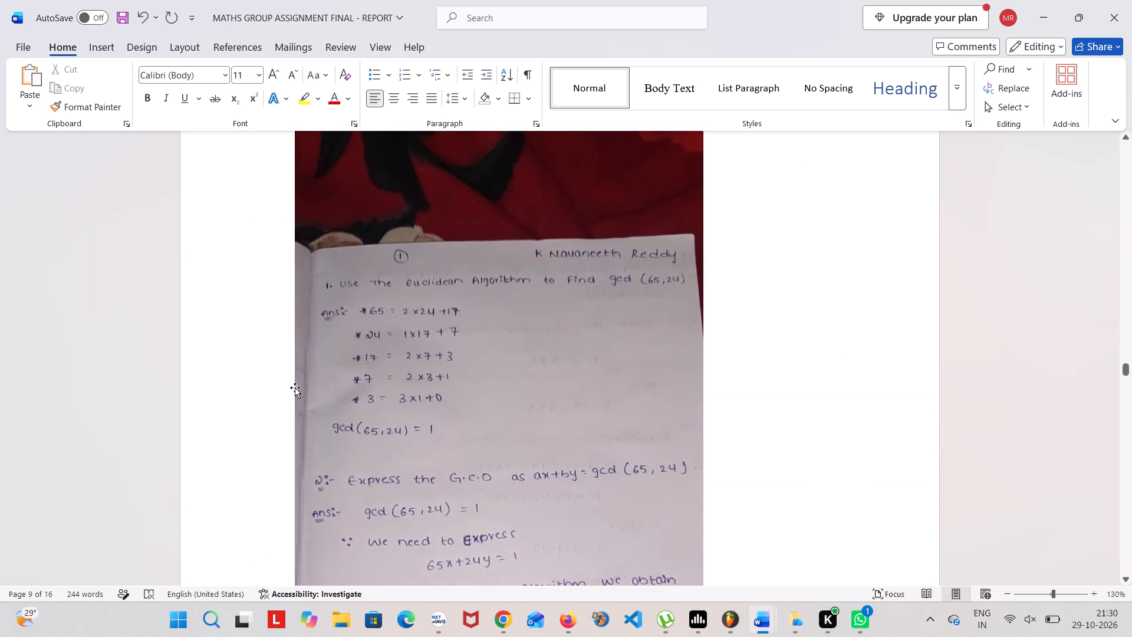
{"action": "scroll", "coordinate": [295, 388], "scroll_direction": "up", "scroll_amount": 5}
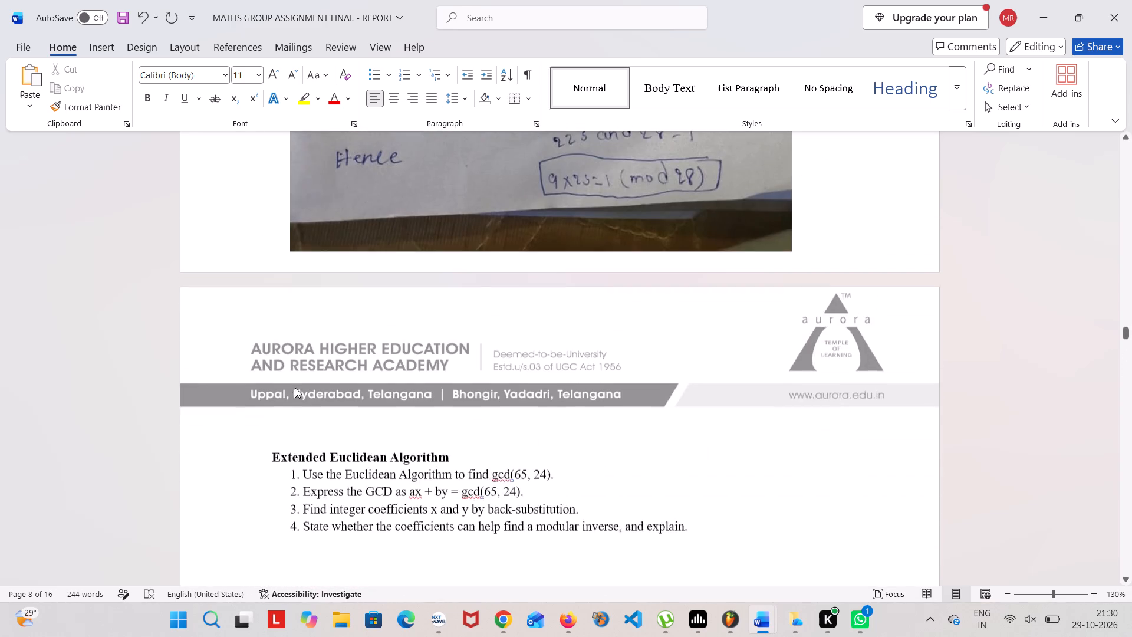
{"action": "scroll", "coordinate": [295, 388], "scroll_direction": "down", "scroll_amount": 6}
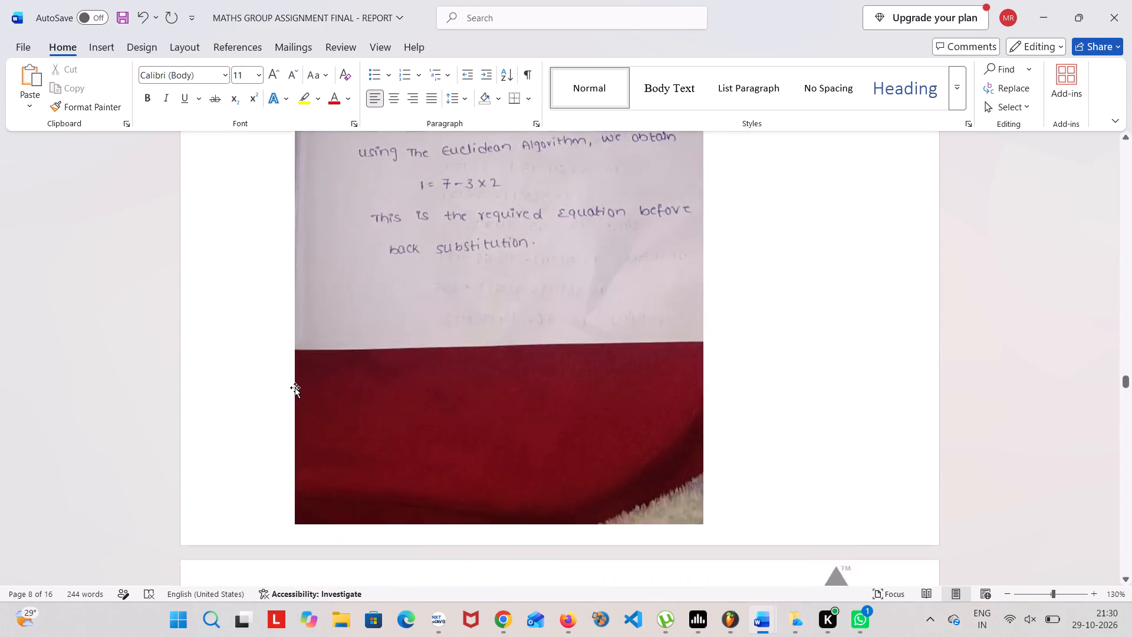
{"action": "scroll", "coordinate": [295, 388], "scroll_direction": "up", "scroll_amount": 2}
{"action": "scroll", "coordinate": [295, 388], "scroll_direction": "down", "scroll_amount": 1}
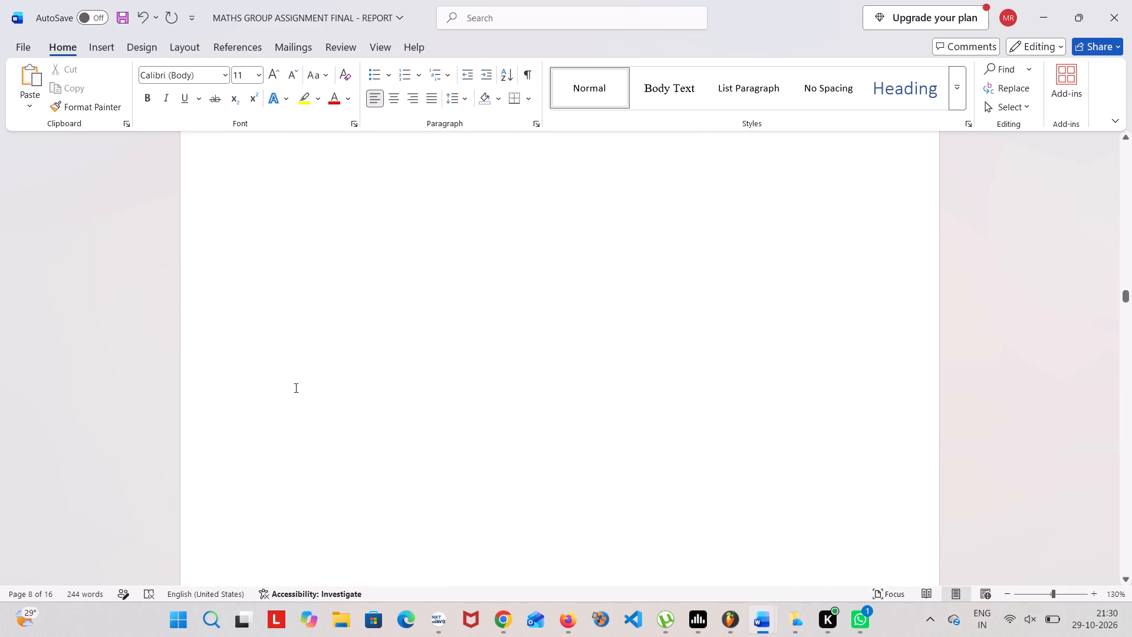
{"action": "scroll", "coordinate": [295, 388], "scroll_direction": "down", "scroll_amount": 8}
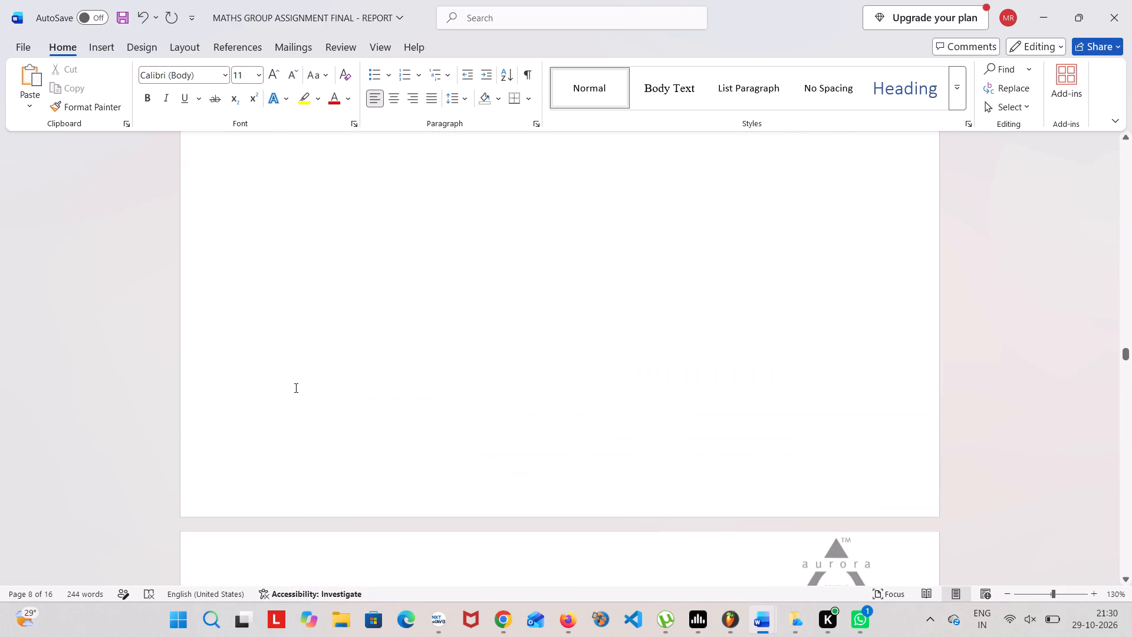
{"action": "scroll", "coordinate": [295, 388], "scroll_direction": "down", "scroll_amount": 6}
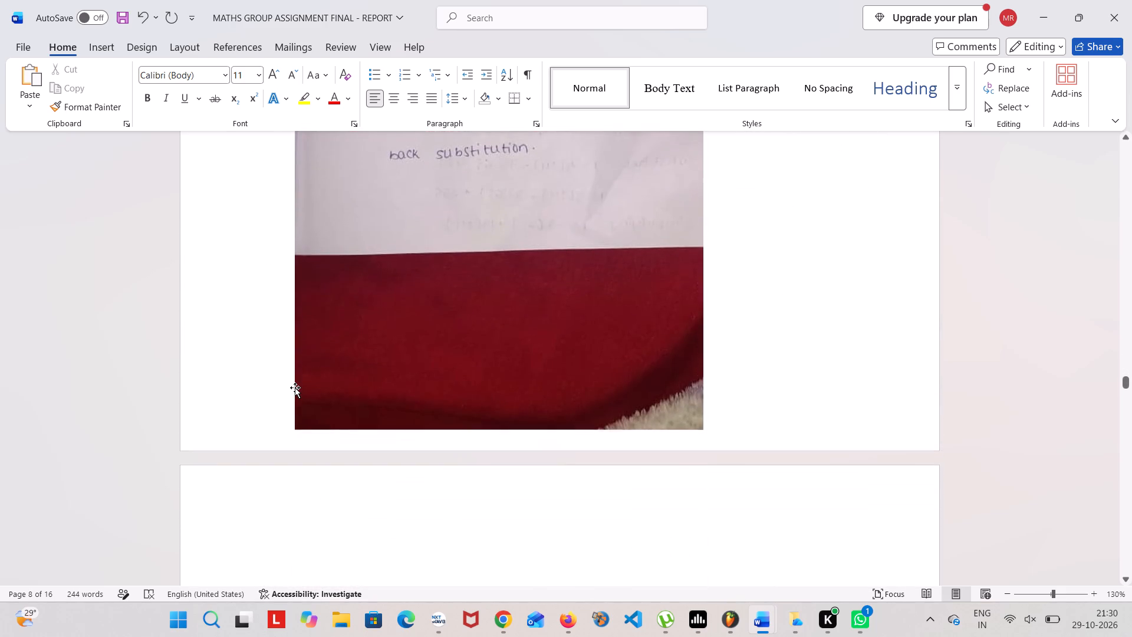
{"action": "scroll", "coordinate": [295, 388], "scroll_direction": "down", "scroll_amount": 4}
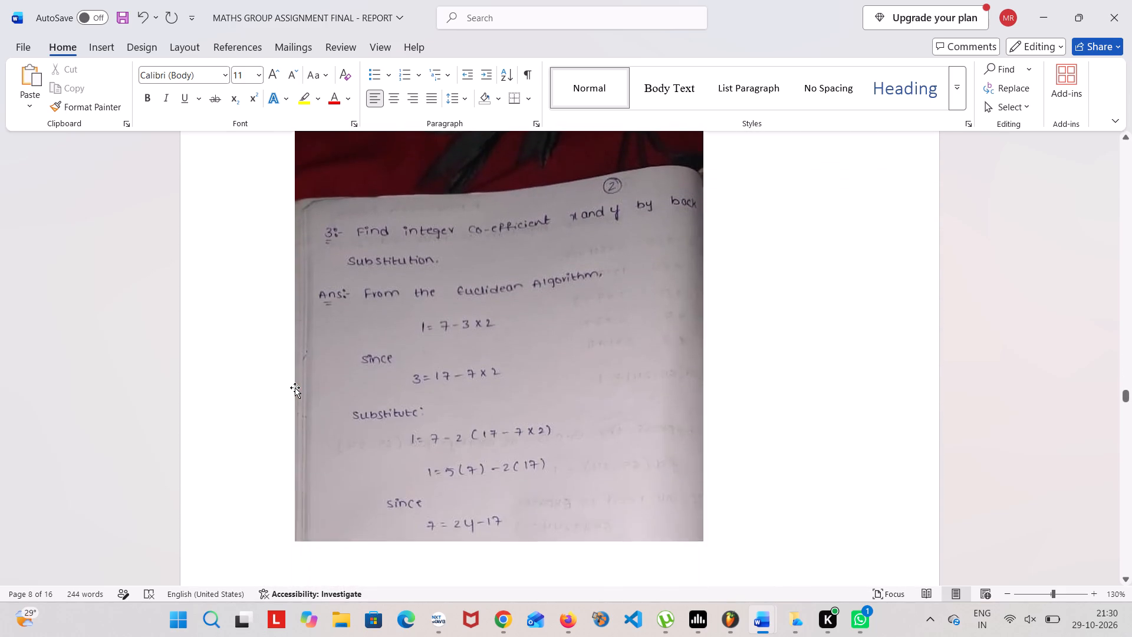
{"action": "scroll", "coordinate": [295, 388], "scroll_direction": "down", "scroll_amount": 6}
{"action": "scroll", "coordinate": [295, 388], "scroll_direction": "up", "scroll_amount": 2}
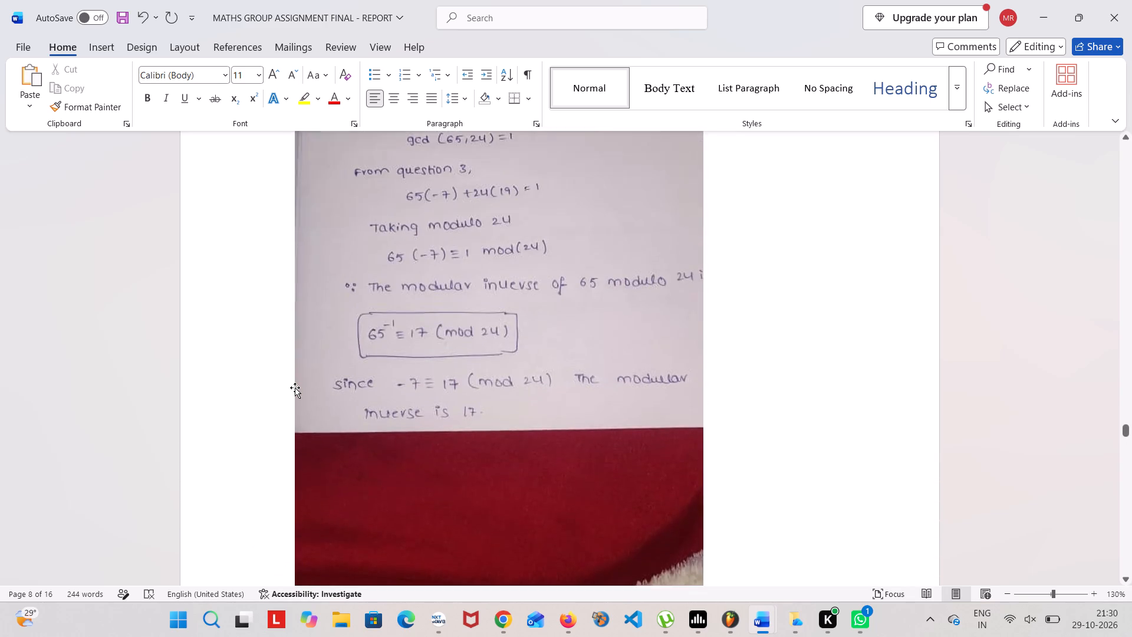
{"action": "scroll", "coordinate": [295, 388], "scroll_direction": "up", "scroll_amount": 3}
{"action": "scroll", "coordinate": [295, 388], "scroll_direction": "down", "scroll_amount": 3}
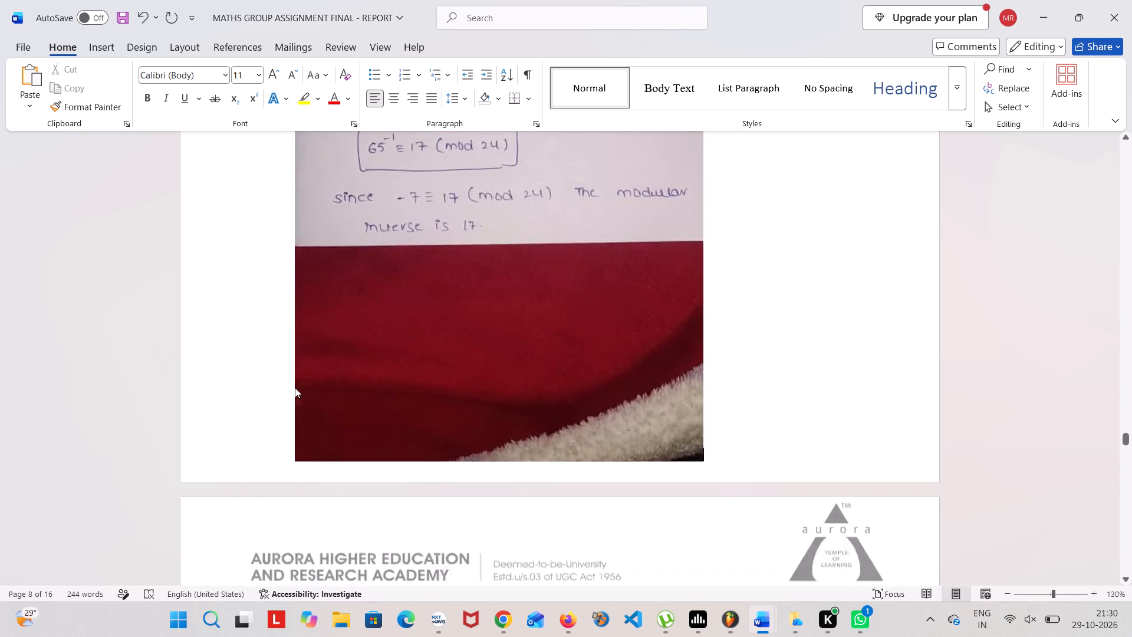
Cut the old handwritten 1A answer image about the 8-bit unsigned integer range from the page after the Extended Euclidean answers.
{"action": "scroll", "coordinate": [295, 388], "scroll_direction": "down", "scroll_amount": 2}
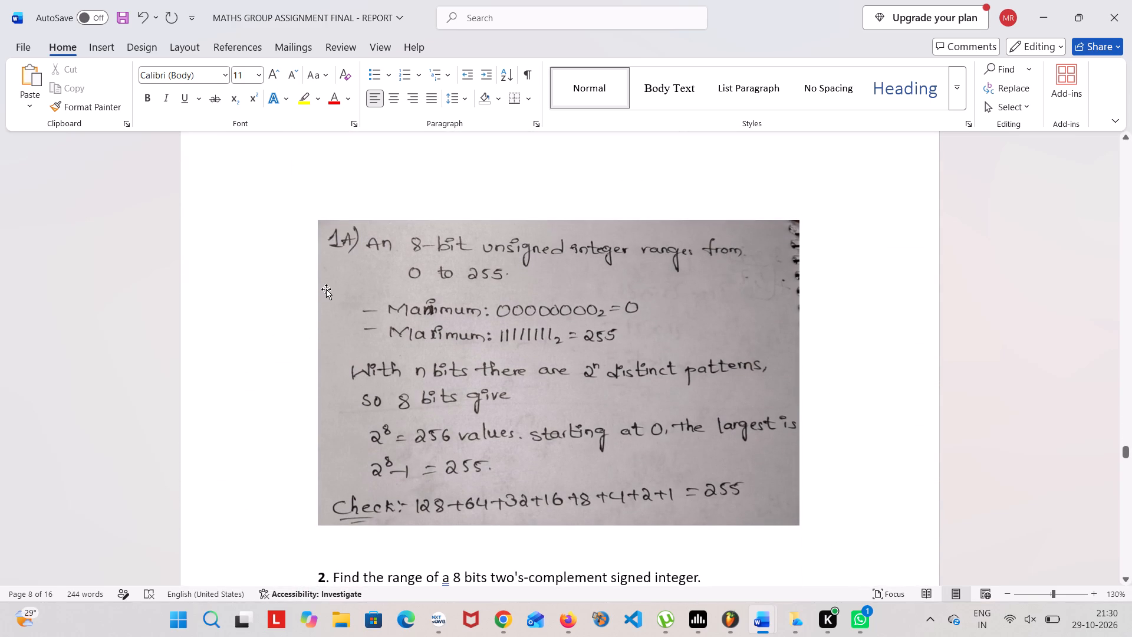
{"action": "right_click", "coordinate": [326, 288]}
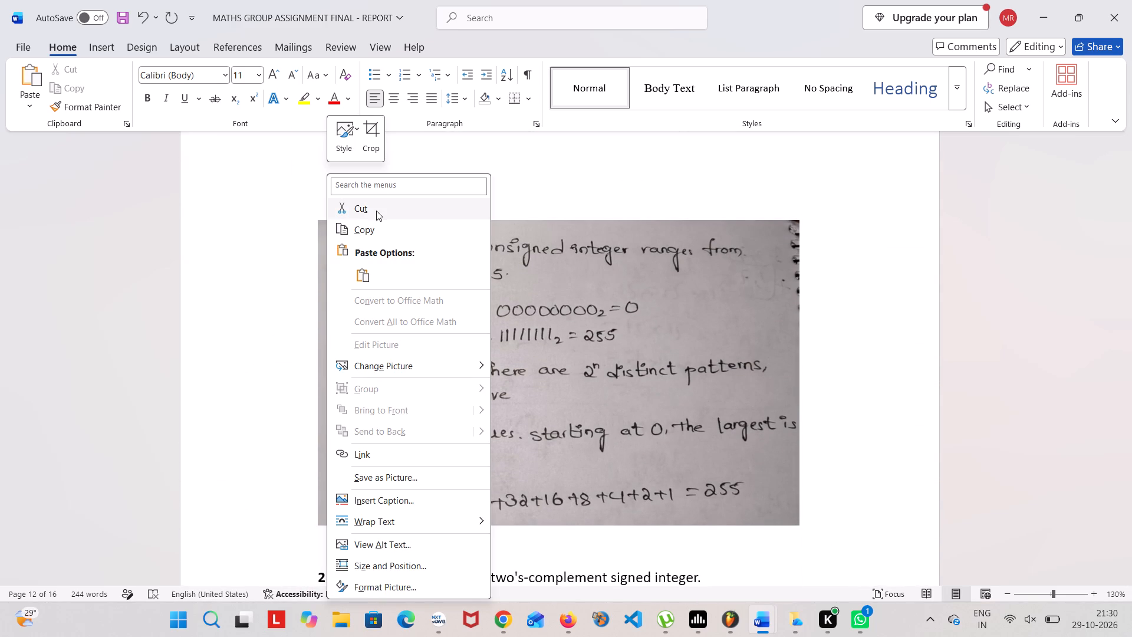
{"action": "left_click", "coordinate": [376, 211]}
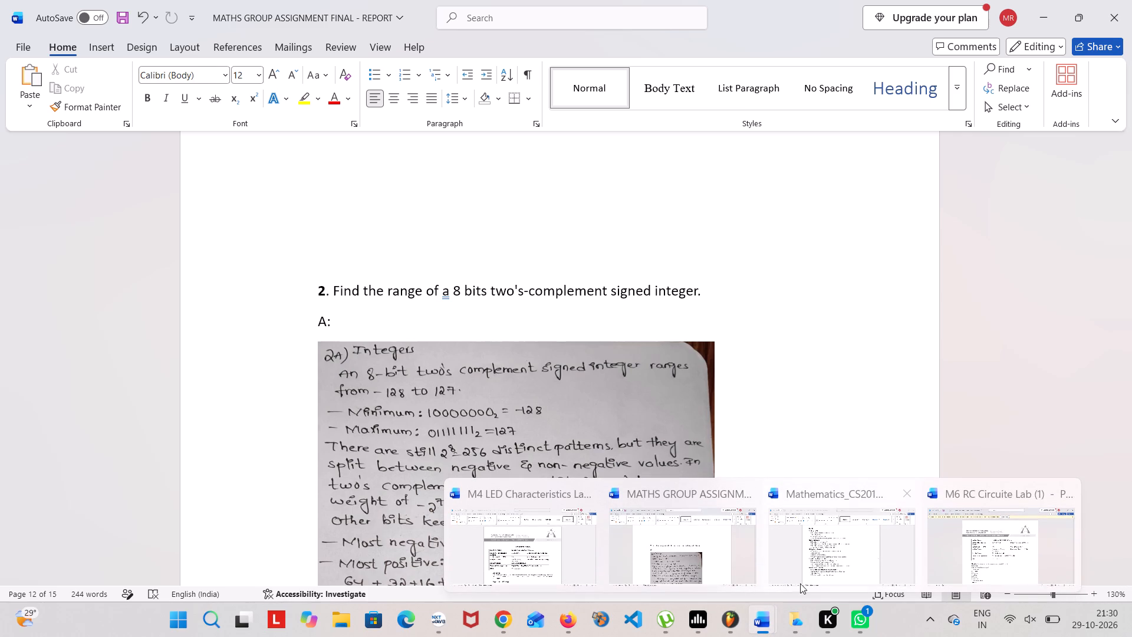
Copy the LG-13 Fermat's Little Theorem heading and its four questions from Mathematics_CS201_Room_105 into the report above the old two's-complement question 2.
{"action": "left_click", "coordinate": [824, 540]}
{"action": "left_click", "coordinate": [289, 452]}
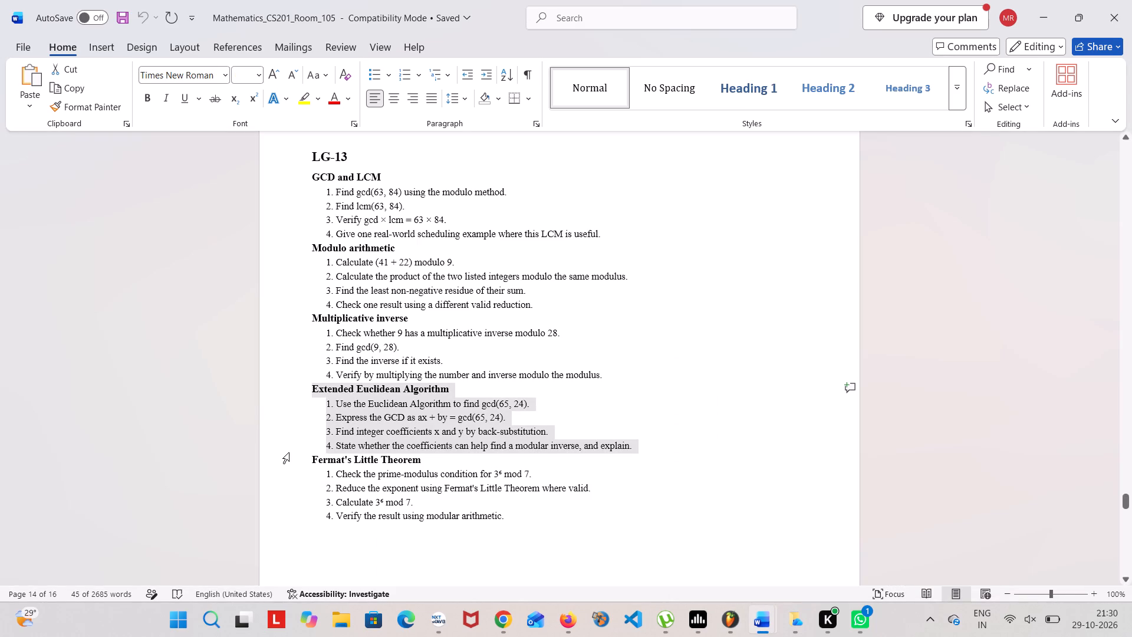
{"action": "left_click", "coordinate": [311, 461]}
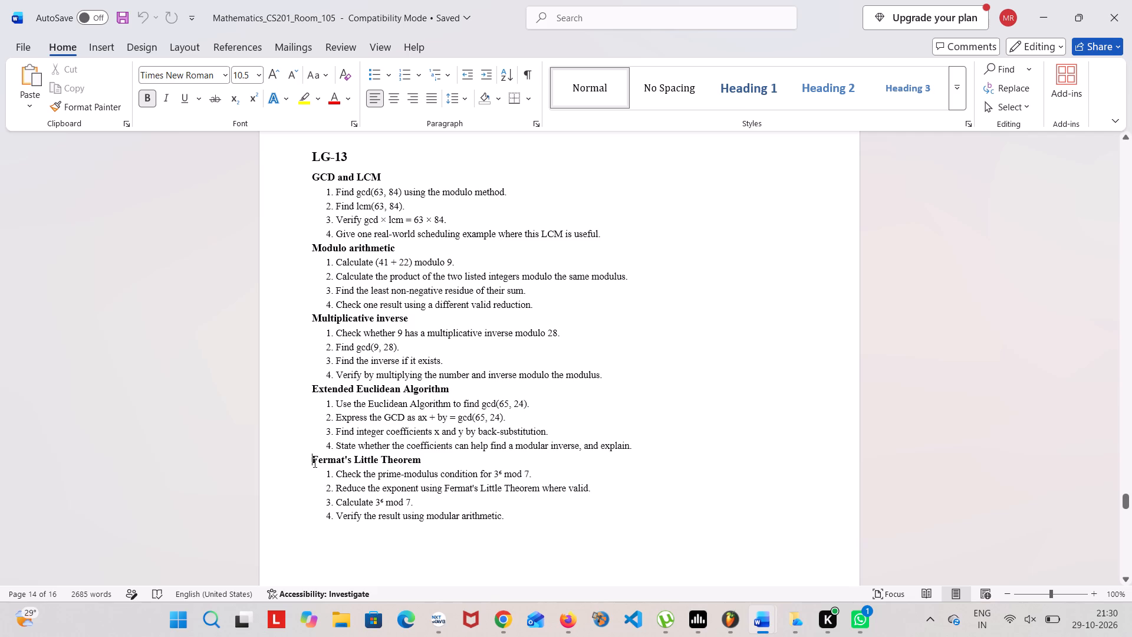
{"action": "left_click", "coordinate": [314, 462]}
{"action": "left_click_drag", "start_coordinate": [314, 462], "coordinate": [475, 522]}
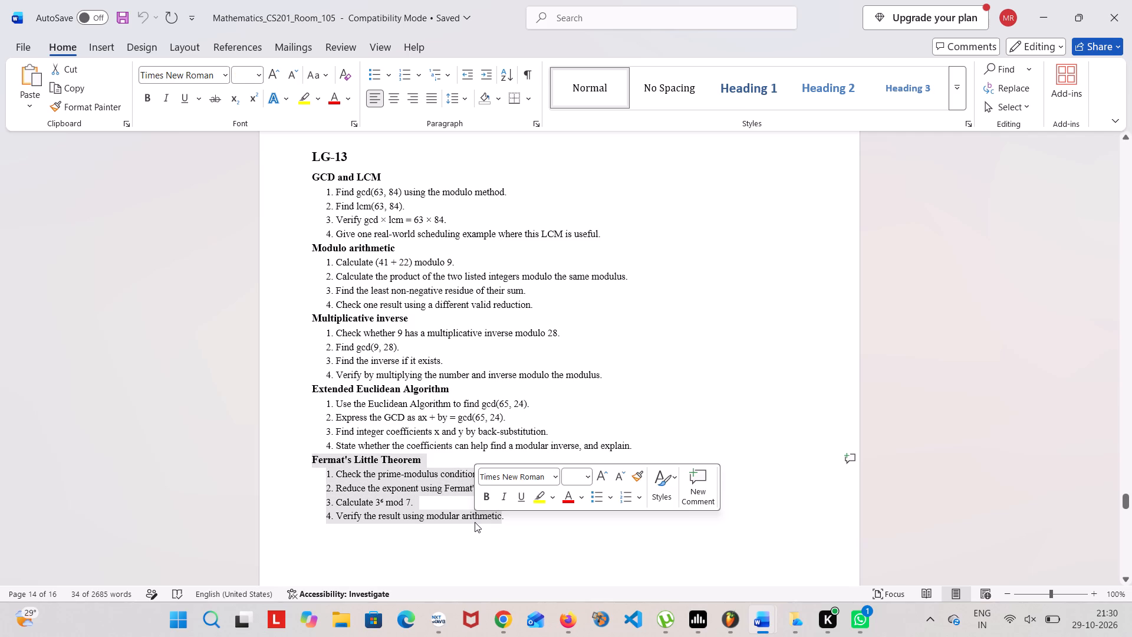
{"action": "key", "text": "ctrl+c"}
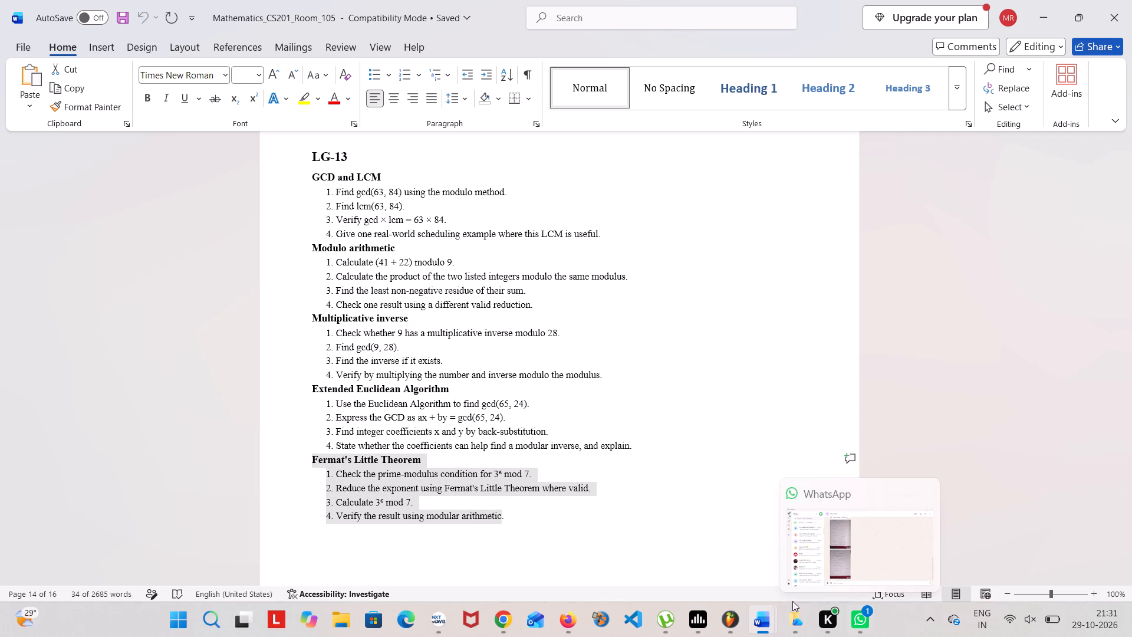
{"action": "left_click", "coordinate": [721, 563]}
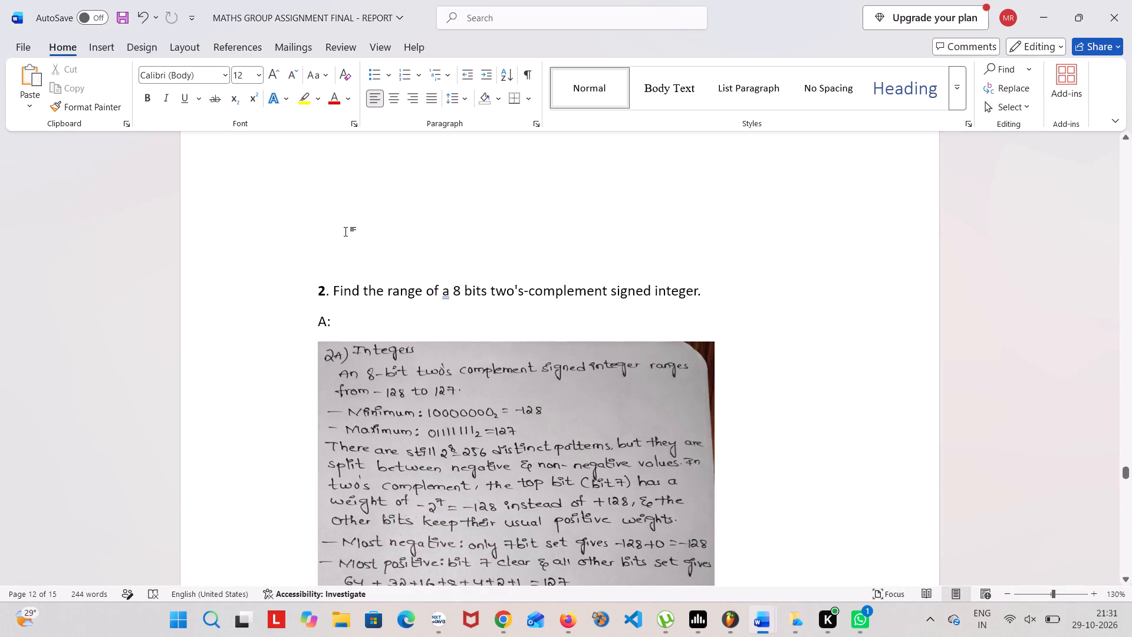
{"action": "key", "text": "ctrl+v"}
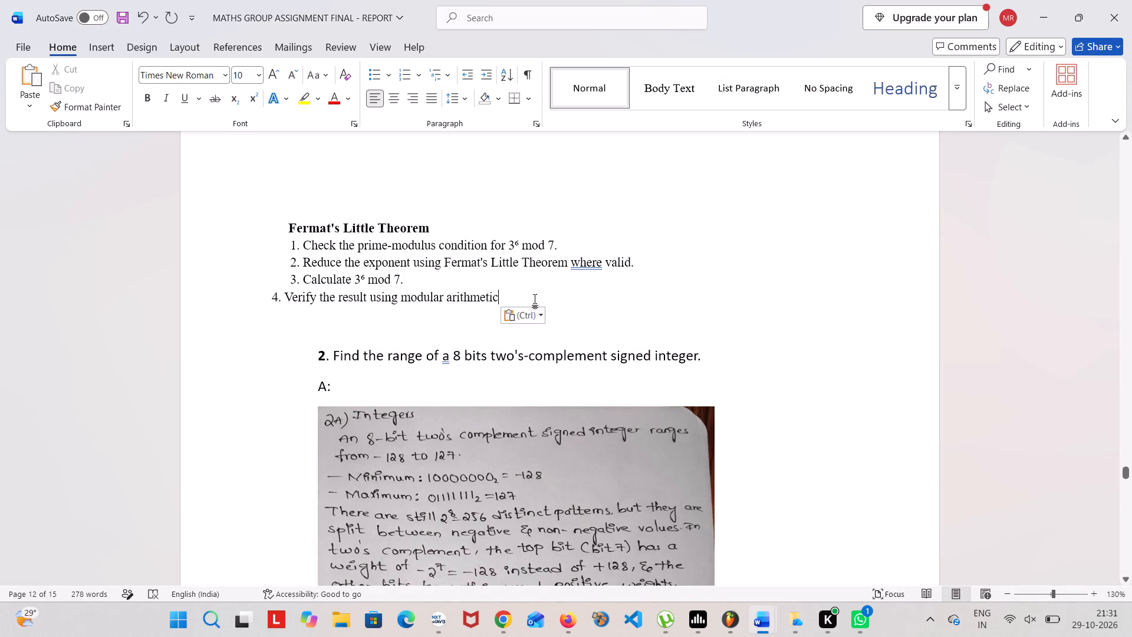
Indent question 4 of the Fermat's Little Theorem section by five spaces to align it with the questions above.
{"action": "left_click", "coordinate": [266, 297]}
{"action": "key", "text": "space"}
{"action": "key", "text": "space"}
{"action": "key", "text": "space"}
{"action": "key", "text": "space"}
{"action": "key", "text": "space"}
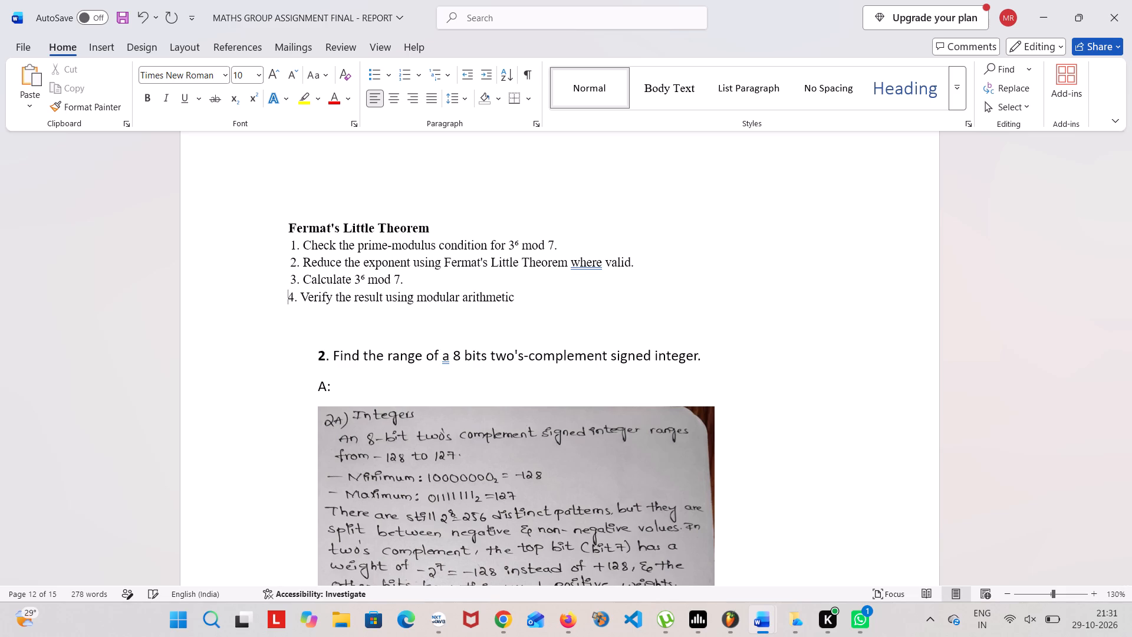
{"action": "key", "text": "space"}
{"action": "key", "text": "BackSpace"}
Add an "ANS :" label below question 4 of the Fermat's Little Theorem section, leaving an empty line between them.
{"action": "left_click", "coordinate": [543, 301]}
{"action": "key", "text": "Return"}
{"action": "key", "text": "Return"}
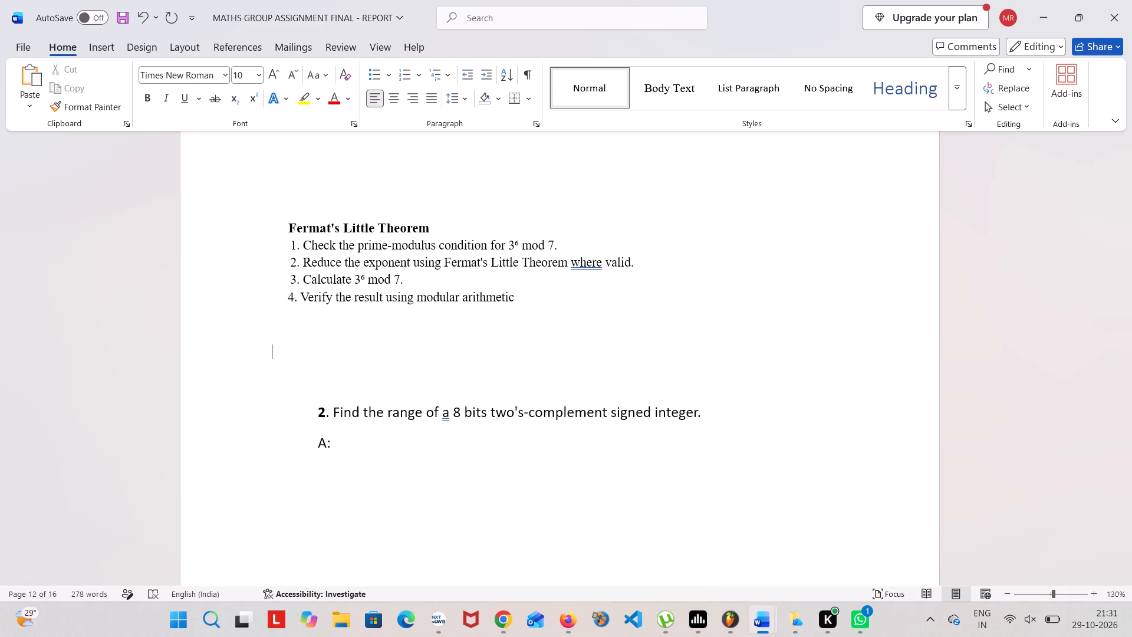
{"action": "type", "text": "ANS"}
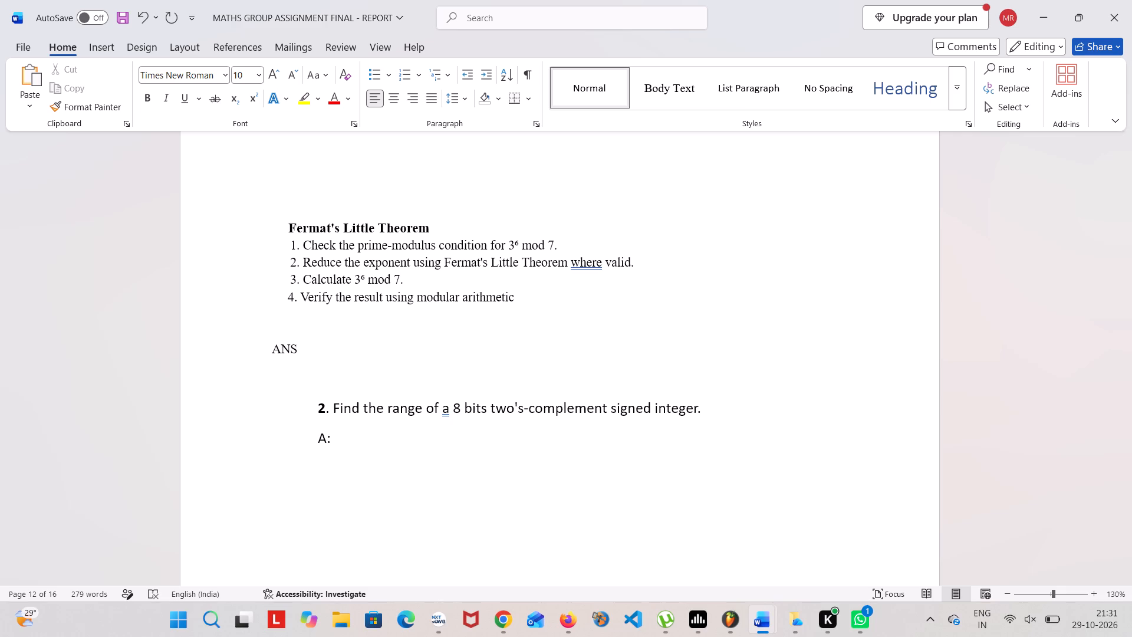
{"action": "key", "text": "space"}
{"action": "key", "text": "shift+colon"}
Start a new line below the "ANS :" label of the Fermat's Little Theorem section, indented by five spaces.
{"action": "left_click", "coordinate": [344, 357]}
{"action": "key", "text": "Return"}
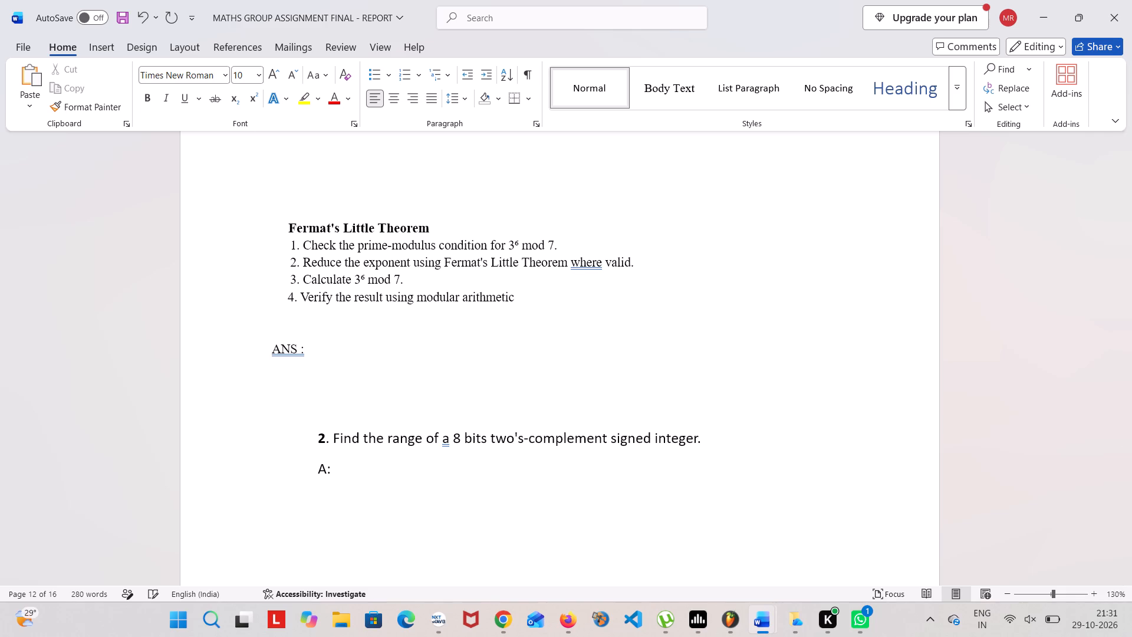
{"action": "key", "text": "space"}
{"action": "key", "text": "space"}
{"action": "key", "text": "space"}
{"action": "key", "text": "space"}
{"action": "key", "text": "space"}
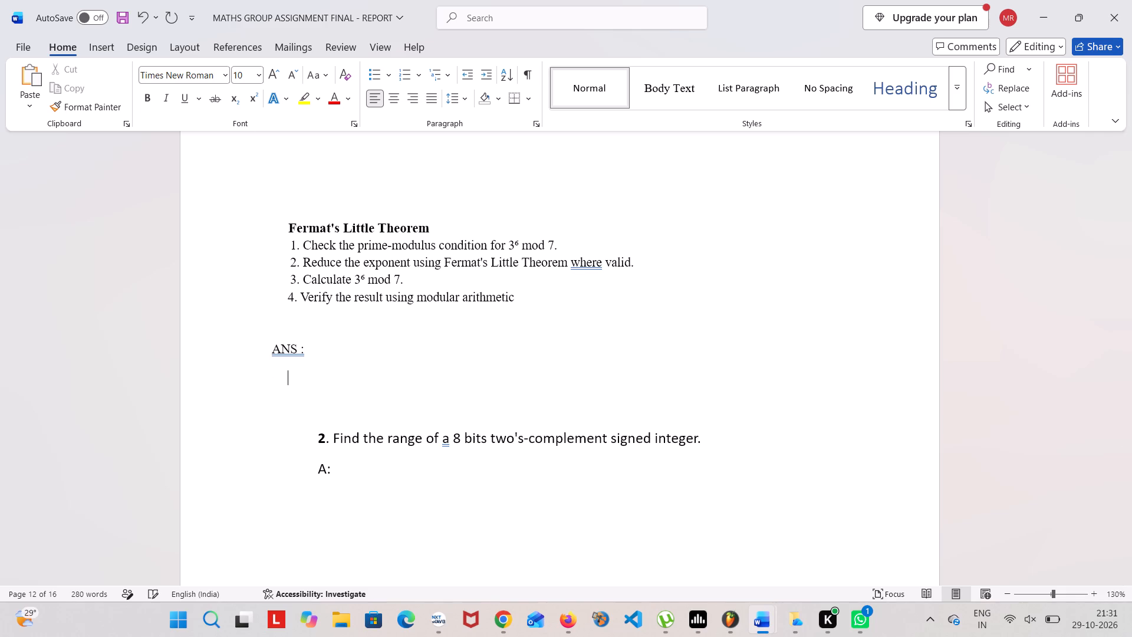
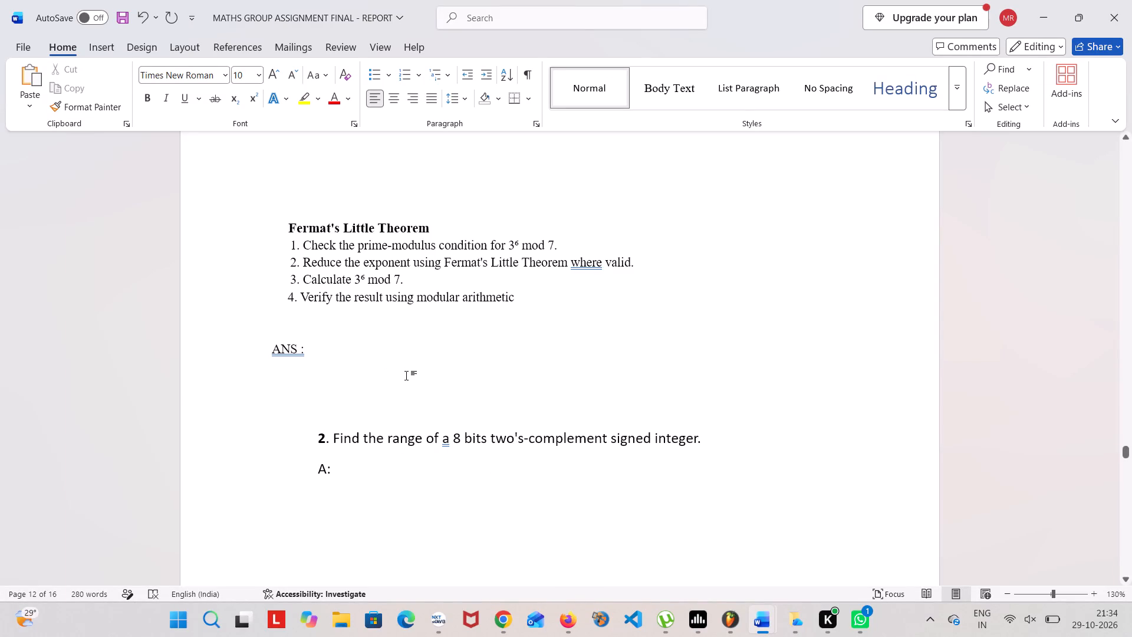
Paste the copied photo of the handwritten prime-modulus and exponent-reduction answers below the "ANS :" label of the Fermat's Little Theorem section.
{"action": "key", "text": "ctrl+v"}
{"action": "scroll", "coordinate": [406, 375], "scroll_direction": "up", "scroll_amount": 1}
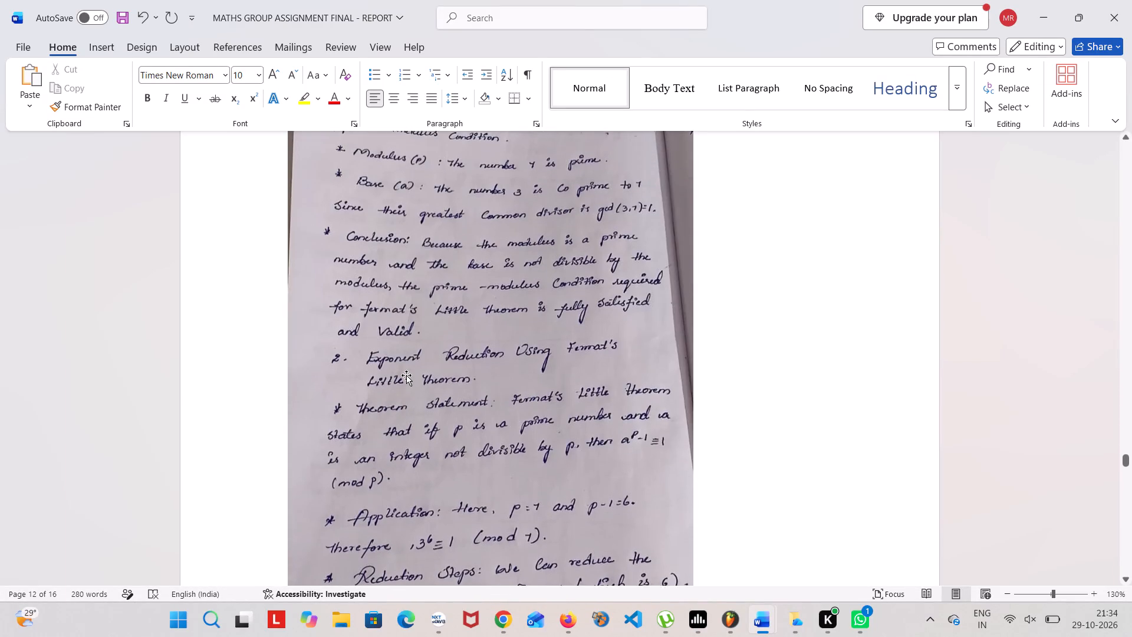
{"action": "scroll", "coordinate": [406, 375], "scroll_direction": "up", "scroll_amount": 5}
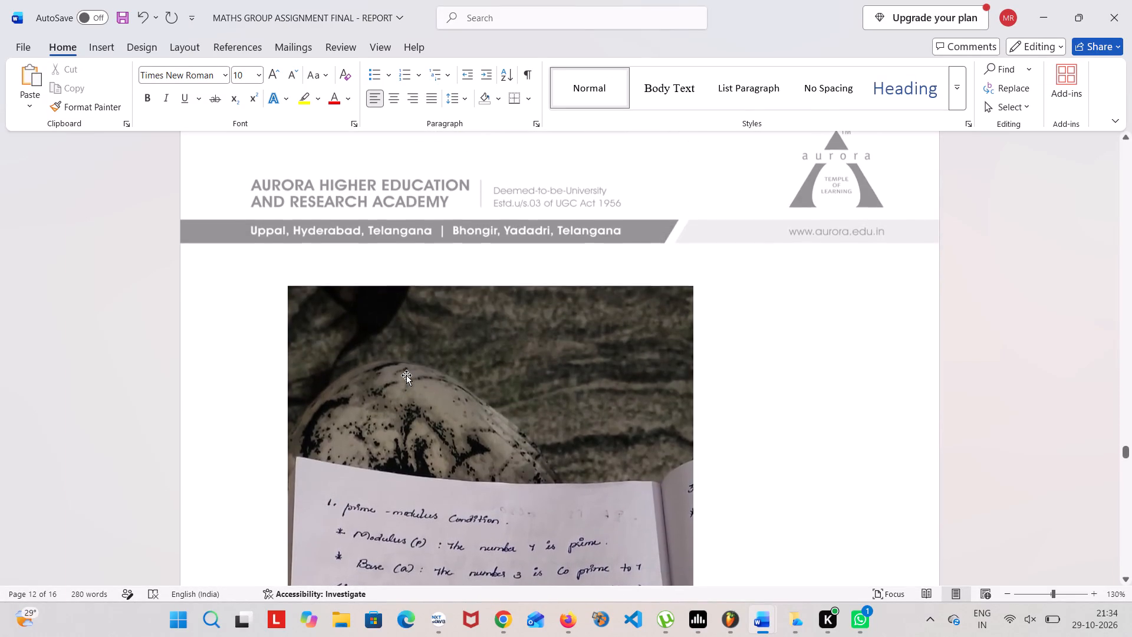
{"action": "scroll", "coordinate": [406, 375], "scroll_direction": "up", "scroll_amount": 3}
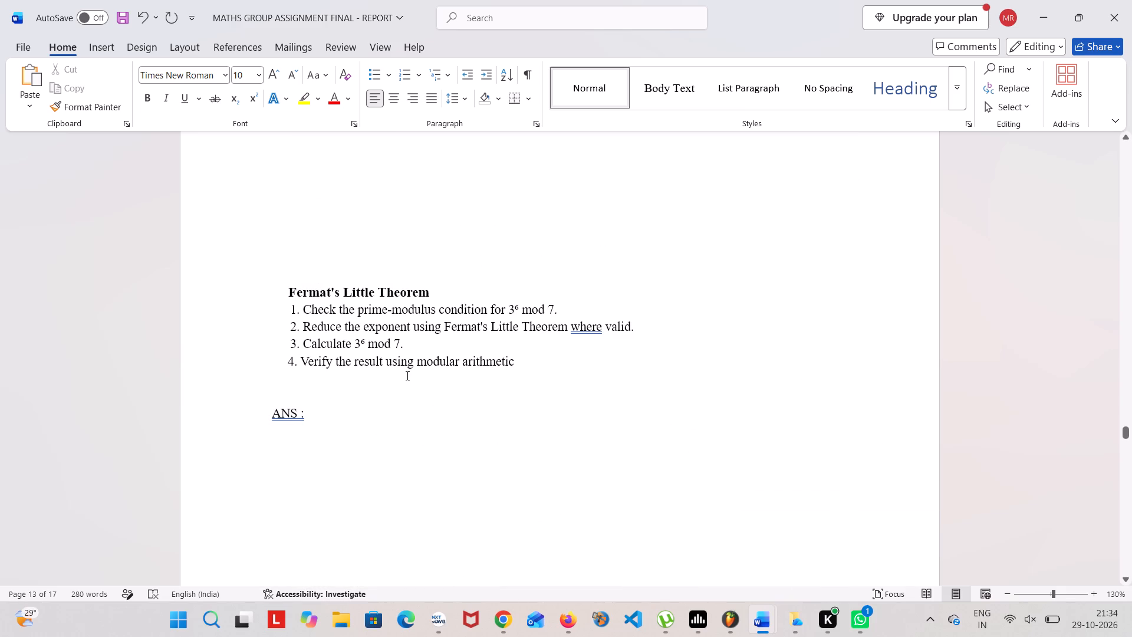
{"action": "scroll", "coordinate": [406, 375], "scroll_direction": "down", "scroll_amount": 5}
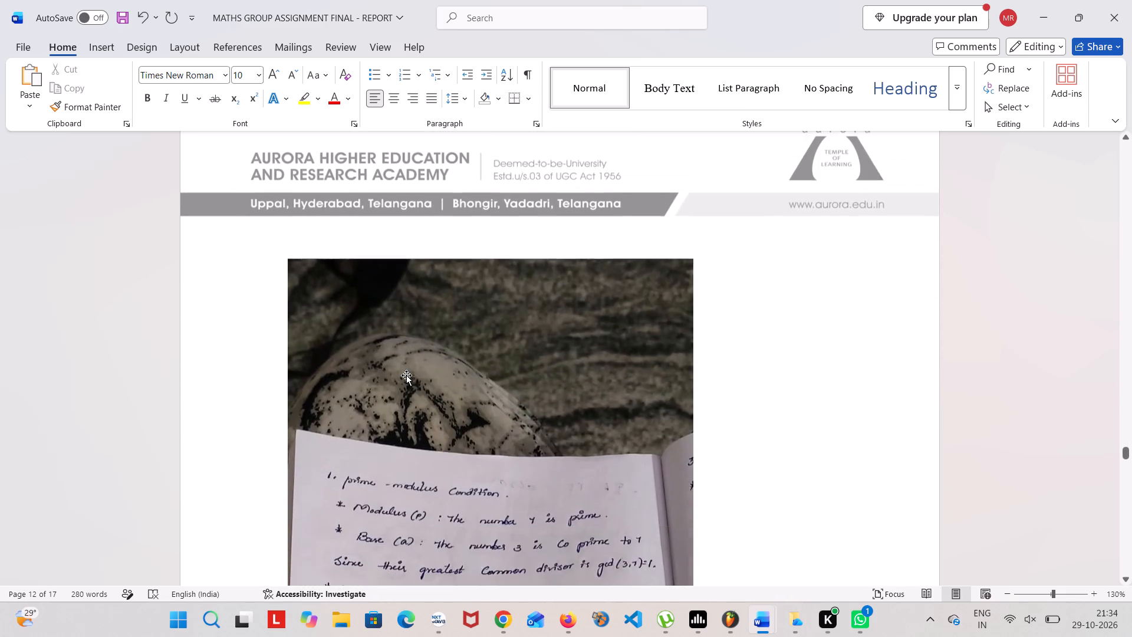
Review the pasted handwritten answer photo against the Fermat's Little Theorem questions and check its placement below the "ANS :" label.
{"action": "scroll", "coordinate": [406, 375], "scroll_direction": "down", "scroll_amount": 1}
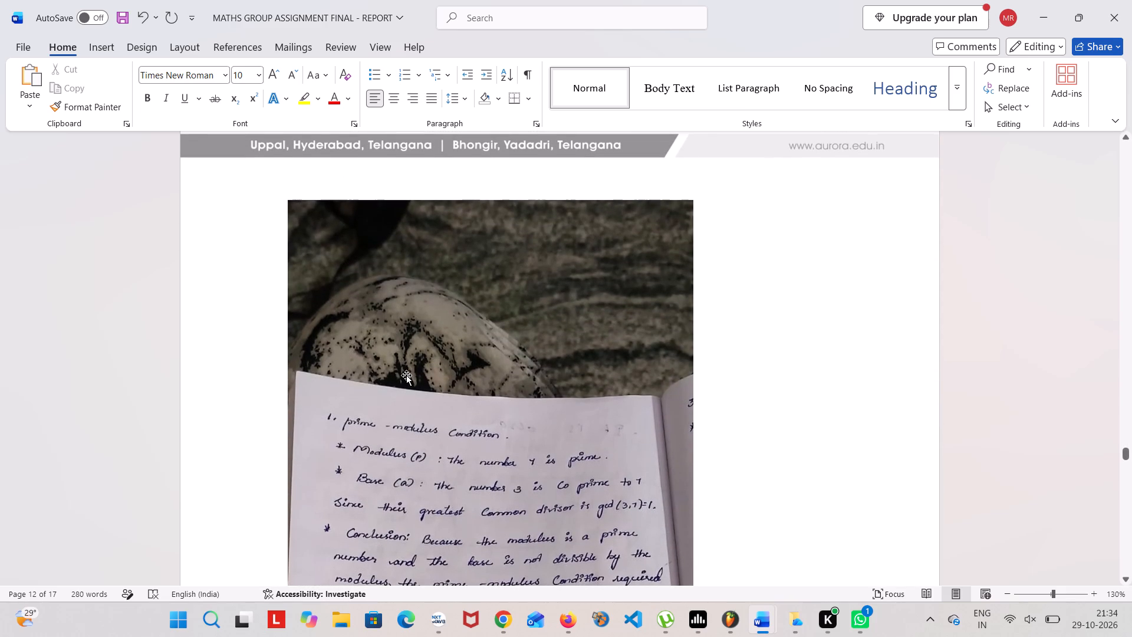
{"action": "scroll", "coordinate": [406, 375], "scroll_direction": "down", "scroll_amount": 3}
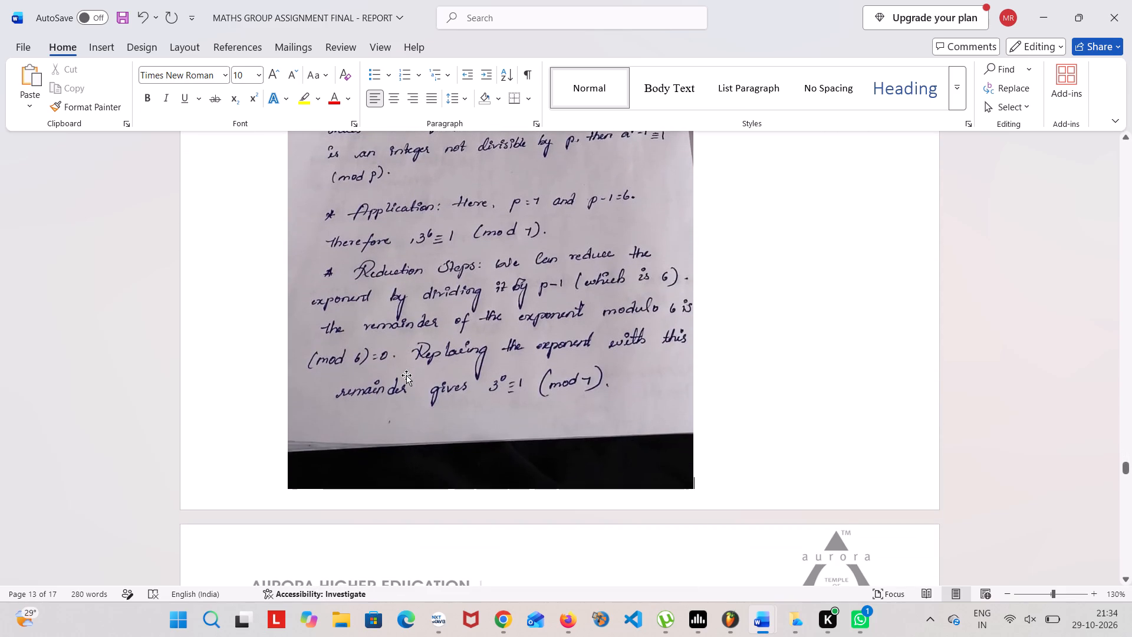
{"action": "scroll", "coordinate": [406, 375], "scroll_direction": "down", "scroll_amount": 2}
{"action": "scroll", "coordinate": [406, 375], "scroll_direction": "up", "scroll_amount": 2}
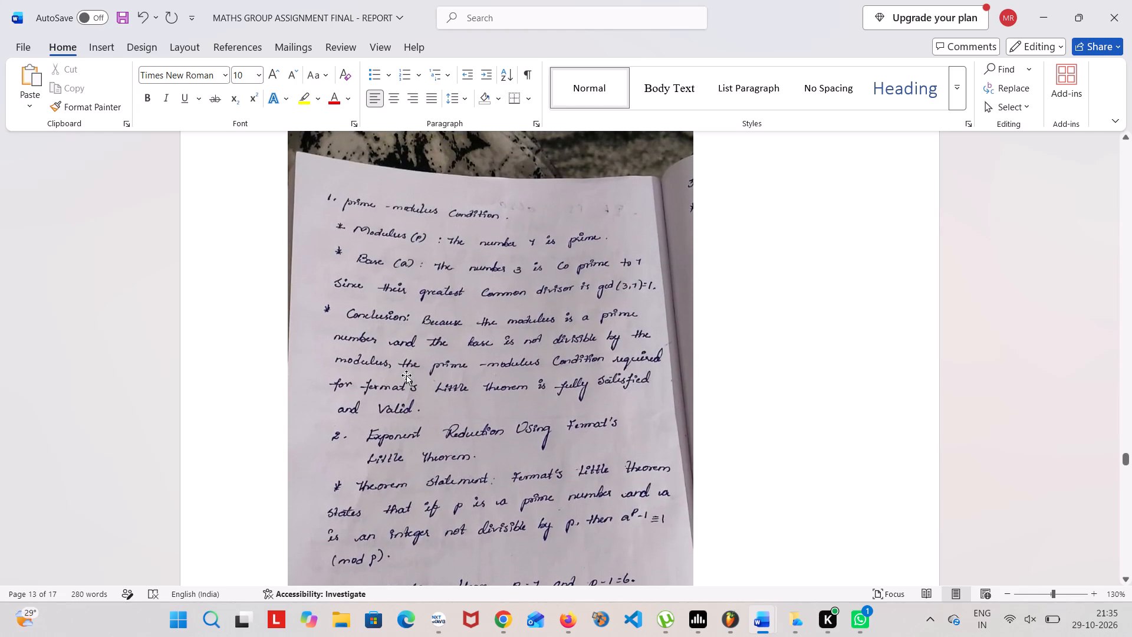
{"action": "scroll", "coordinate": [406, 375], "scroll_direction": "down", "scroll_amount": 1}
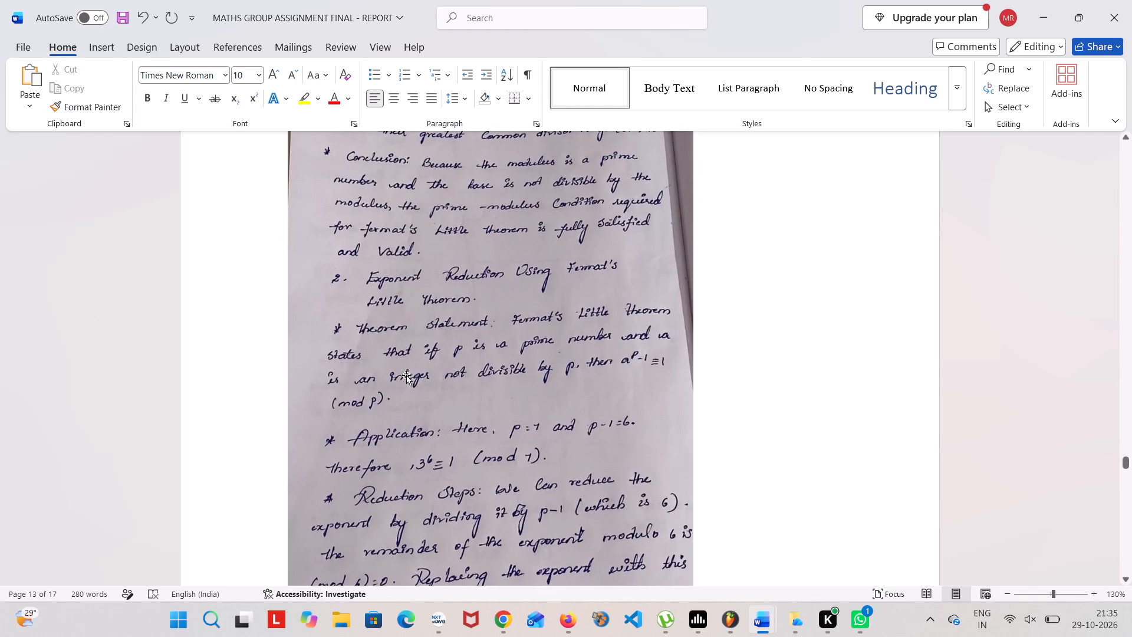
{"action": "scroll", "coordinate": [406, 375], "scroll_direction": "up", "scroll_amount": 1}
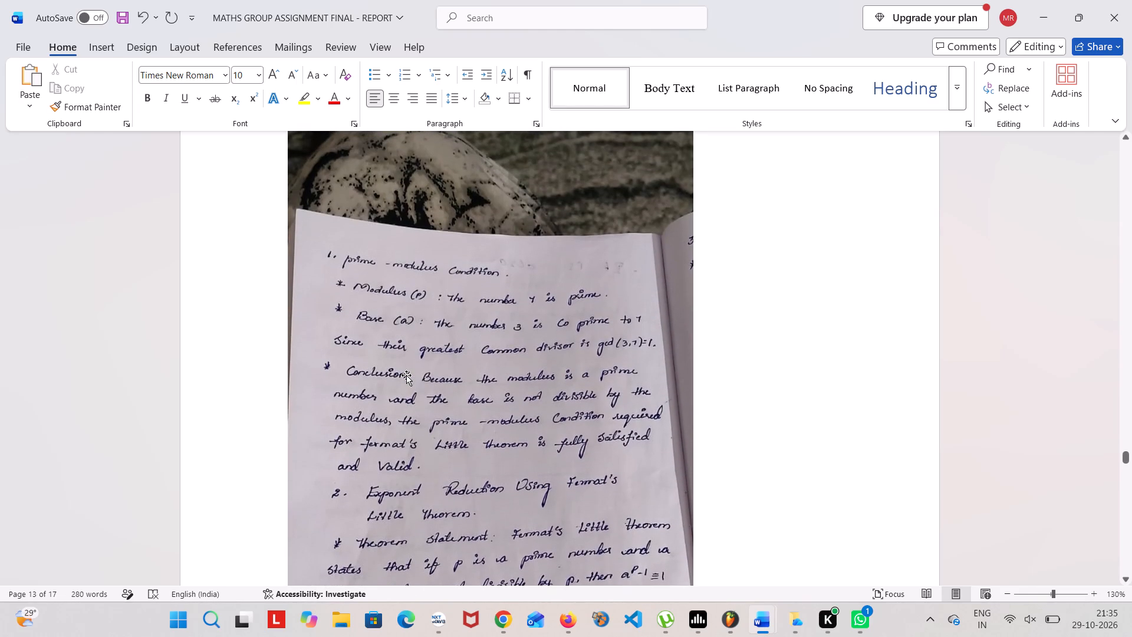
{"action": "scroll", "coordinate": [406, 375], "scroll_direction": "down", "scroll_amount": 1}
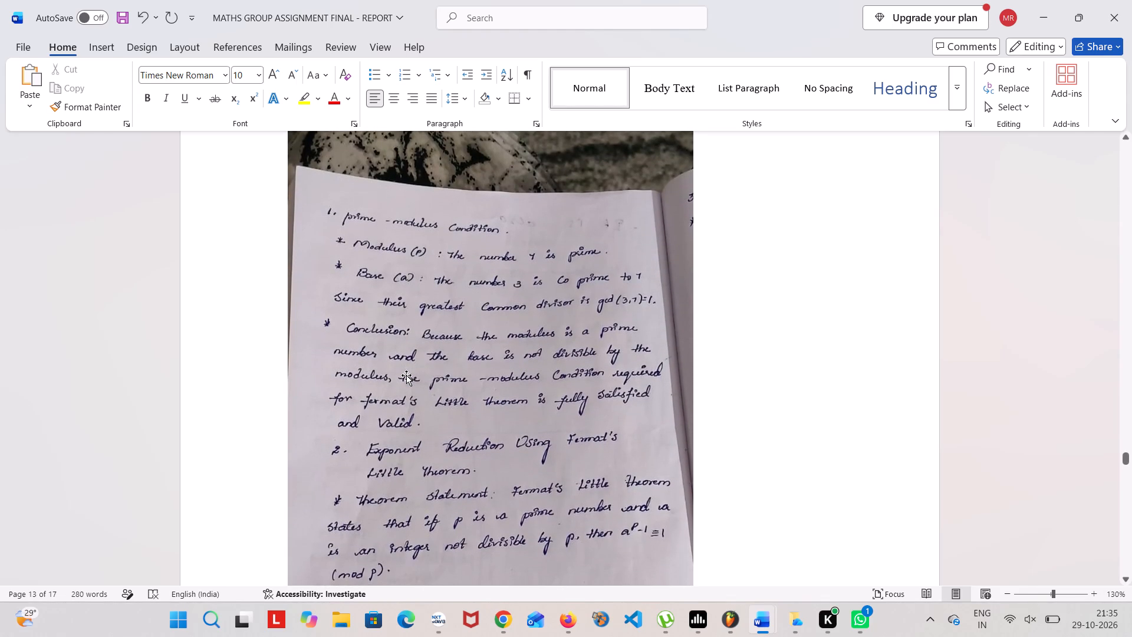
{"action": "scroll", "coordinate": [406, 375], "scroll_direction": "up", "scroll_amount": 4}
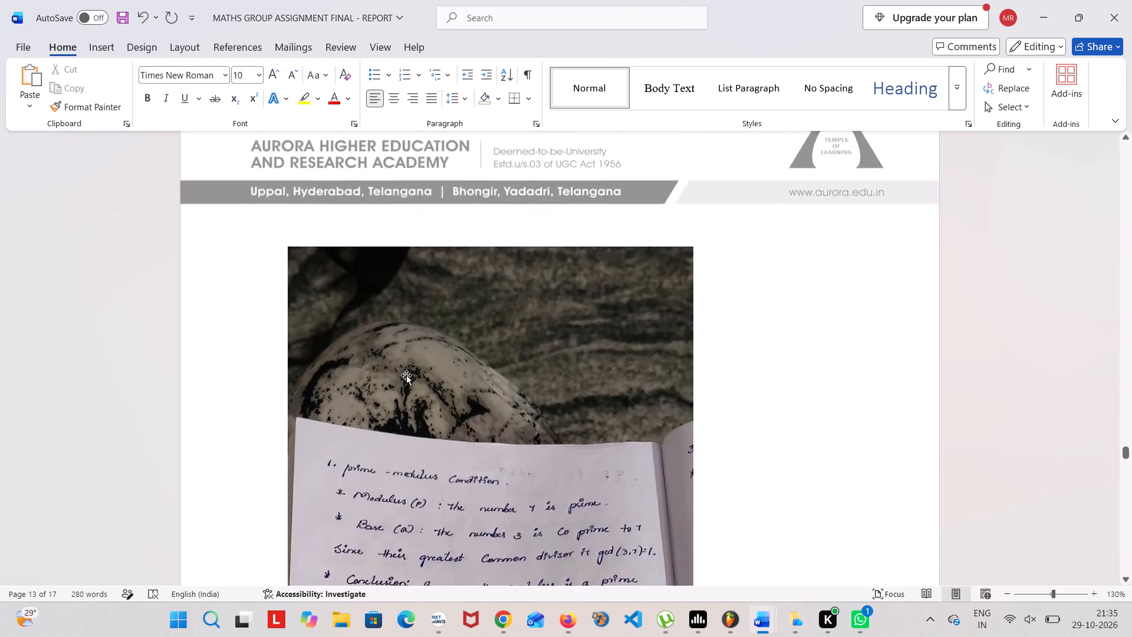
{"action": "scroll", "coordinate": [406, 375], "scroll_direction": "up", "scroll_amount": 1}
{"action": "scroll", "coordinate": [406, 375], "scroll_direction": "down", "scroll_amount": 1}
{"action": "scroll", "coordinate": [406, 375], "scroll_direction": "up", "scroll_amount": 2}
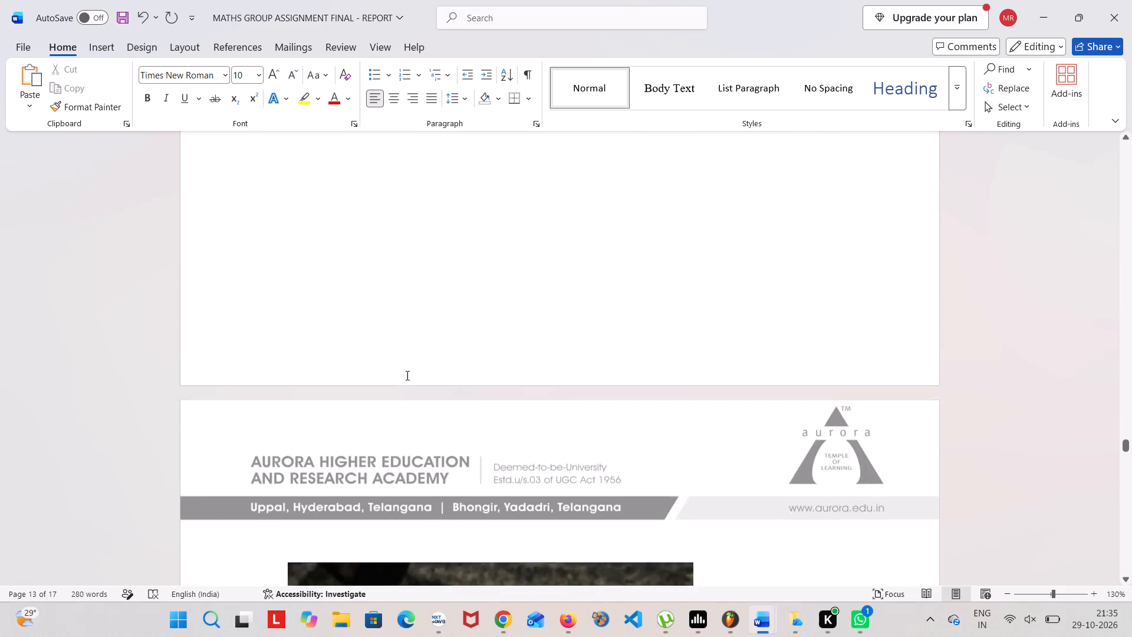
{"action": "scroll", "coordinate": [406, 375], "scroll_direction": "up", "scroll_amount": 4}
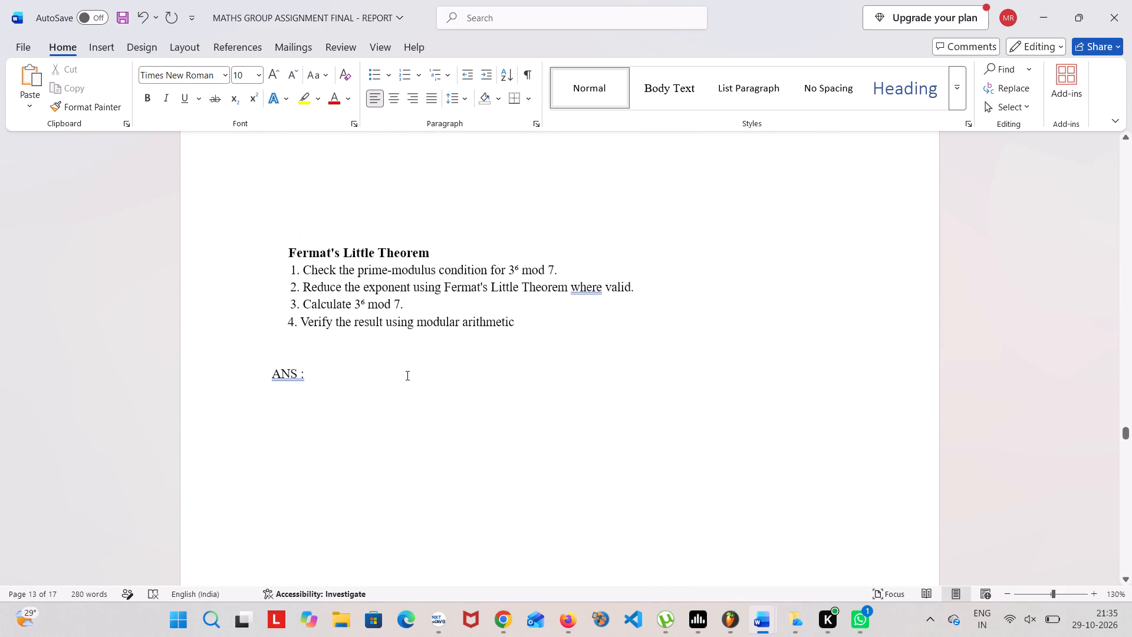
{"action": "scroll", "coordinate": [406, 375], "scroll_direction": "down", "scroll_amount": 2}
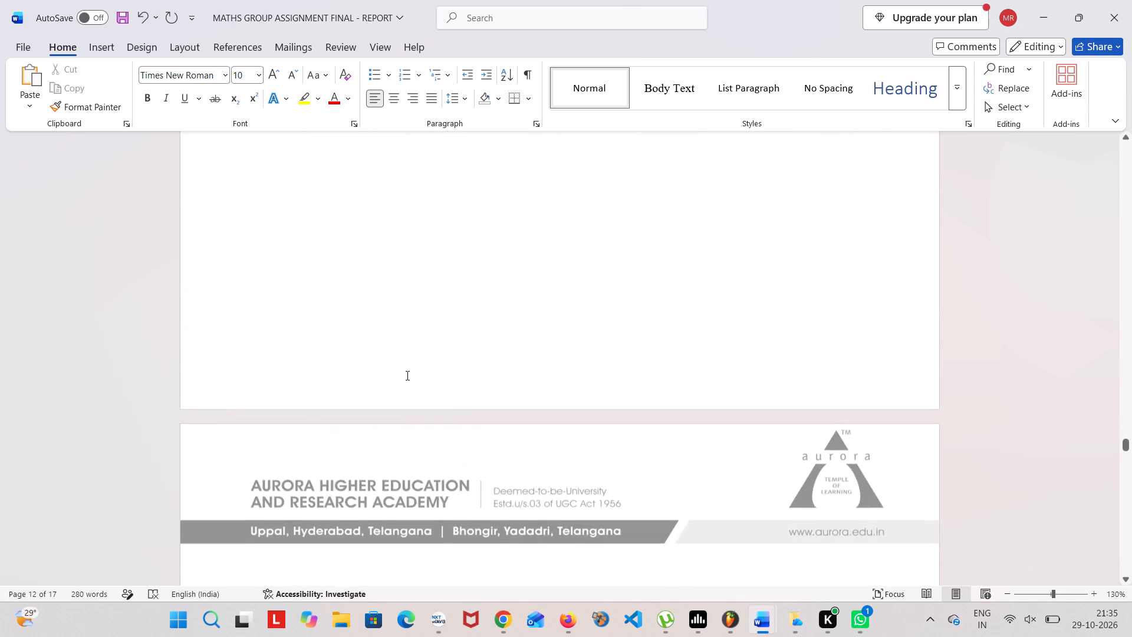
{"action": "scroll", "coordinate": [406, 375], "scroll_direction": "down", "scroll_amount": 5}
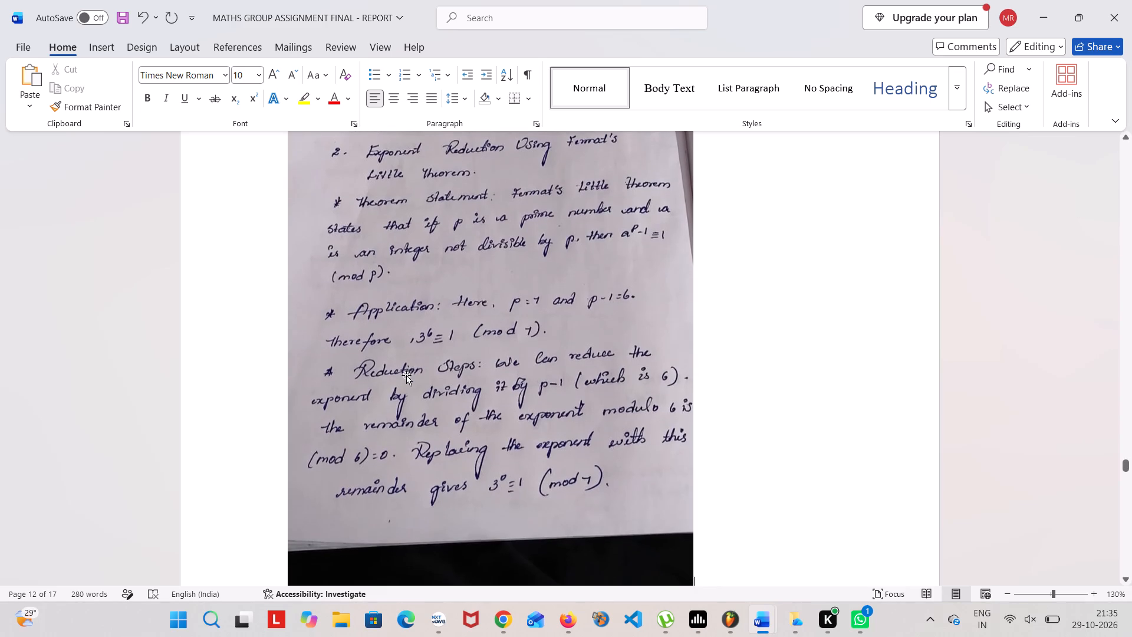
{"action": "scroll", "coordinate": [406, 375], "scroll_direction": "up", "scroll_amount": 2}
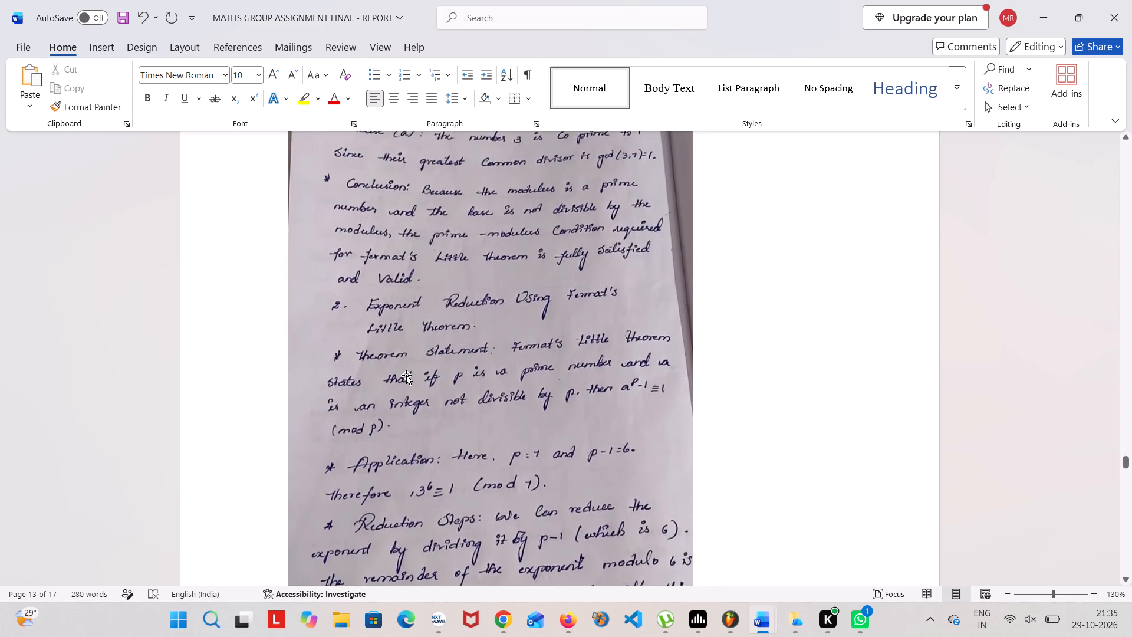
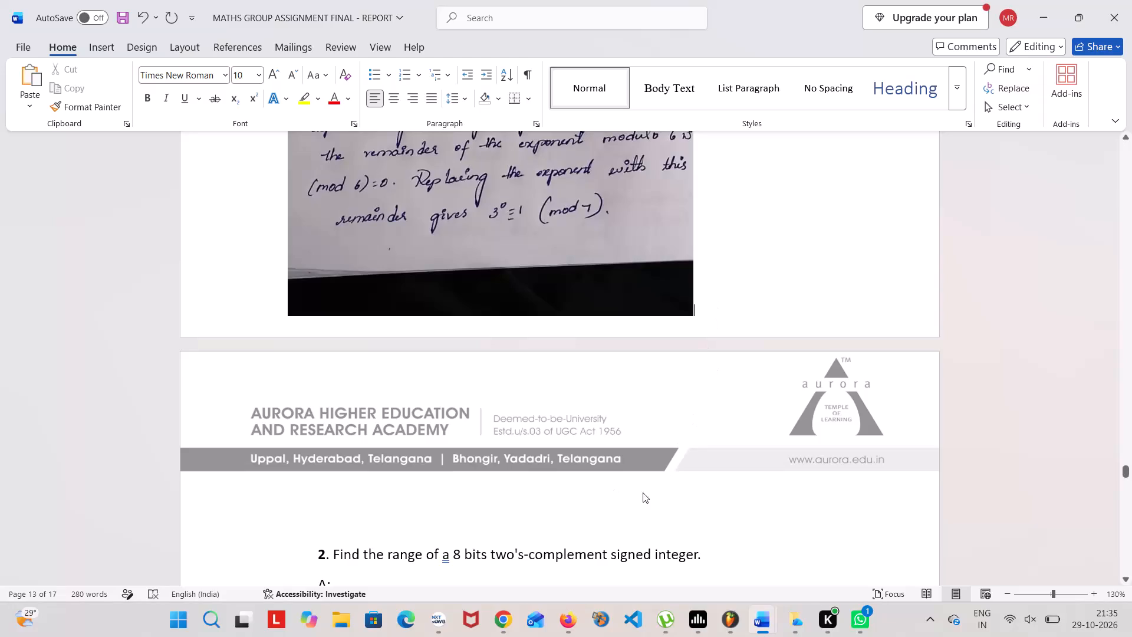
Paste the copied photo of the handwritten step-by-step multiplication and combining-powers working on a new line after the exponent-reduction answer photo.
{"action": "left_click", "coordinate": [716, 316]}
{"action": "key", "text": "Return"}
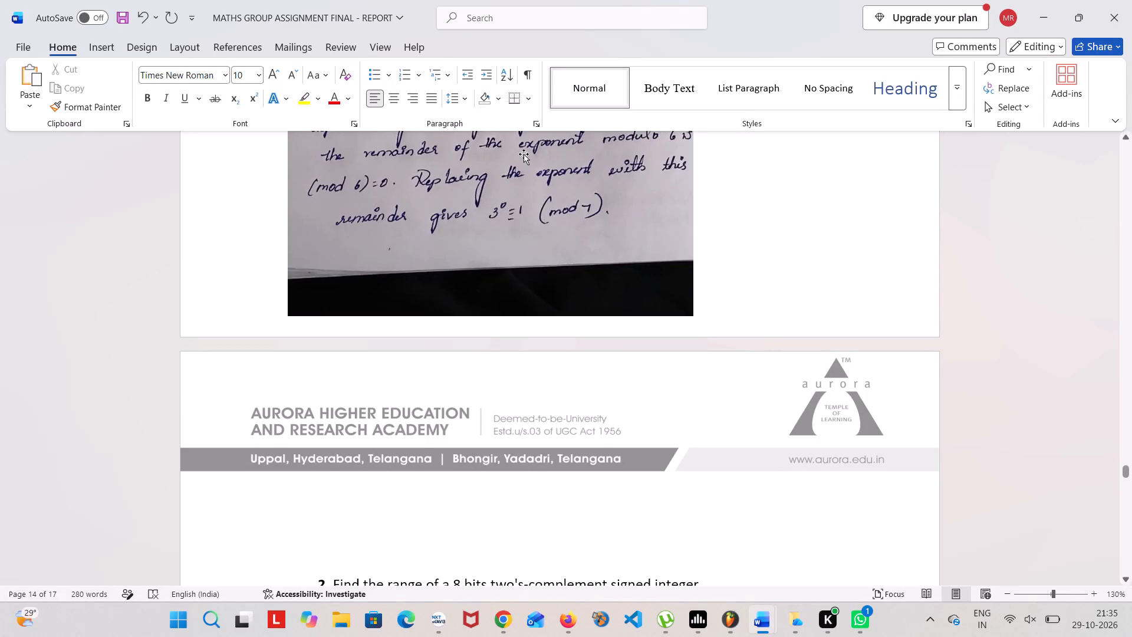
{"action": "key", "text": "ctrl+v"}
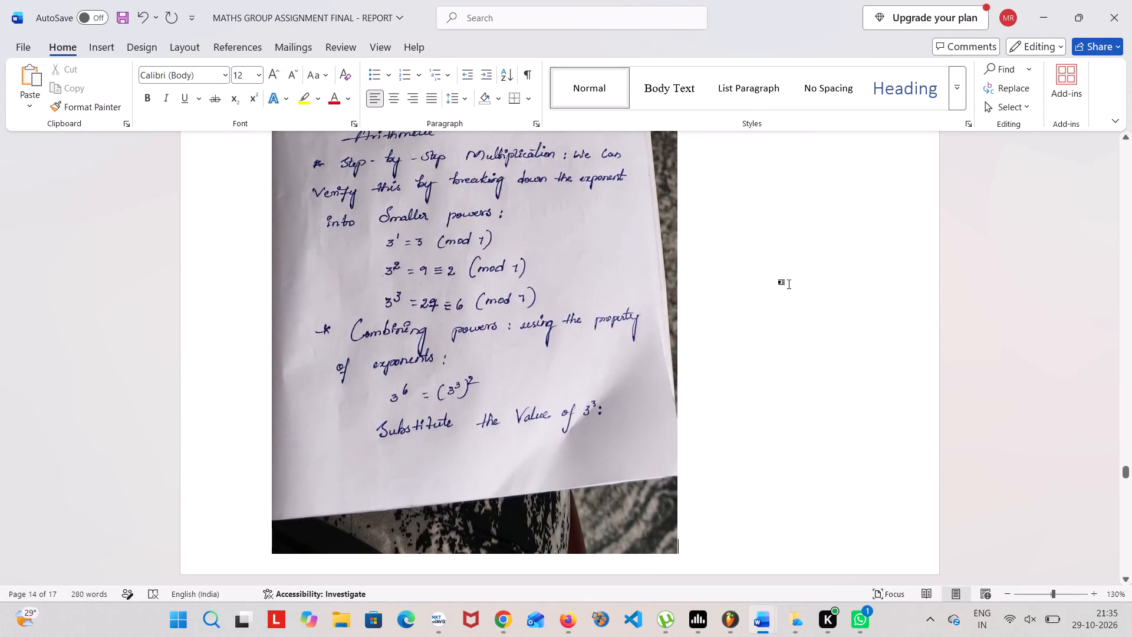
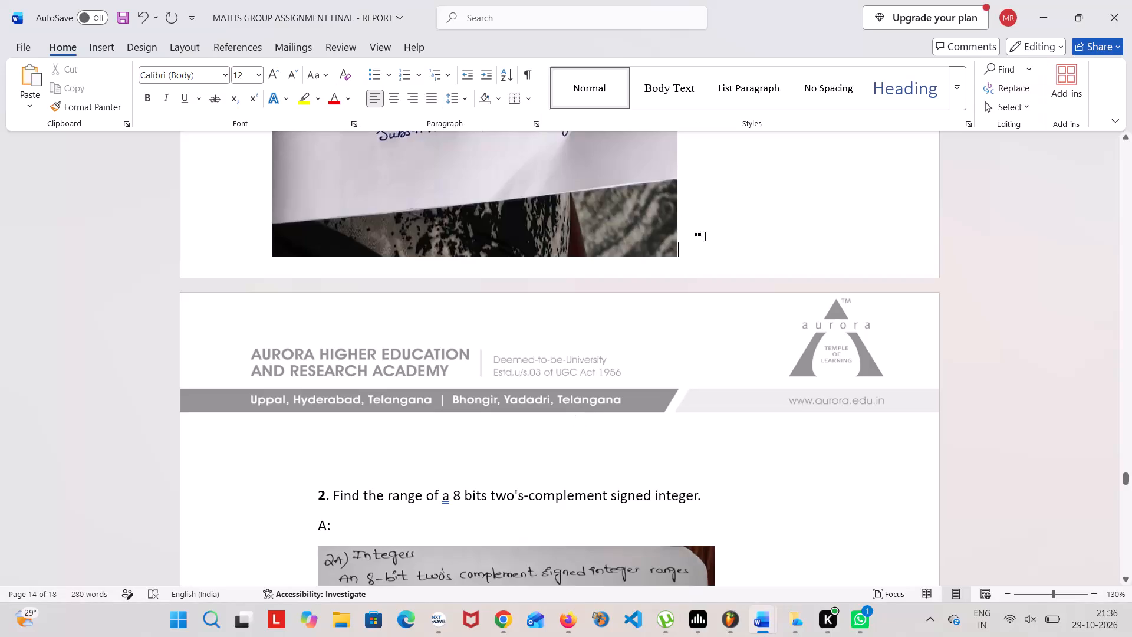
Paste the copied photo of the next handwritten answer page on a new line below the "Verification Using Modular Arithmetic" photo.
{"action": "left_click", "coordinate": [700, 249]}
{"action": "key", "text": "Return"}
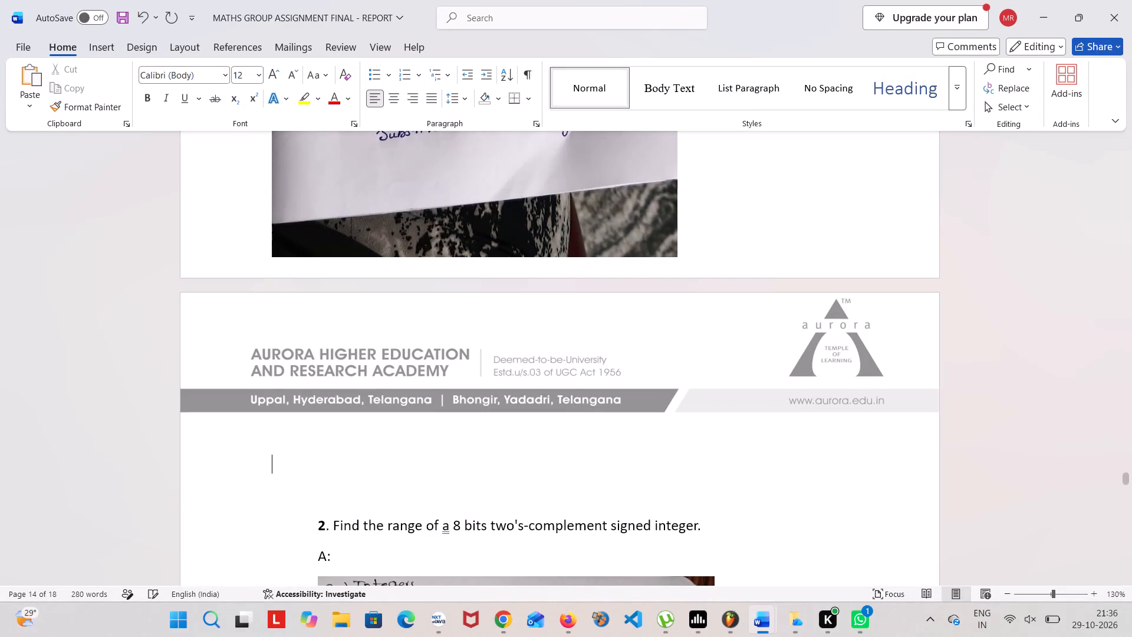
{"action": "key", "text": "ctrl+v"}
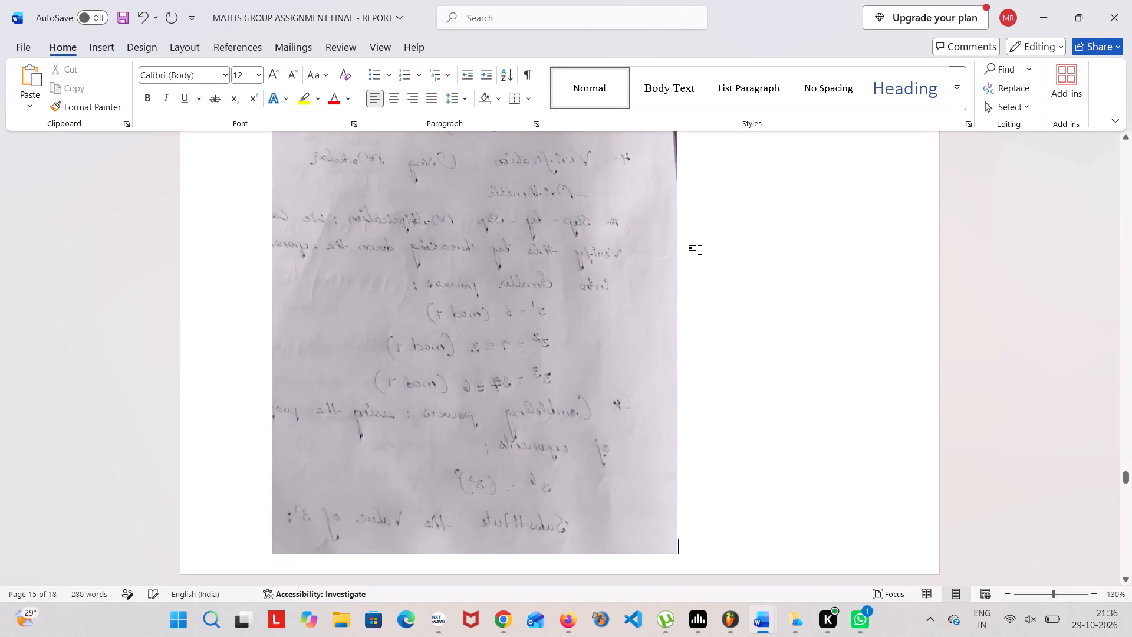
Delete the old question 2 on the range of an 8-bit two's-complement signed integer, together with its answer label and handwritten answer photo.
{"action": "scroll", "coordinate": [604, 241], "scroll_direction": "down", "scroll_amount": 1}
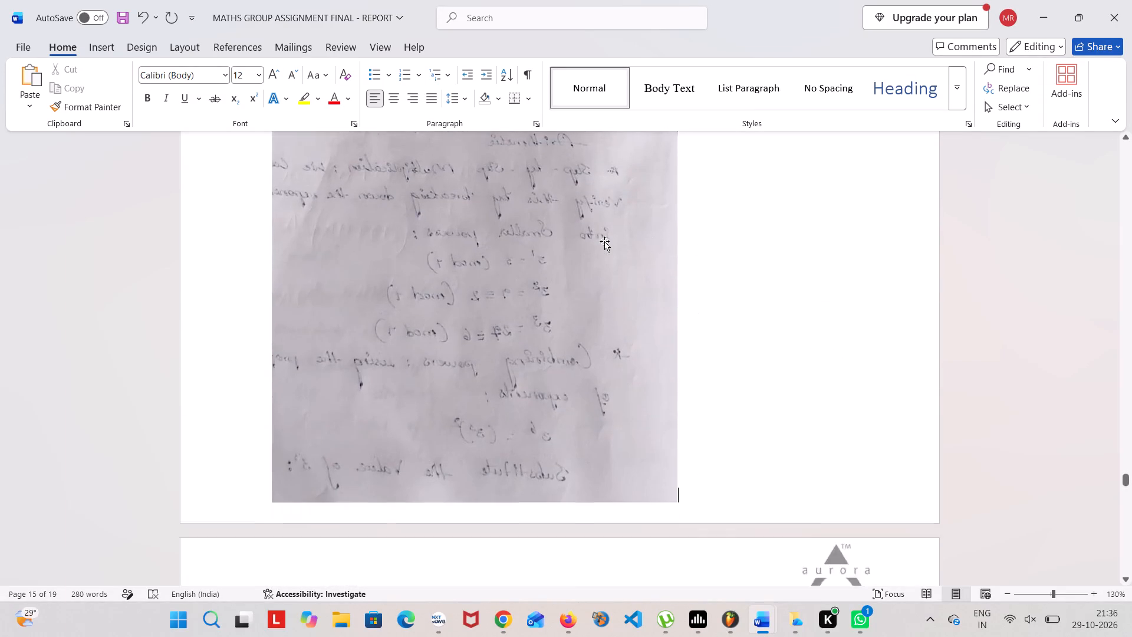
{"action": "scroll", "coordinate": [604, 241], "scroll_direction": "down", "scroll_amount": 1}
{"action": "scroll", "coordinate": [604, 241], "scroll_direction": "up", "scroll_amount": 3}
{"action": "scroll", "coordinate": [604, 241], "scroll_direction": "down", "scroll_amount": 3}
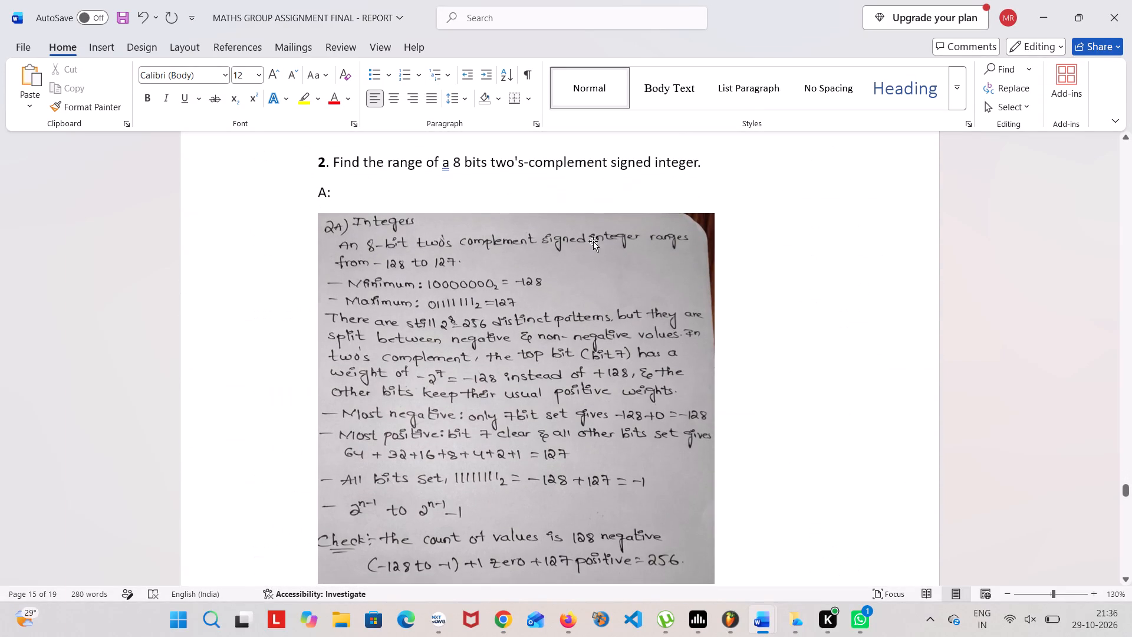
{"action": "left_click_drag", "start_coordinate": [310, 165], "coordinate": [662, 357]}
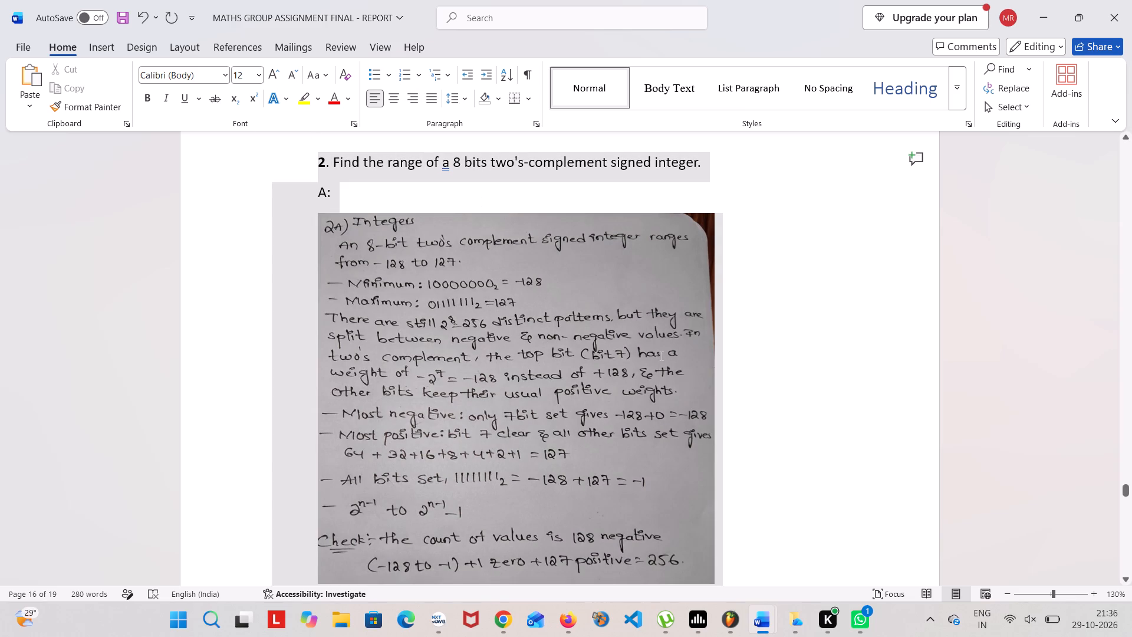
{"action": "left_click_drag", "start_coordinate": [662, 357], "coordinate": [690, 379]}
{"action": "key", "text": "BackSpace"}
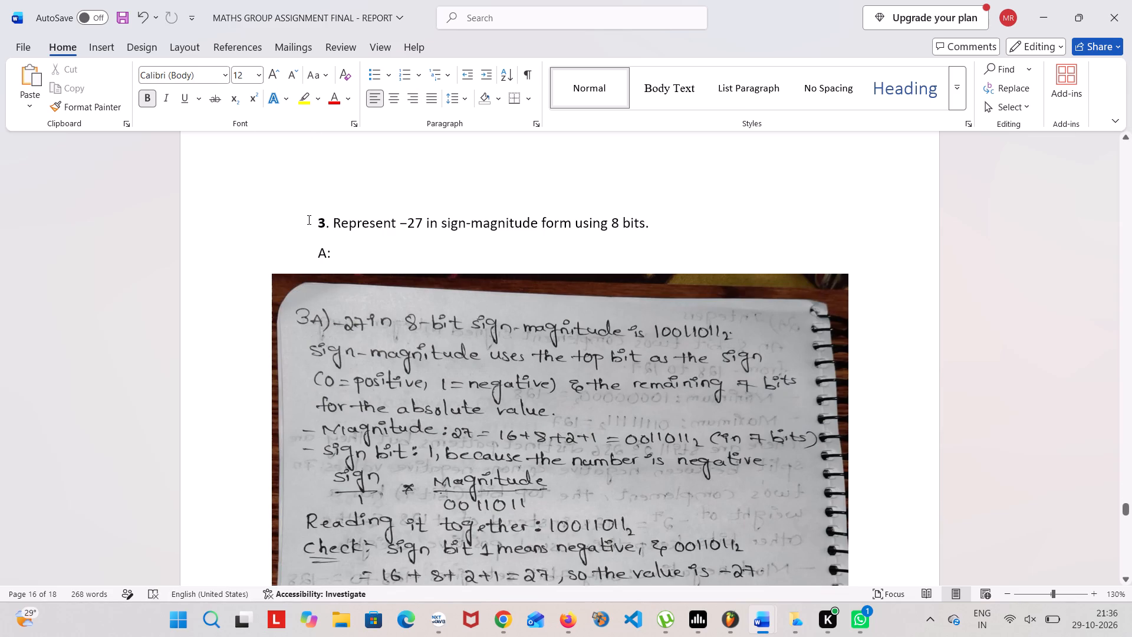
Delete the old question 3 on representing −27 in sign-magnitude form, together with its answer photo and everything after it.
{"action": "left_click_drag", "start_coordinate": [308, 219], "coordinate": [751, 636]}
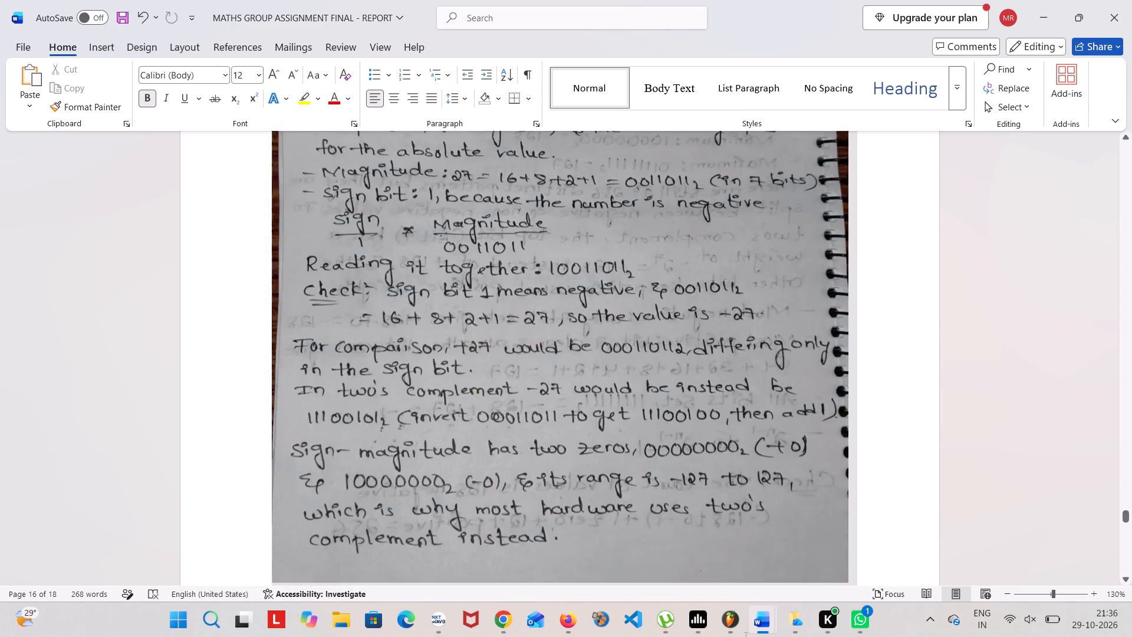
{"action": "left_click_drag", "start_coordinate": [751, 636], "coordinate": [791, 636]}
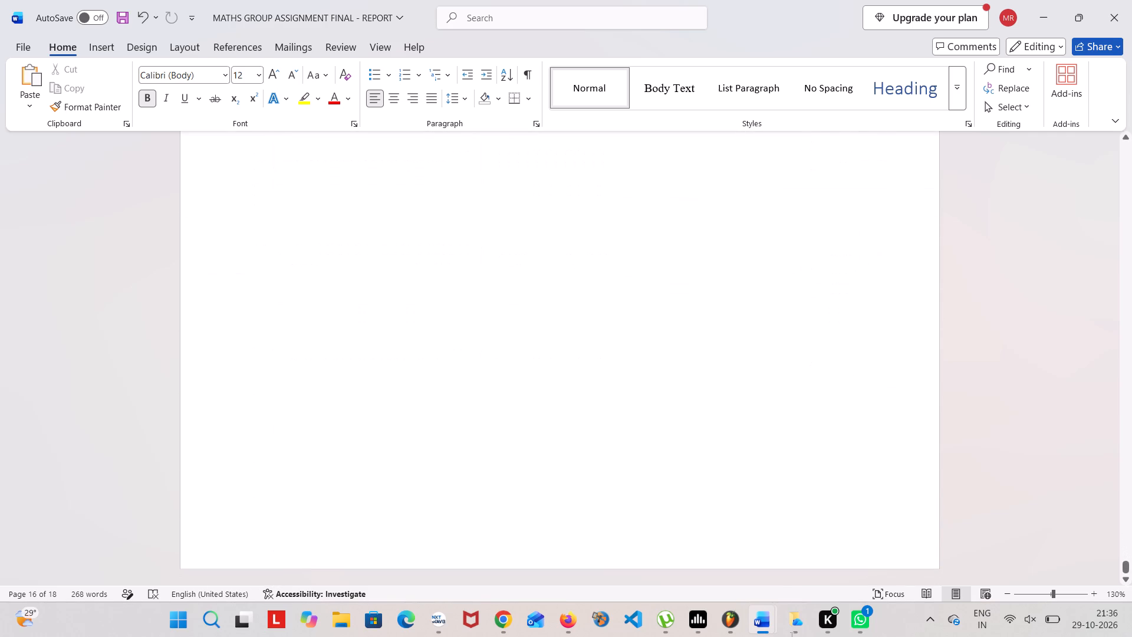
{"action": "left_click_drag", "start_coordinate": [791, 636], "coordinate": [792, 636]}
{"action": "key", "text": "BackSpace"}
Review the whole report from its end back to the student details table on the first page.
{"action": "scroll", "coordinate": [792, 636], "scroll_direction": "up", "scroll_amount": 2}
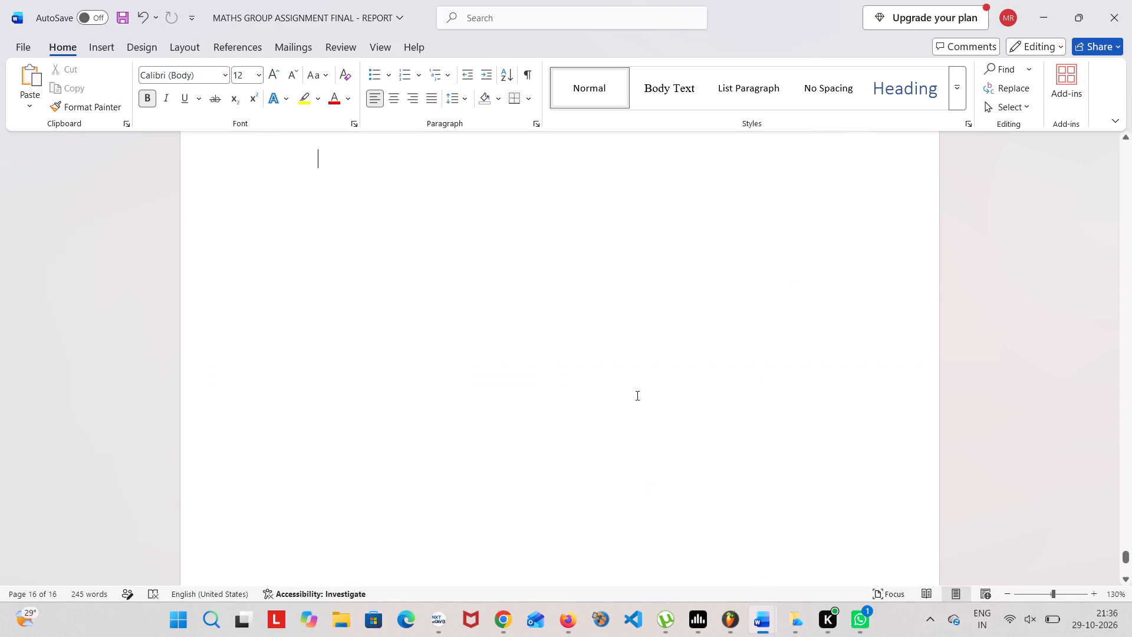
{"action": "scroll", "coordinate": [606, 380], "scroll_direction": "up", "scroll_amount": 7}
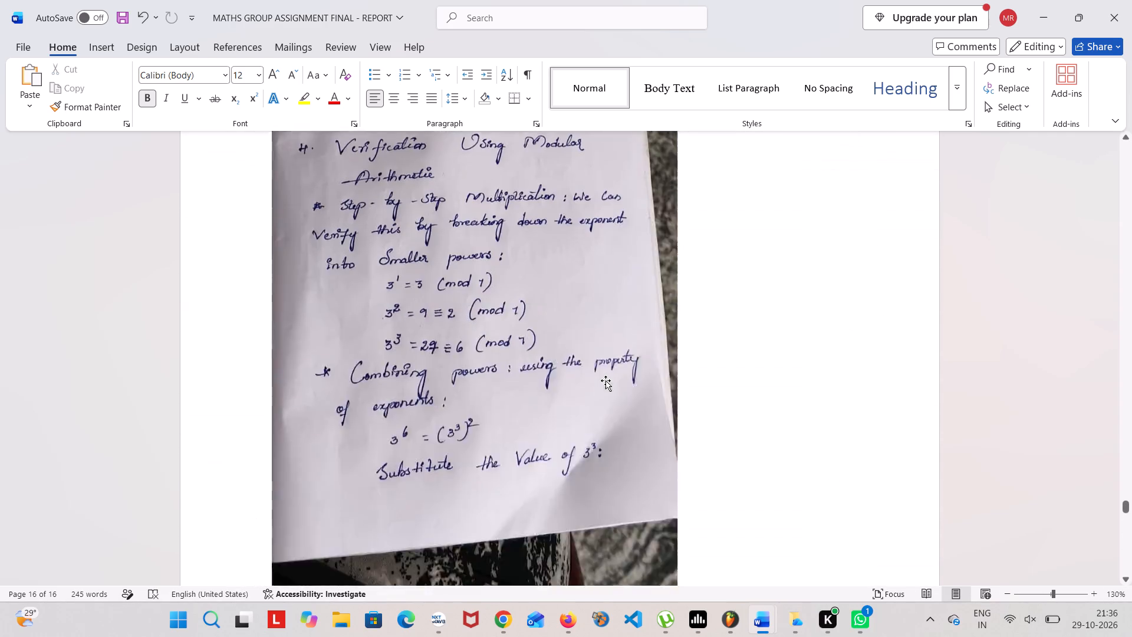
{"action": "scroll", "coordinate": [606, 380], "scroll_direction": "up", "scroll_amount": 7}
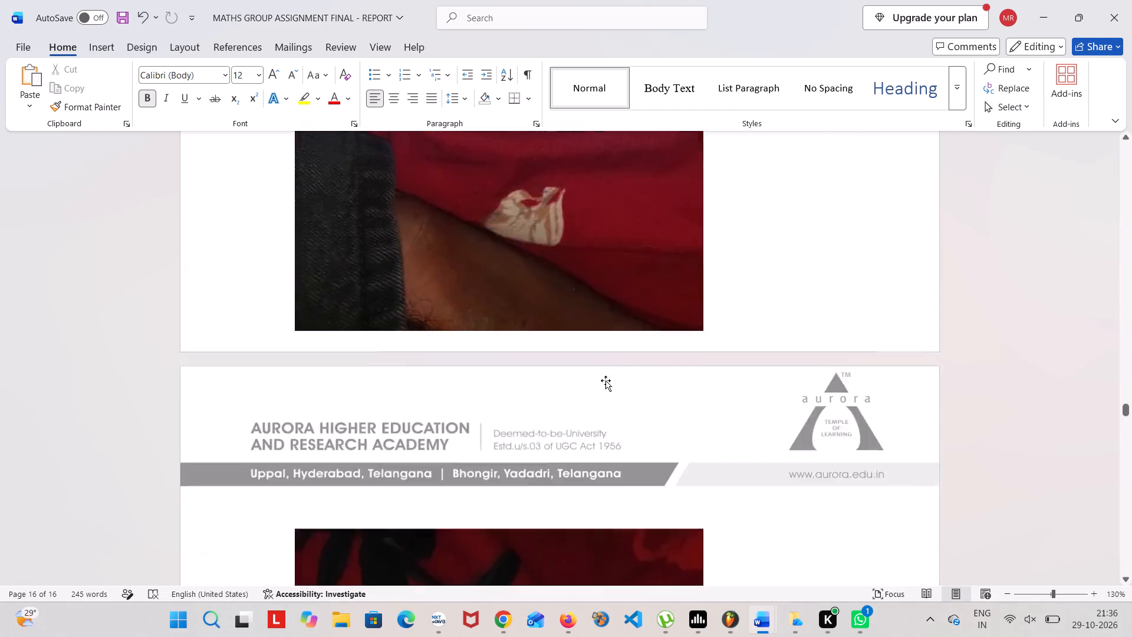
{"action": "scroll", "coordinate": [606, 380], "scroll_direction": "up", "scroll_amount": 7}
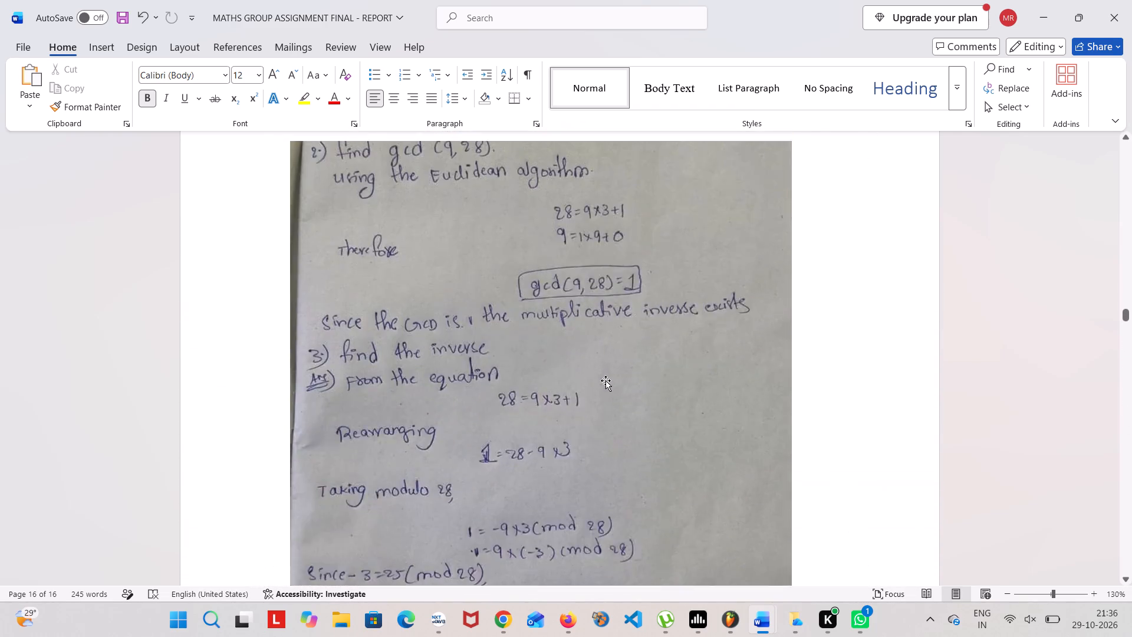
{"action": "scroll", "coordinate": [606, 380], "scroll_direction": "up", "scroll_amount": 17}
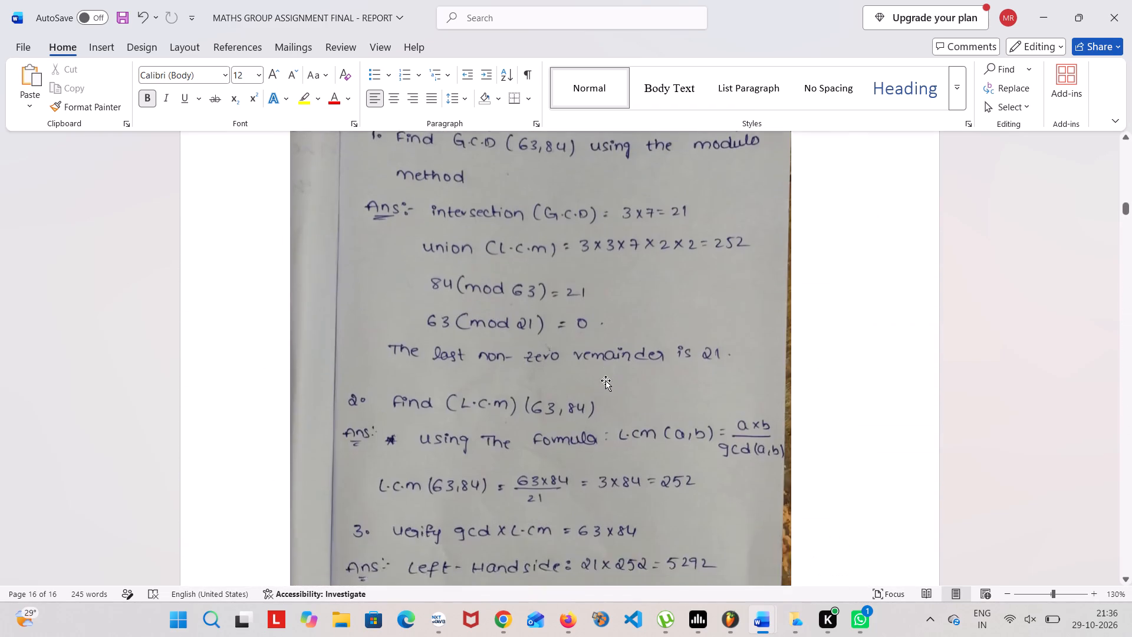
{"action": "scroll", "coordinate": [606, 380], "scroll_direction": "up", "scroll_amount": 13}
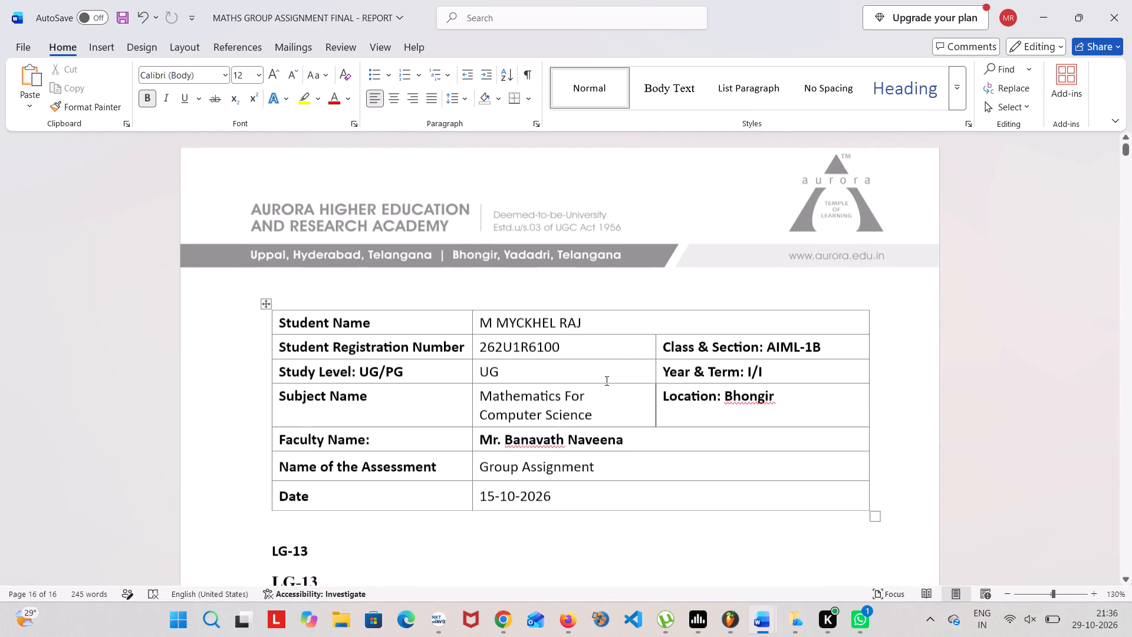
{"action": "scroll", "coordinate": [606, 380], "scroll_direction": "up", "scroll_amount": 1}
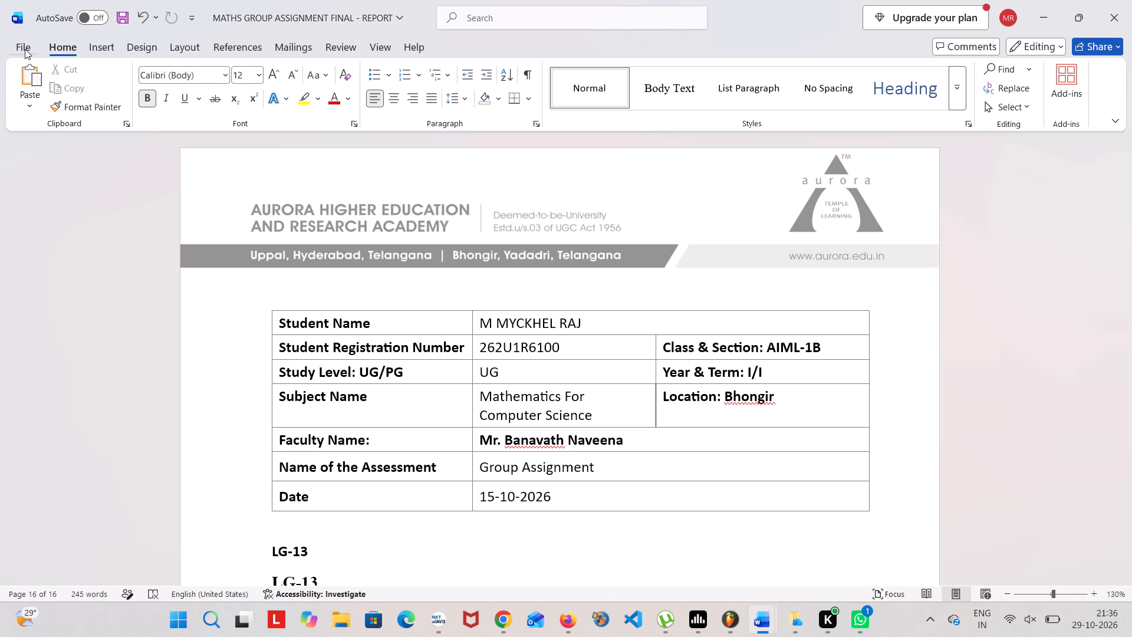
Open the export options for creating a PDF/XPS document from the report.
{"action": "left_click", "coordinate": [27, 47]}
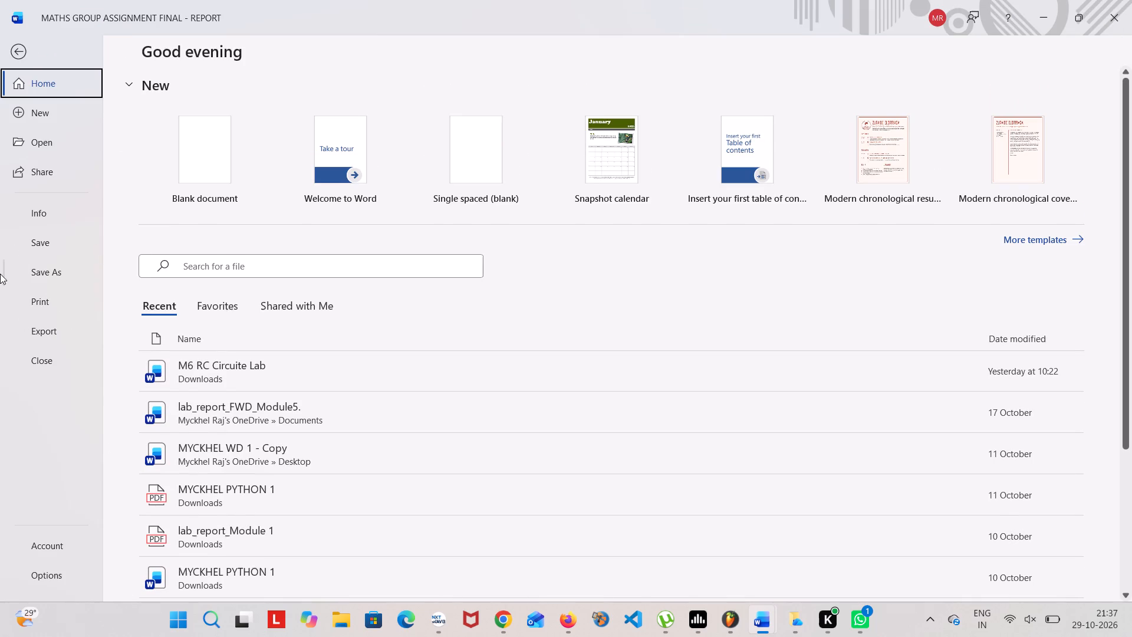
{"action": "left_click", "coordinate": [54, 328]}
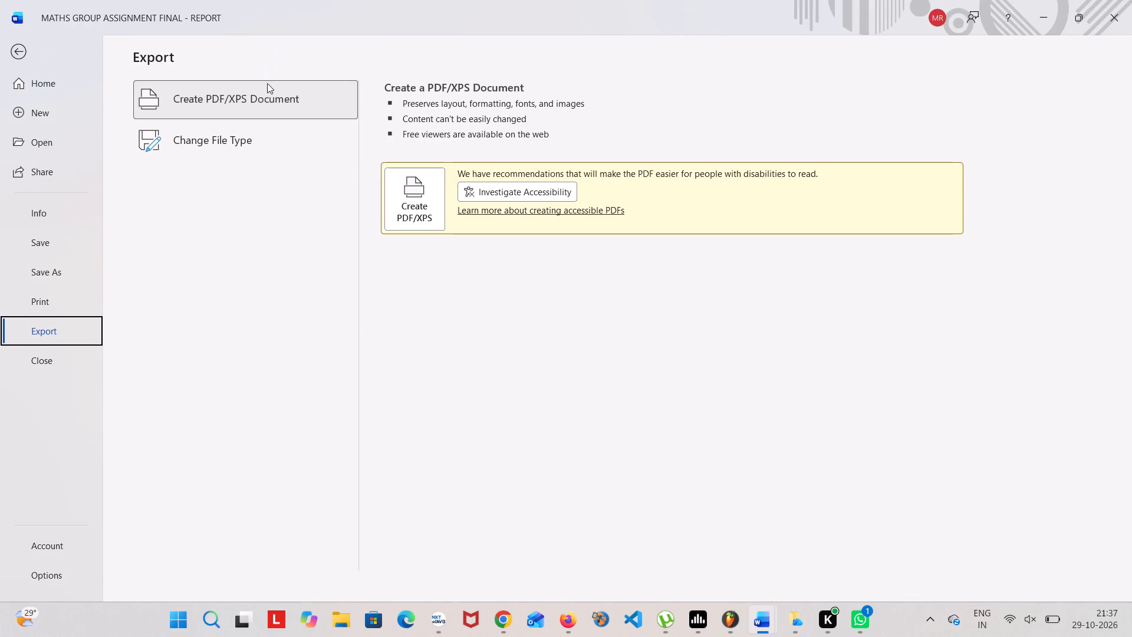
Publish the report as a PDF in the 2026-44 folder, appending the student's first name in capitals to the existing file name.
{"action": "double_click", "coordinate": [267, 97]}
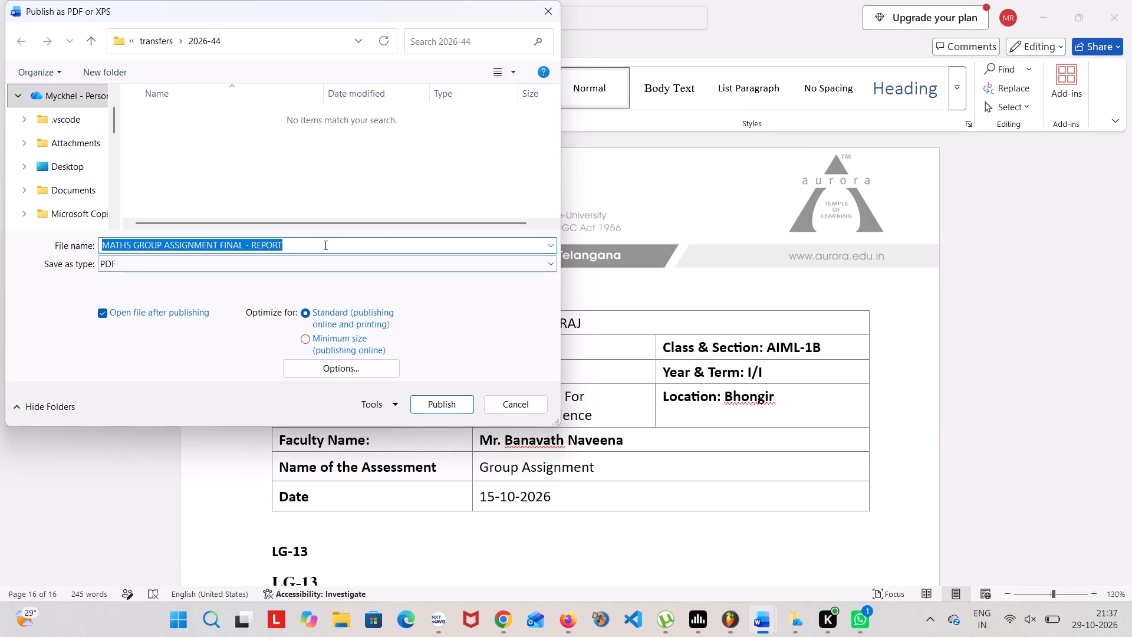
{"action": "left_click", "coordinate": [324, 245]}
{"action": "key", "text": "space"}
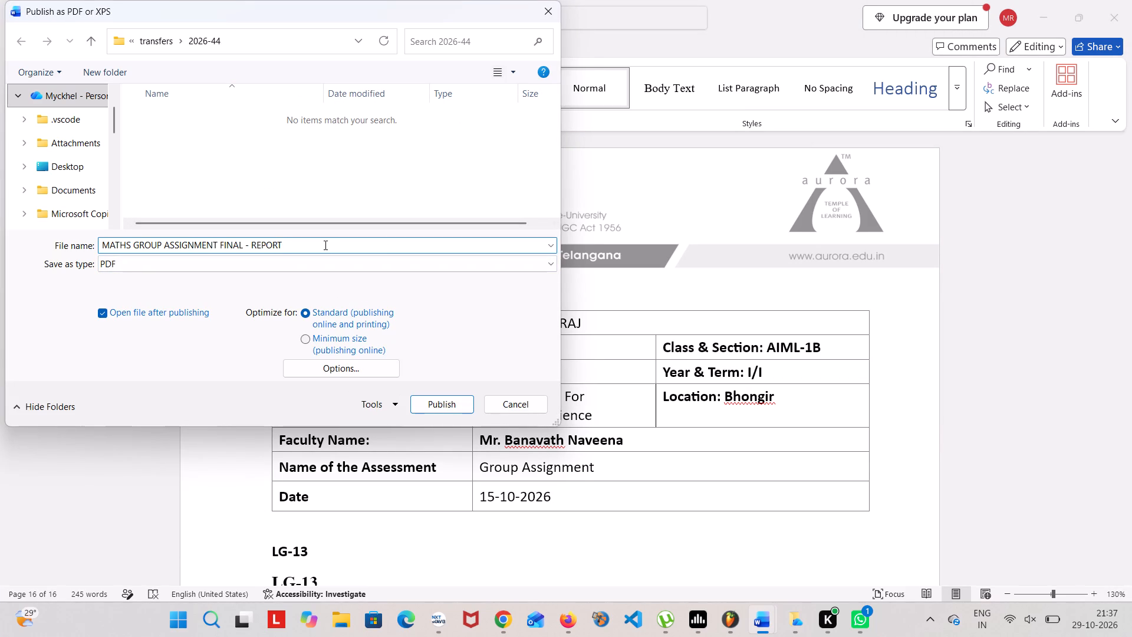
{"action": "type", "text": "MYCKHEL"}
{"action": "left_click", "coordinate": [442, 401]}
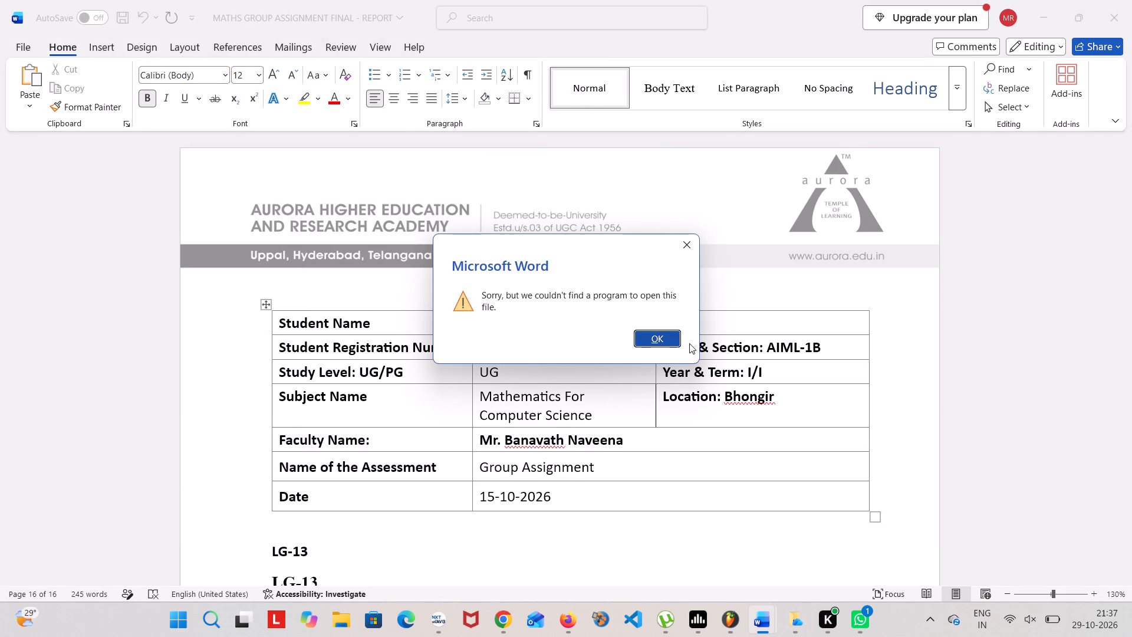
{"action": "left_click", "coordinate": [651, 340]}
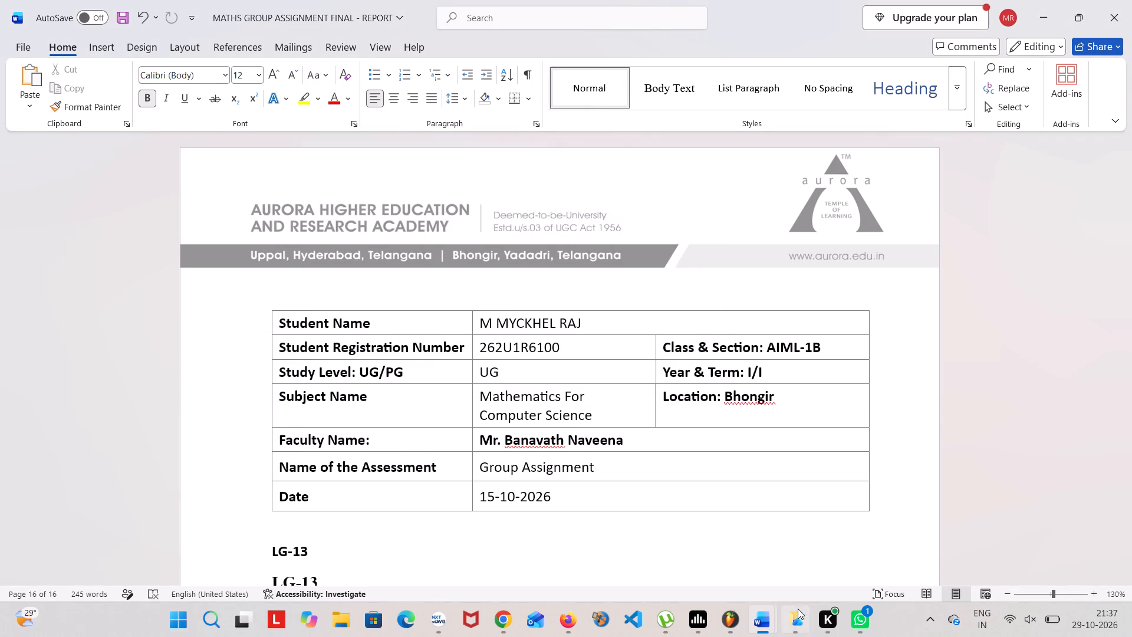
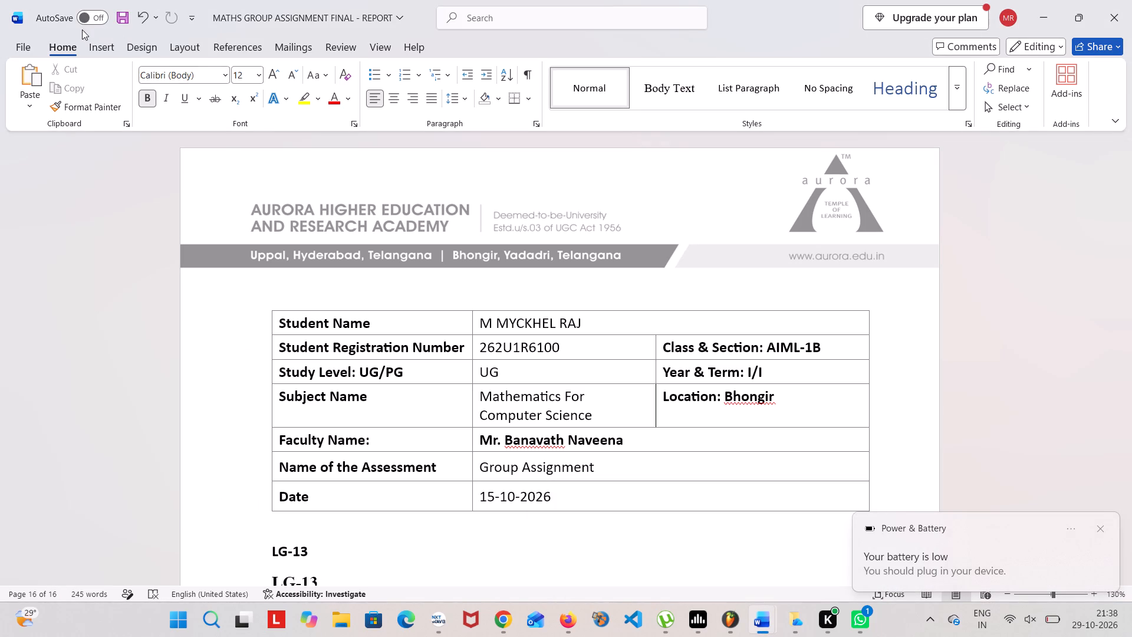
{"action": "left_click", "coordinate": [587, 327]}
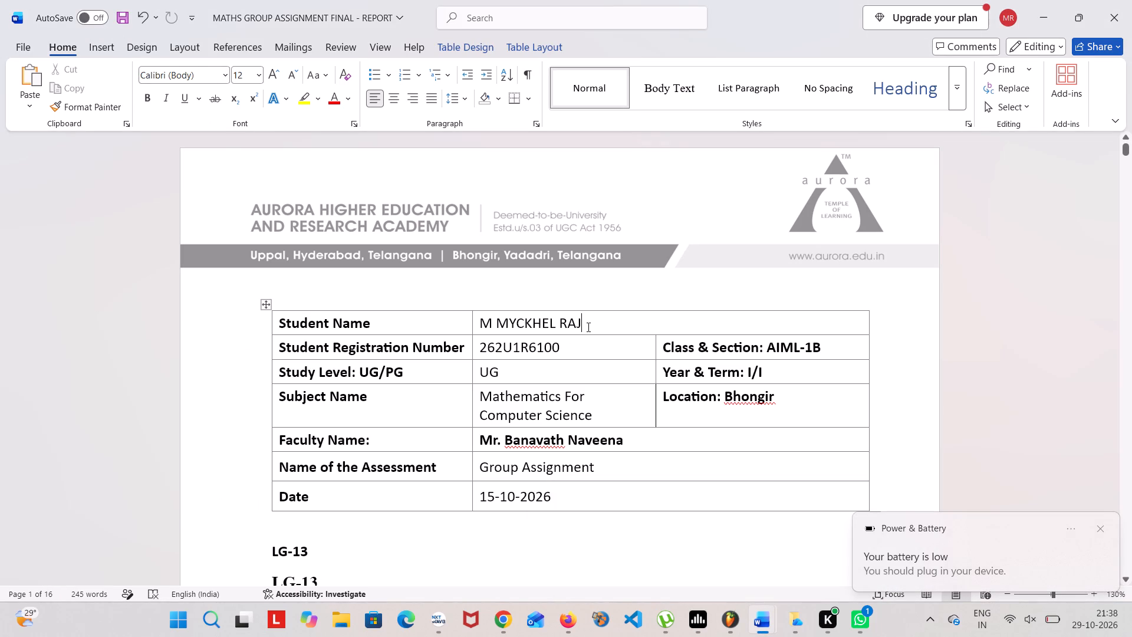
{"action": "key", "text": "BackSpace"}
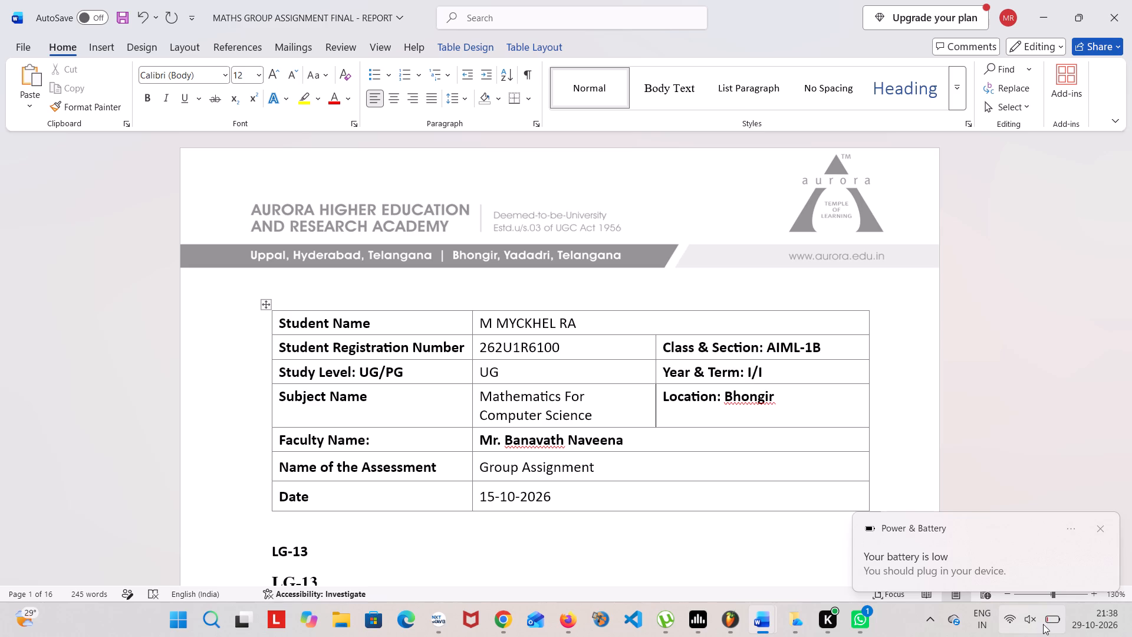
Check the laptop's battery level in the system quick settings.
{"action": "left_click", "coordinate": [1050, 619]}
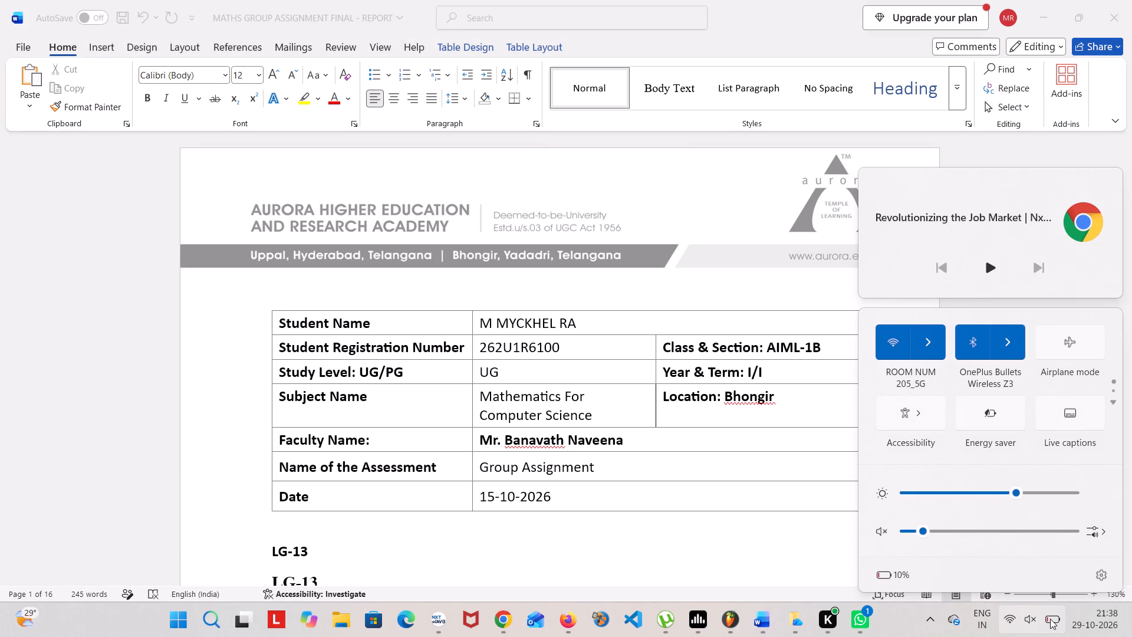
Replace the student name in the details table with the other student's surname initial and first name in capitals.
{"action": "left_click", "coordinate": [975, 155]}
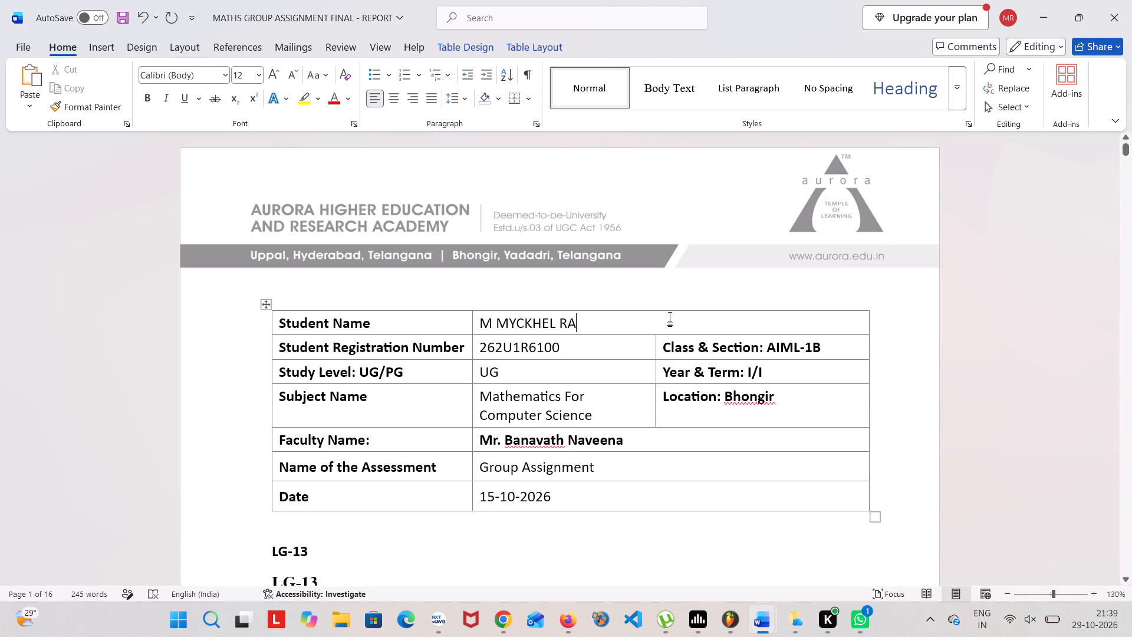
{"action": "key", "text": "BackSpace"}
{"action": "key", "text": "BackSpace"}
{"action": "key", "text": "BackSpace"}
{"action": "key", "text": "BackSpace"}
{"action": "key", "text": "BackSpace"}
{"action": "key", "text": "BackSpace"}
{"action": "key", "text": "BackSpace"}
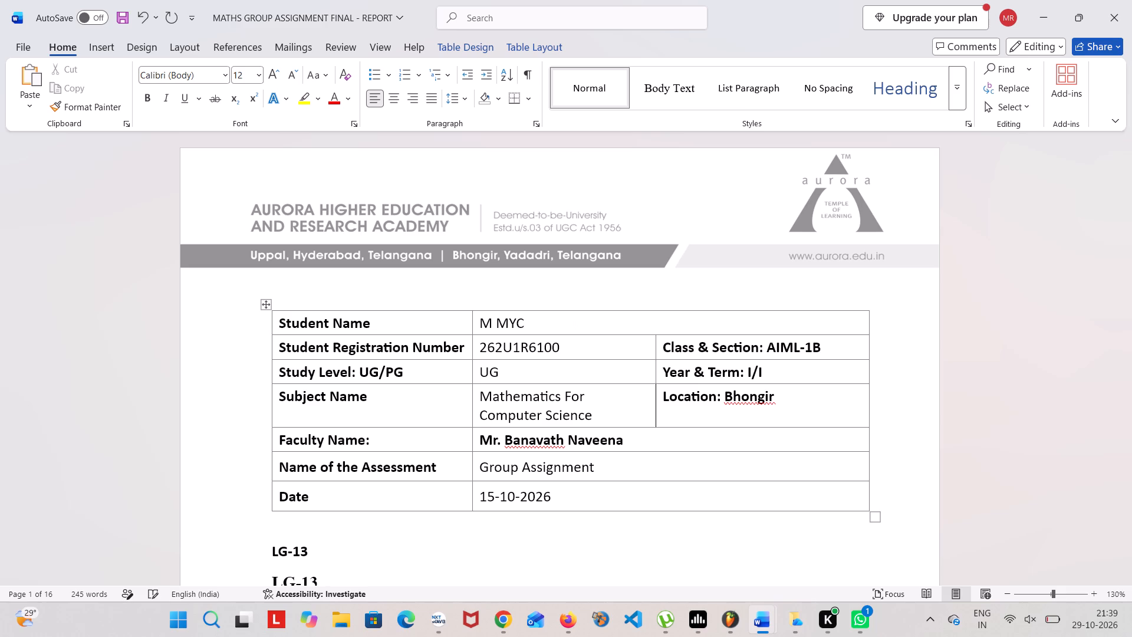
{"action": "key", "text": "BackSpace"}
{"action": "key", "text": "BackSpace"}
{"action": "key", "text": "BackSpace"}
{"action": "key", "text": "BackSpace"}
{"action": "key", "text": "BackSpace"}
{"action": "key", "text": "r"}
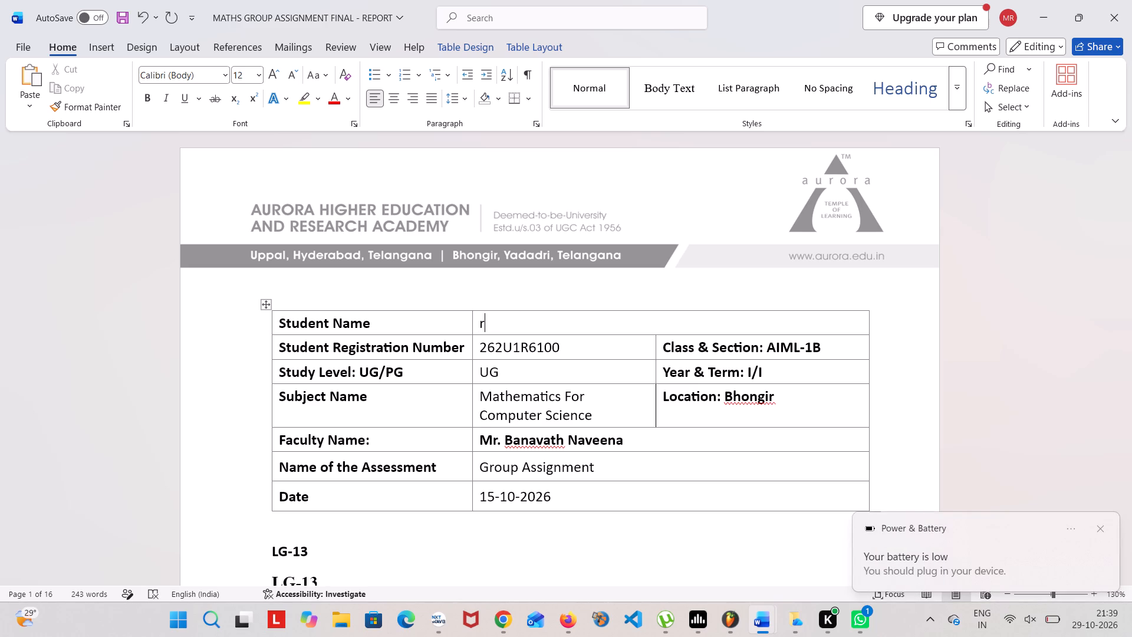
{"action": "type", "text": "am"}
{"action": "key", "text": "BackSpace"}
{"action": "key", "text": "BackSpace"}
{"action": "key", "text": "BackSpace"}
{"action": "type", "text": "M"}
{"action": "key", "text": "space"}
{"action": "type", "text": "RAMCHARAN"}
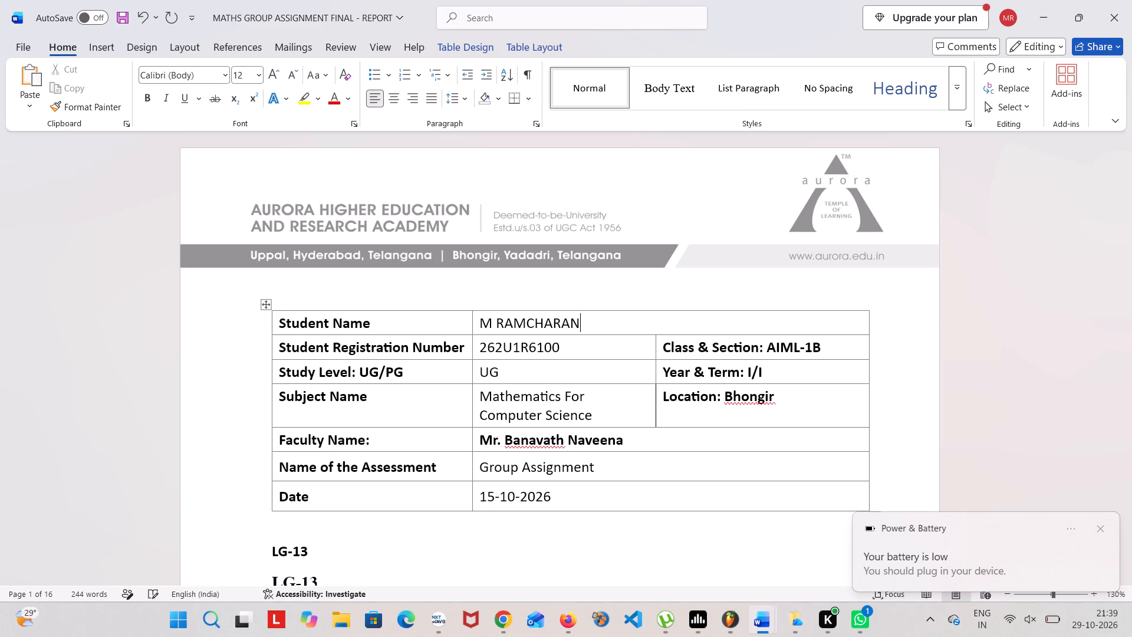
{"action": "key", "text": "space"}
Expand the surname initial in the Student Name row into the student's full surname.
{"action": "left_click", "coordinate": [491, 326]}
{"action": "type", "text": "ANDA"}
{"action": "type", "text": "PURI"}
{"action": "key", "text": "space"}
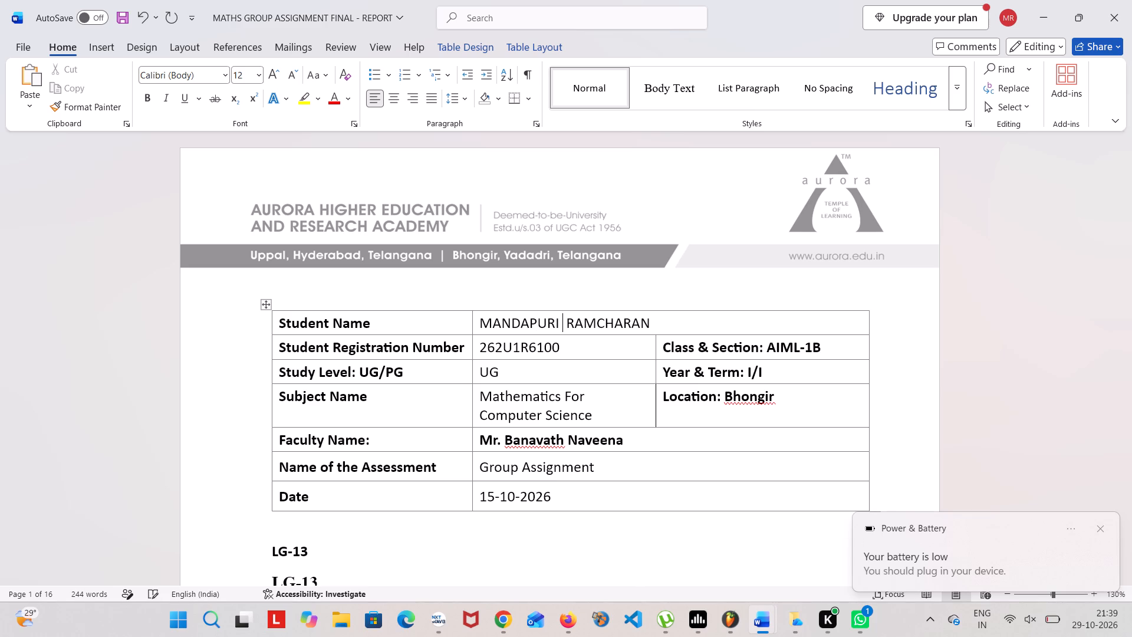
Change the last digit of the student registration number to 3.
{"action": "left_click", "coordinate": [581, 352]}
{"action": "key", "text": "BackSpace"}
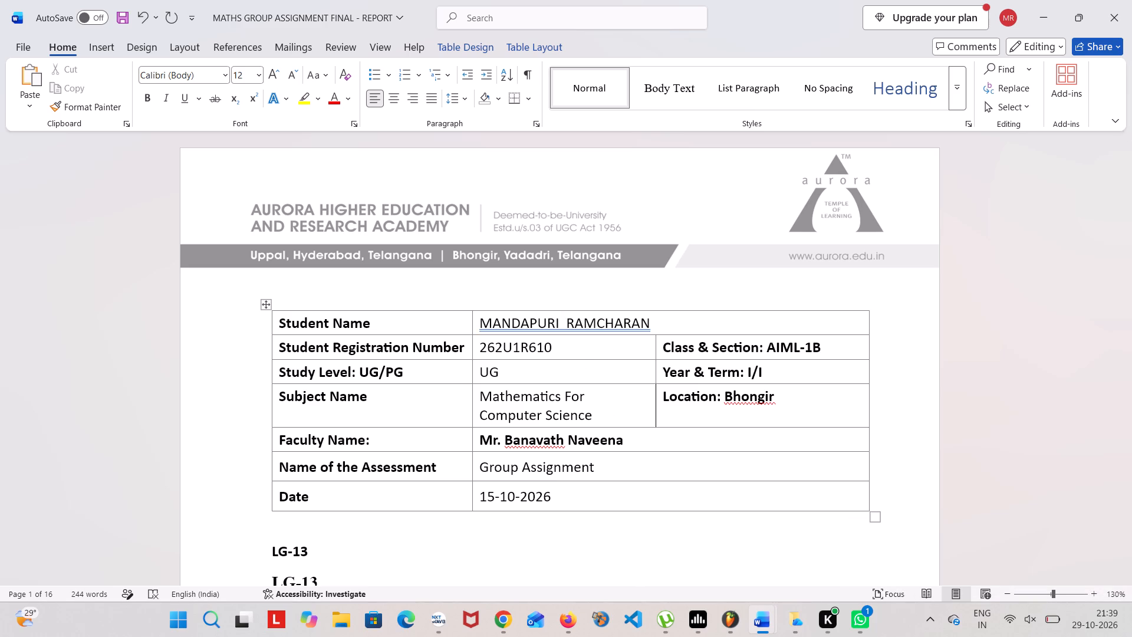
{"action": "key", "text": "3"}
Review the LG-13 questions and handwritten answers from GCD and LCM through modulo arithmetic and the multiplicative inverse section.
{"action": "scroll", "coordinate": [354, 338], "scroll_direction": "down", "scroll_amount": 1}
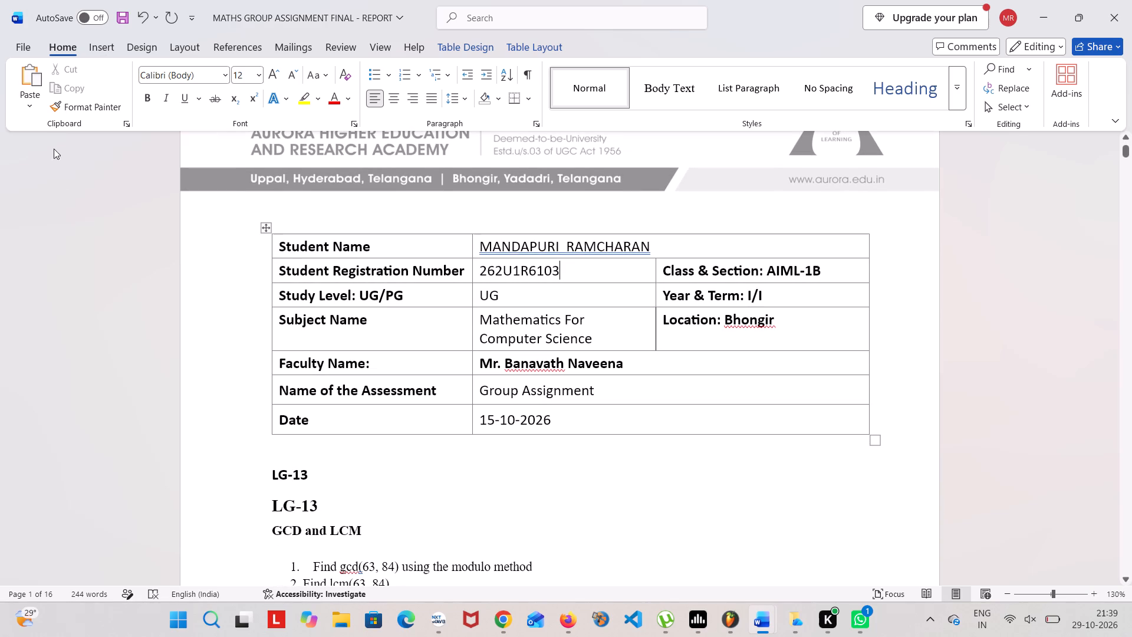
{"action": "scroll", "coordinate": [467, 473], "scroll_direction": "down", "scroll_amount": 6}
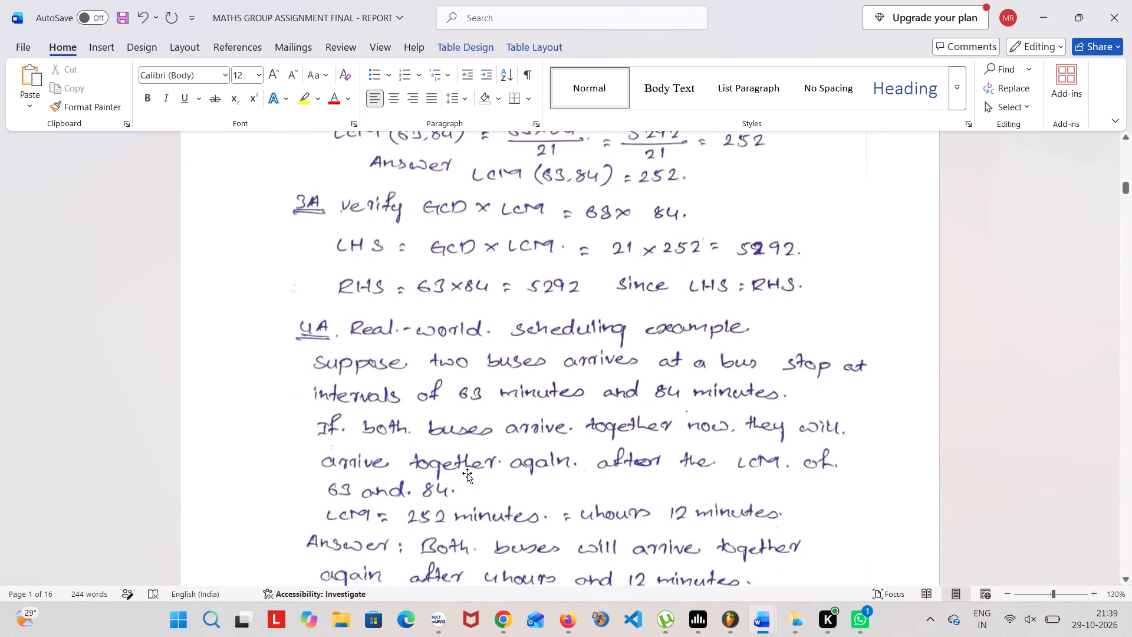
{"action": "scroll", "coordinate": [467, 473], "scroll_direction": "down", "scroll_amount": 4}
{"action": "scroll", "coordinate": [467, 473], "scroll_direction": "up", "scroll_amount": 1}
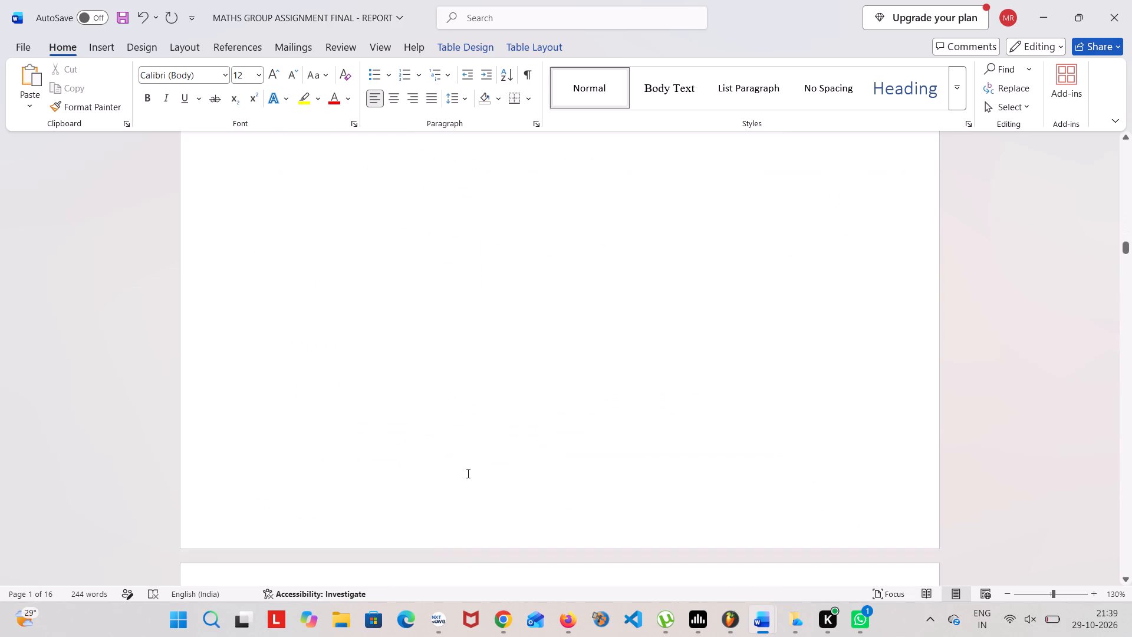
{"action": "scroll", "coordinate": [467, 473], "scroll_direction": "up", "scroll_amount": 1}
{"action": "scroll", "coordinate": [467, 473], "scroll_direction": "down", "scroll_amount": 4}
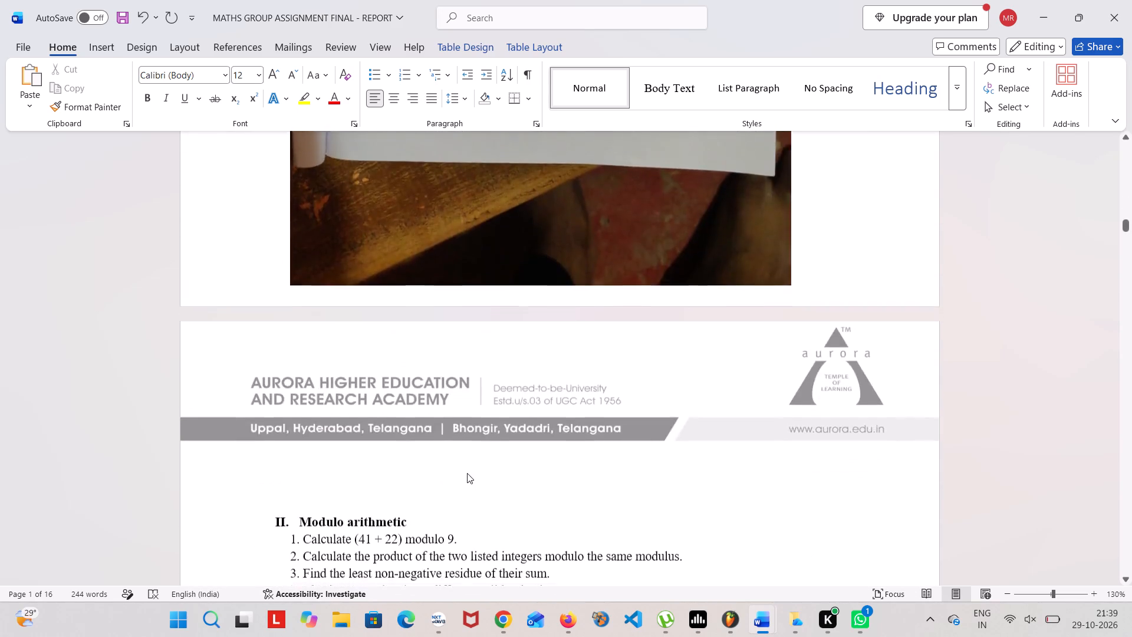
{"action": "scroll", "coordinate": [467, 473], "scroll_direction": "down", "scroll_amount": 3}
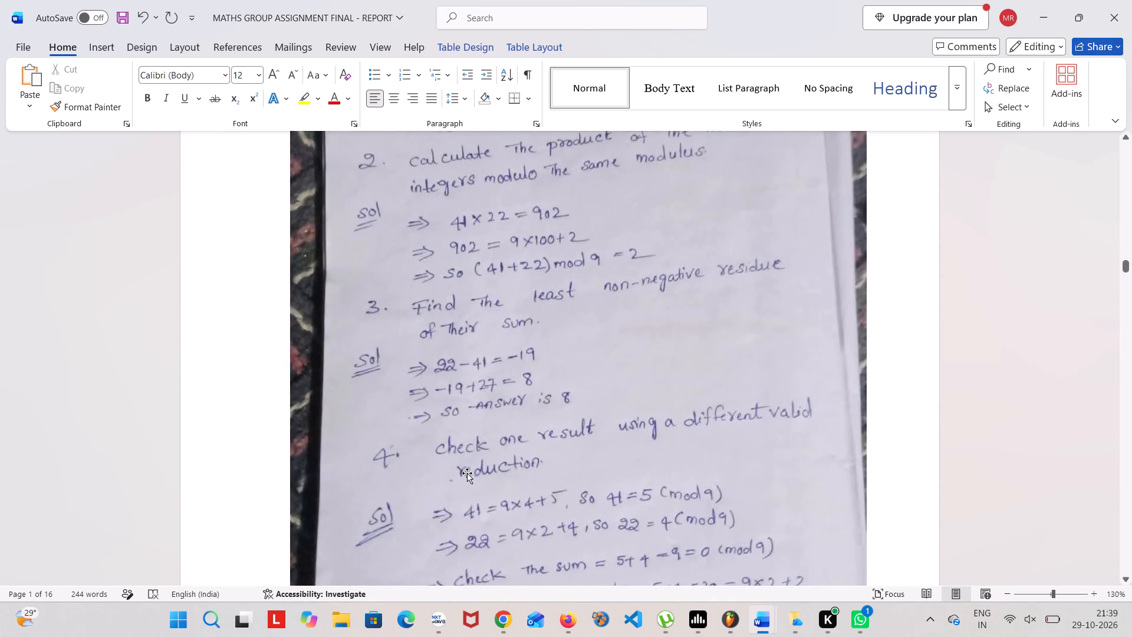
{"action": "scroll", "coordinate": [467, 473], "scroll_direction": "down", "scroll_amount": 5}
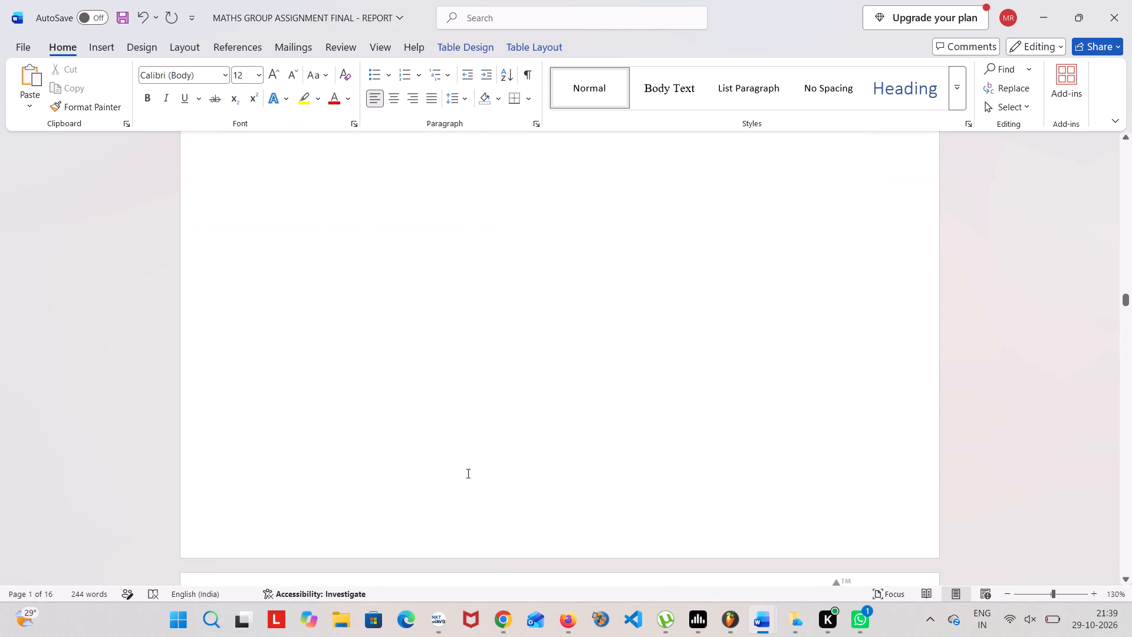
{"action": "scroll", "coordinate": [467, 473], "scroll_direction": "down", "scroll_amount": 3}
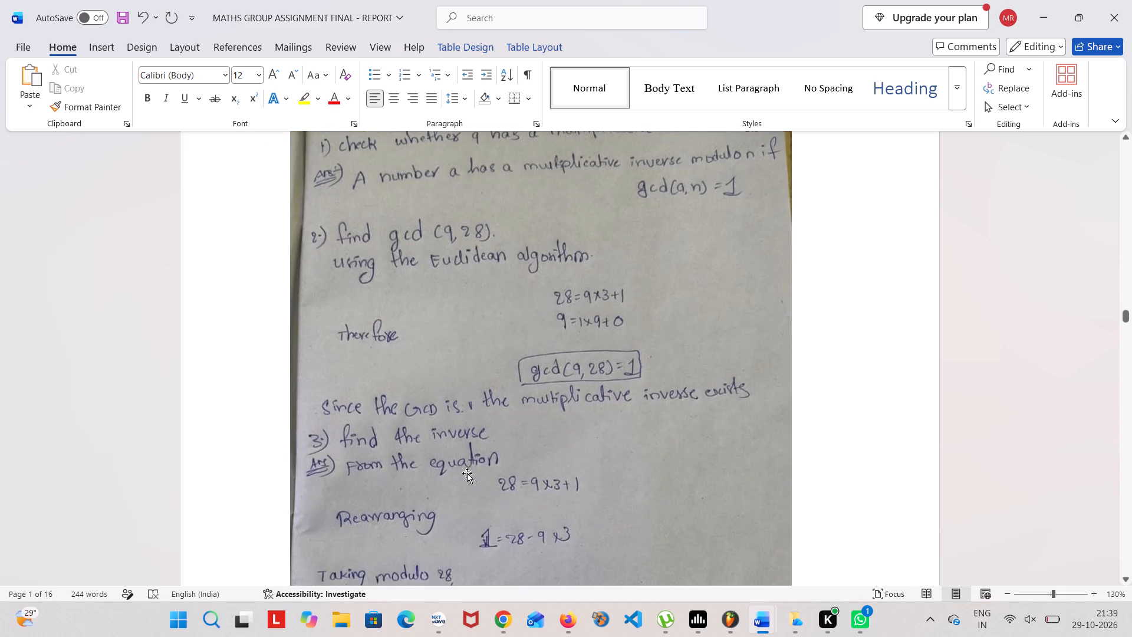
{"action": "scroll", "coordinate": [467, 473], "scroll_direction": "down", "scroll_amount": 6}
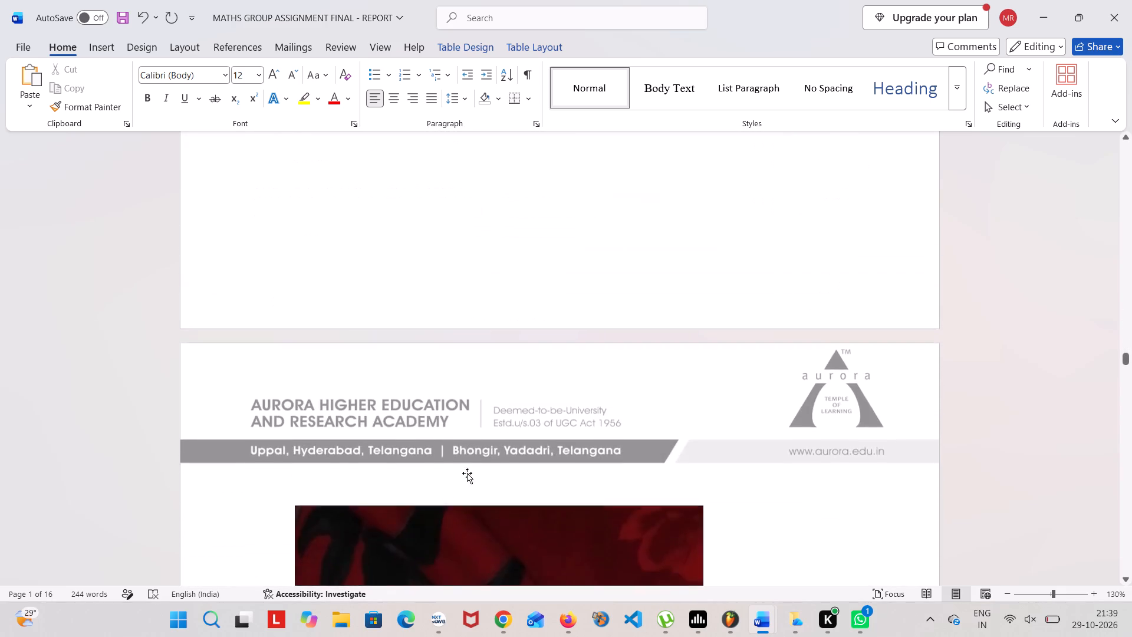
Review the handwritten answer pages from the back-substitution working through Fermat's Little Theorem and the verification using modular arithmetic.
{"action": "scroll", "coordinate": [467, 473], "scroll_direction": "down", "scroll_amount": 5}
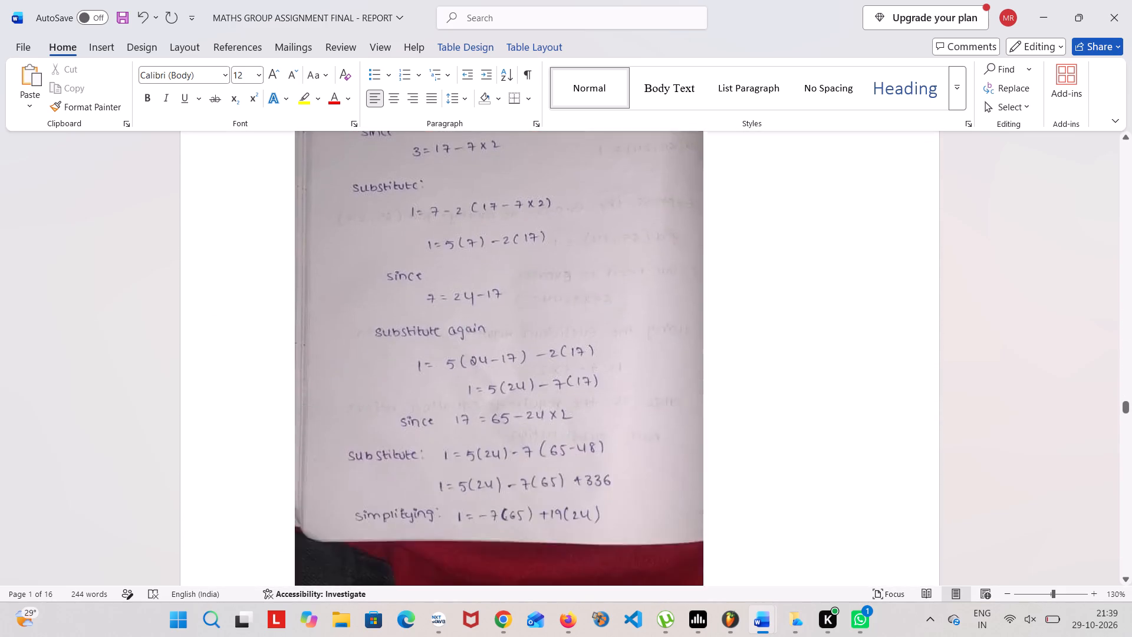
{"action": "scroll", "coordinate": [467, 473], "scroll_direction": "down", "scroll_amount": 4}
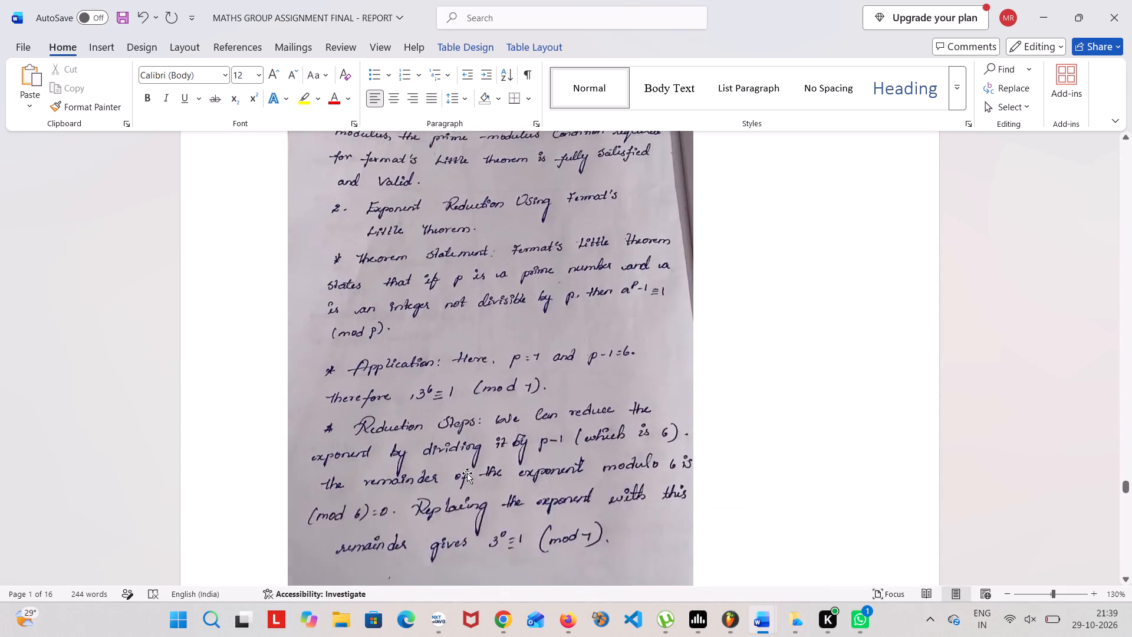
{"action": "scroll", "coordinate": [467, 473], "scroll_direction": "down", "scroll_amount": 5}
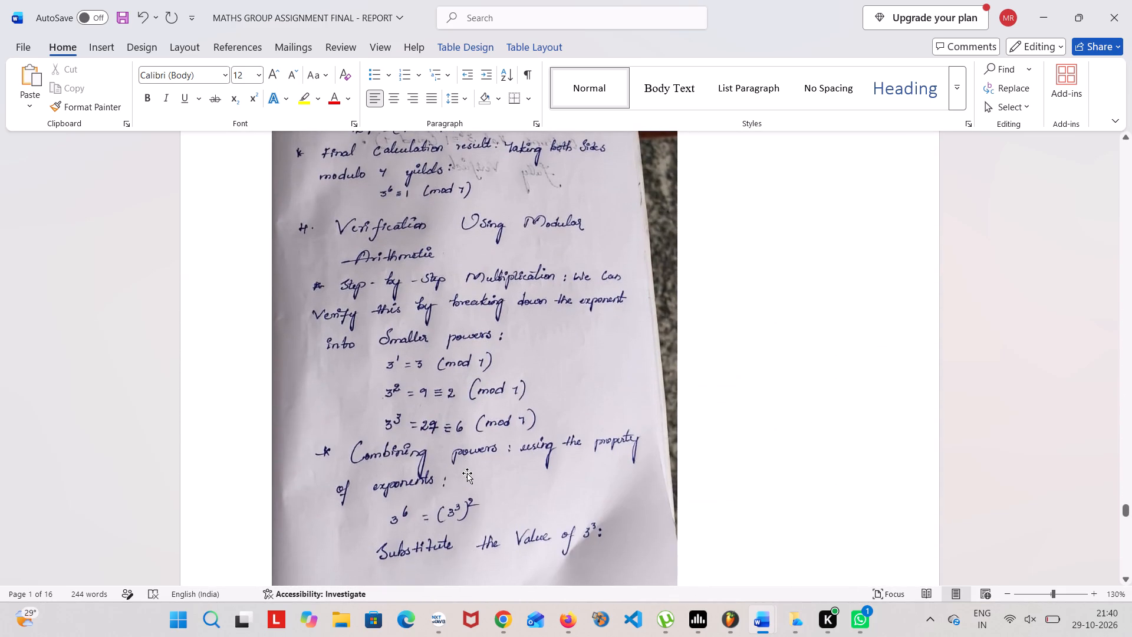
{"action": "scroll", "coordinate": [467, 473], "scroll_direction": "up", "scroll_amount": 10}
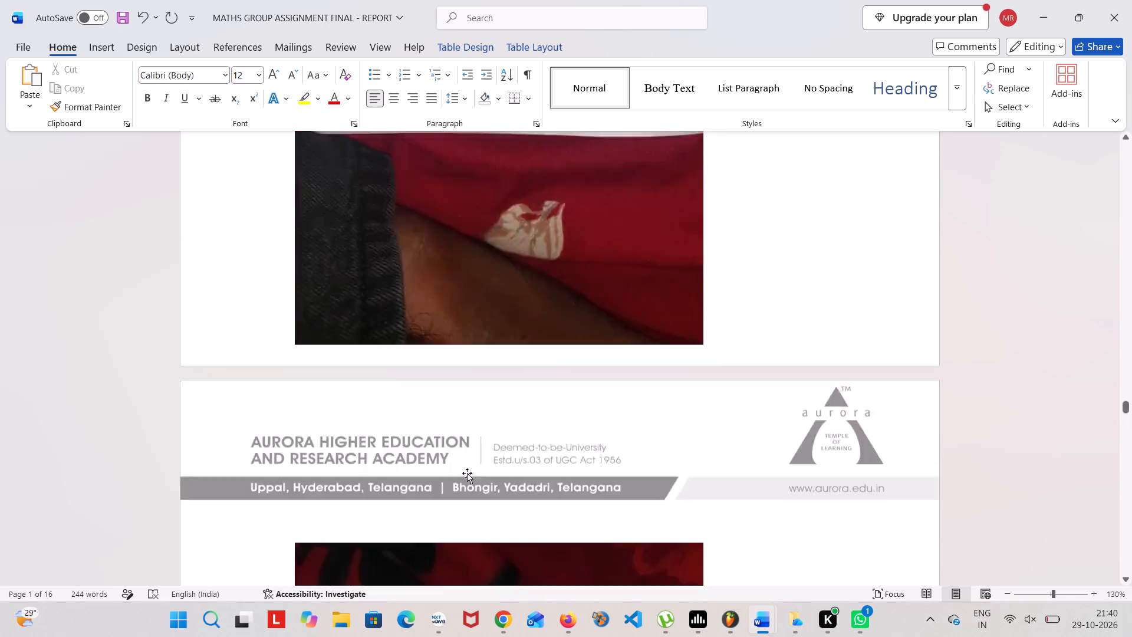
{"action": "left_click", "coordinate": [19, 42]}
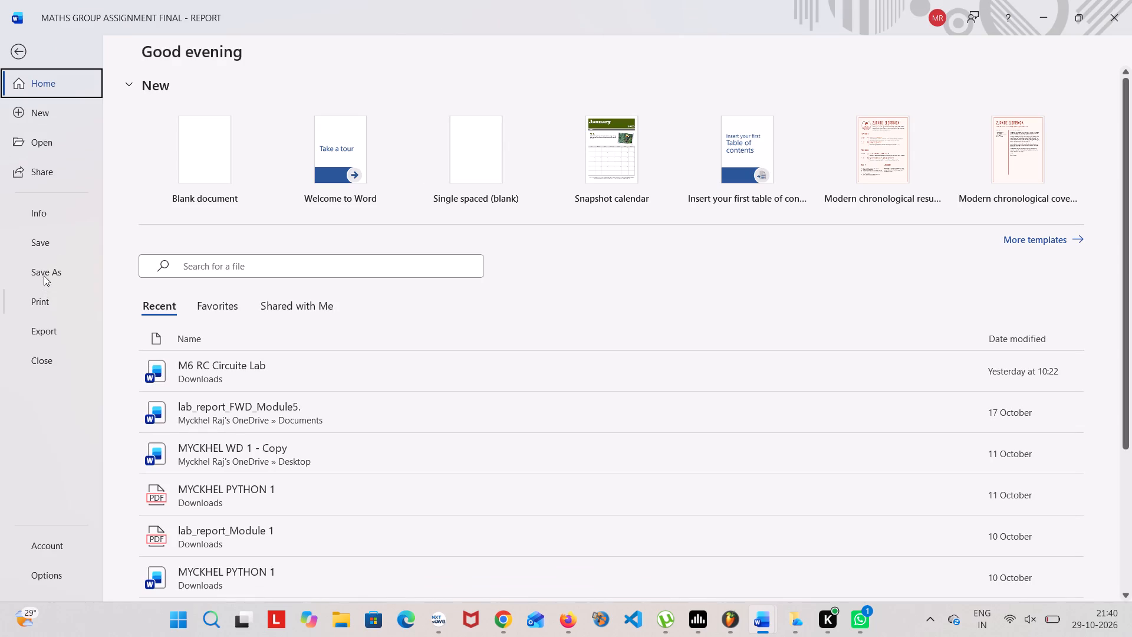
{"action": "left_click", "coordinate": [48, 328]}
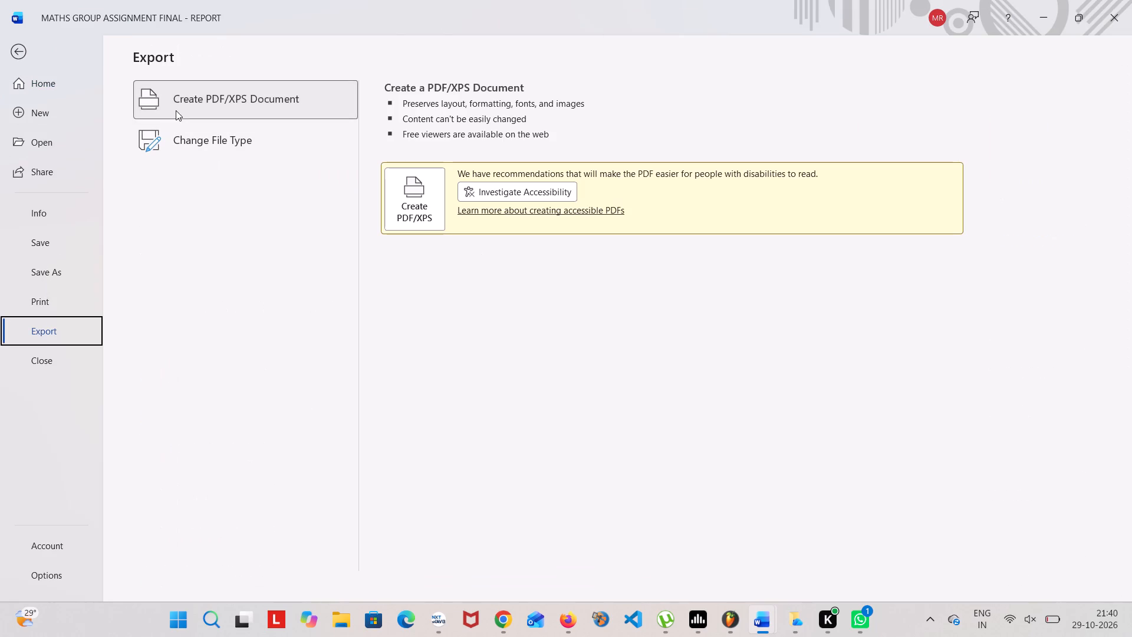